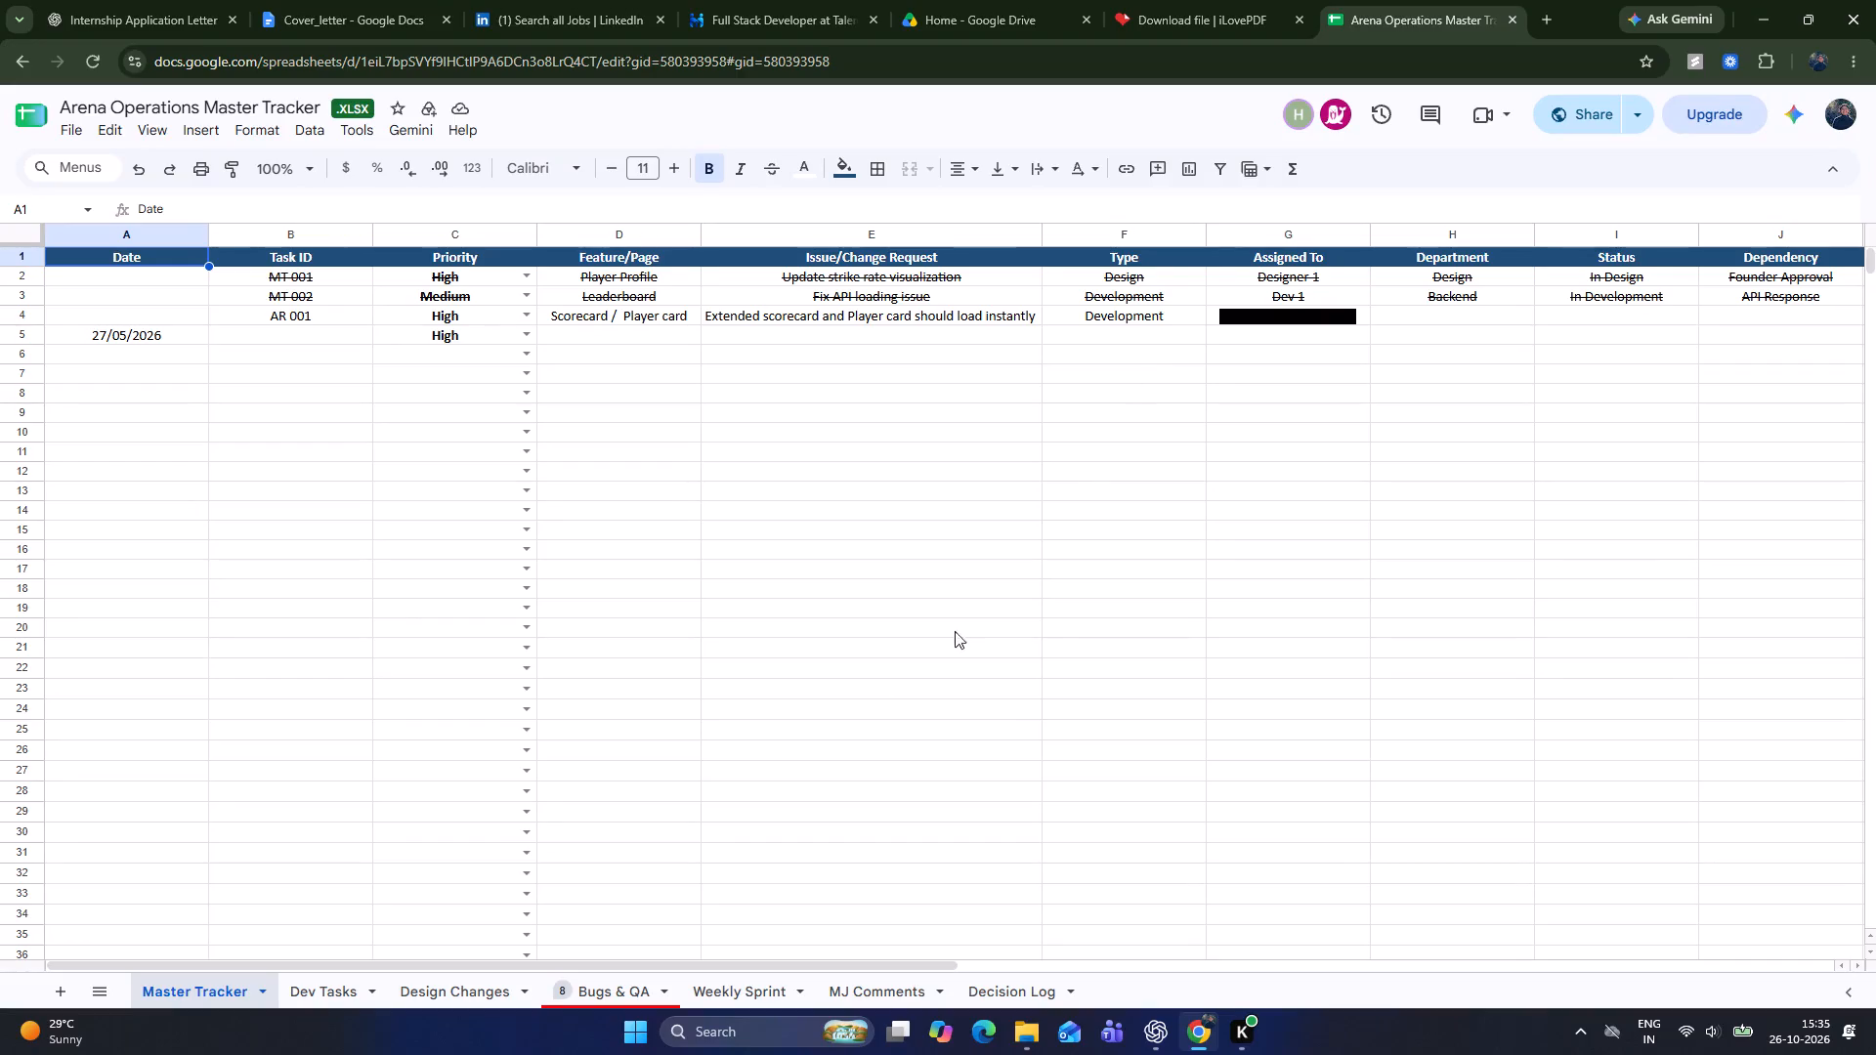
# Open the Bugs & QA sheet and look through the bug log to locate its most recent entries.
pyautogui.click(561, 994)
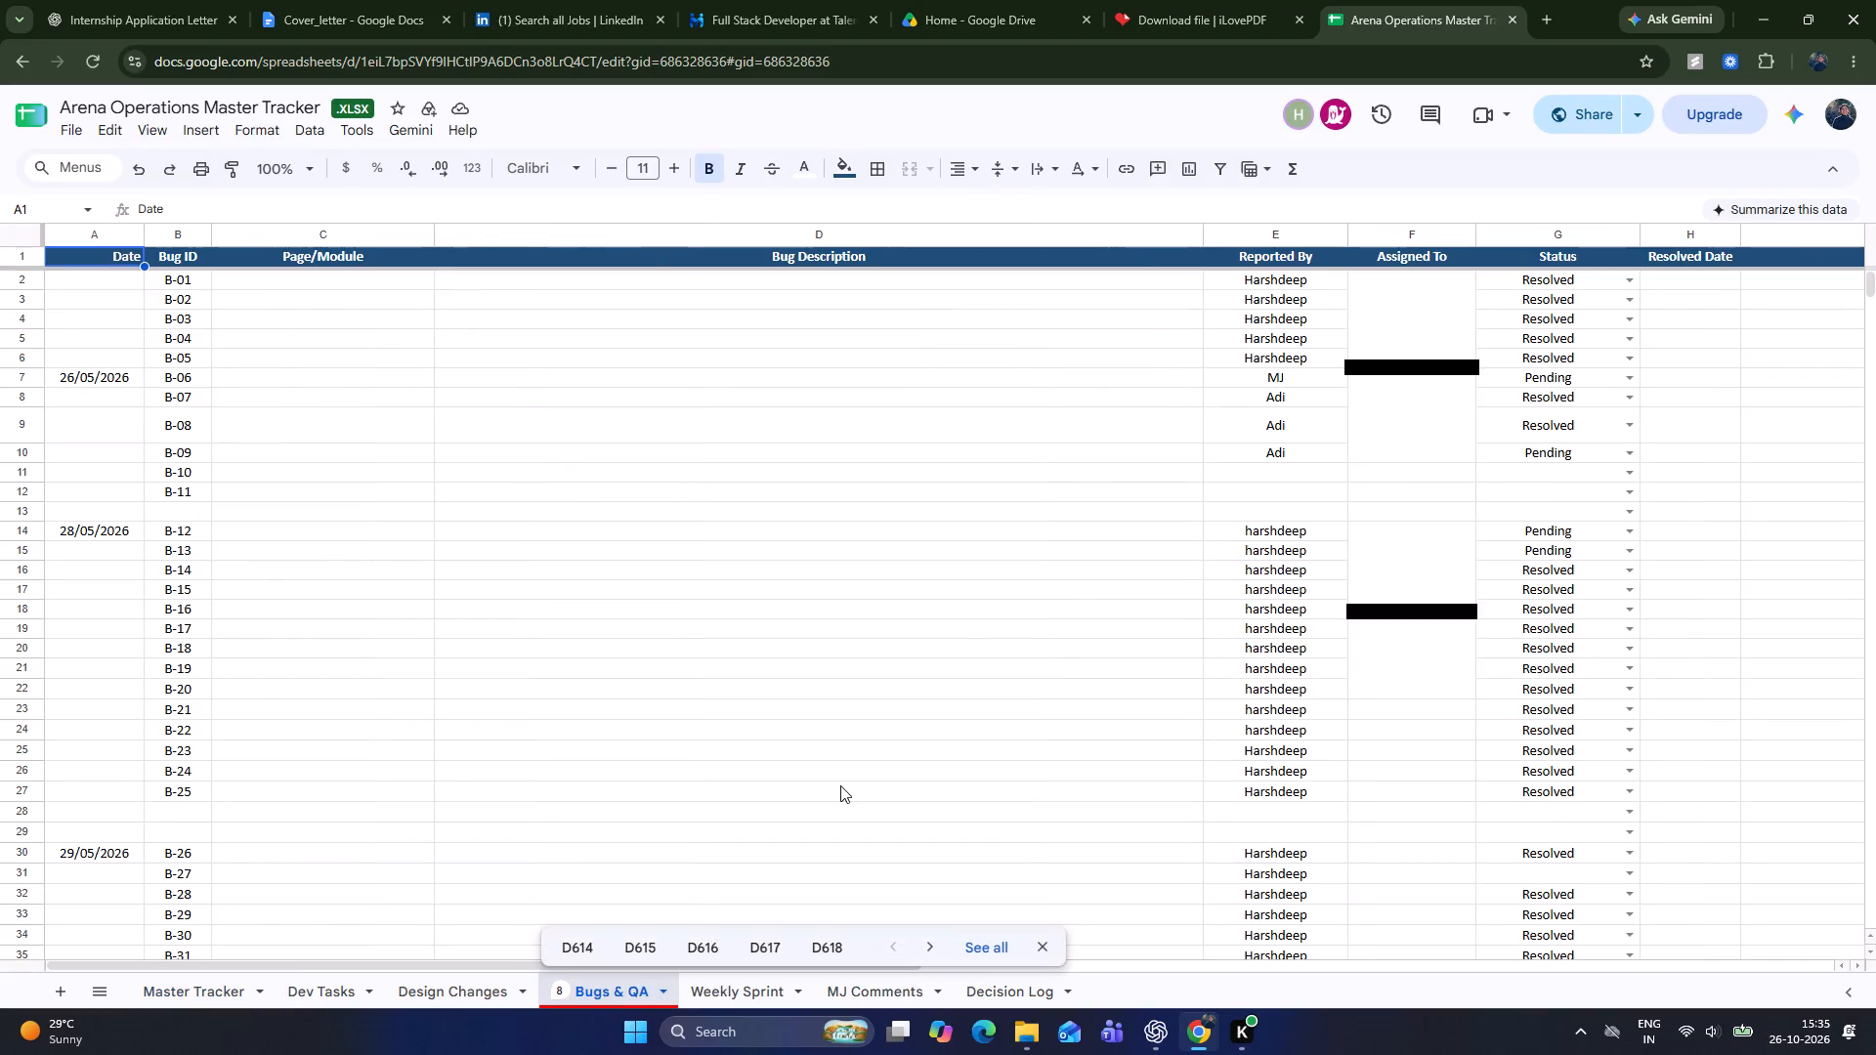
pyautogui.scroll(-20, 840, 785)
pyautogui.scroll(-20, 840, 785)
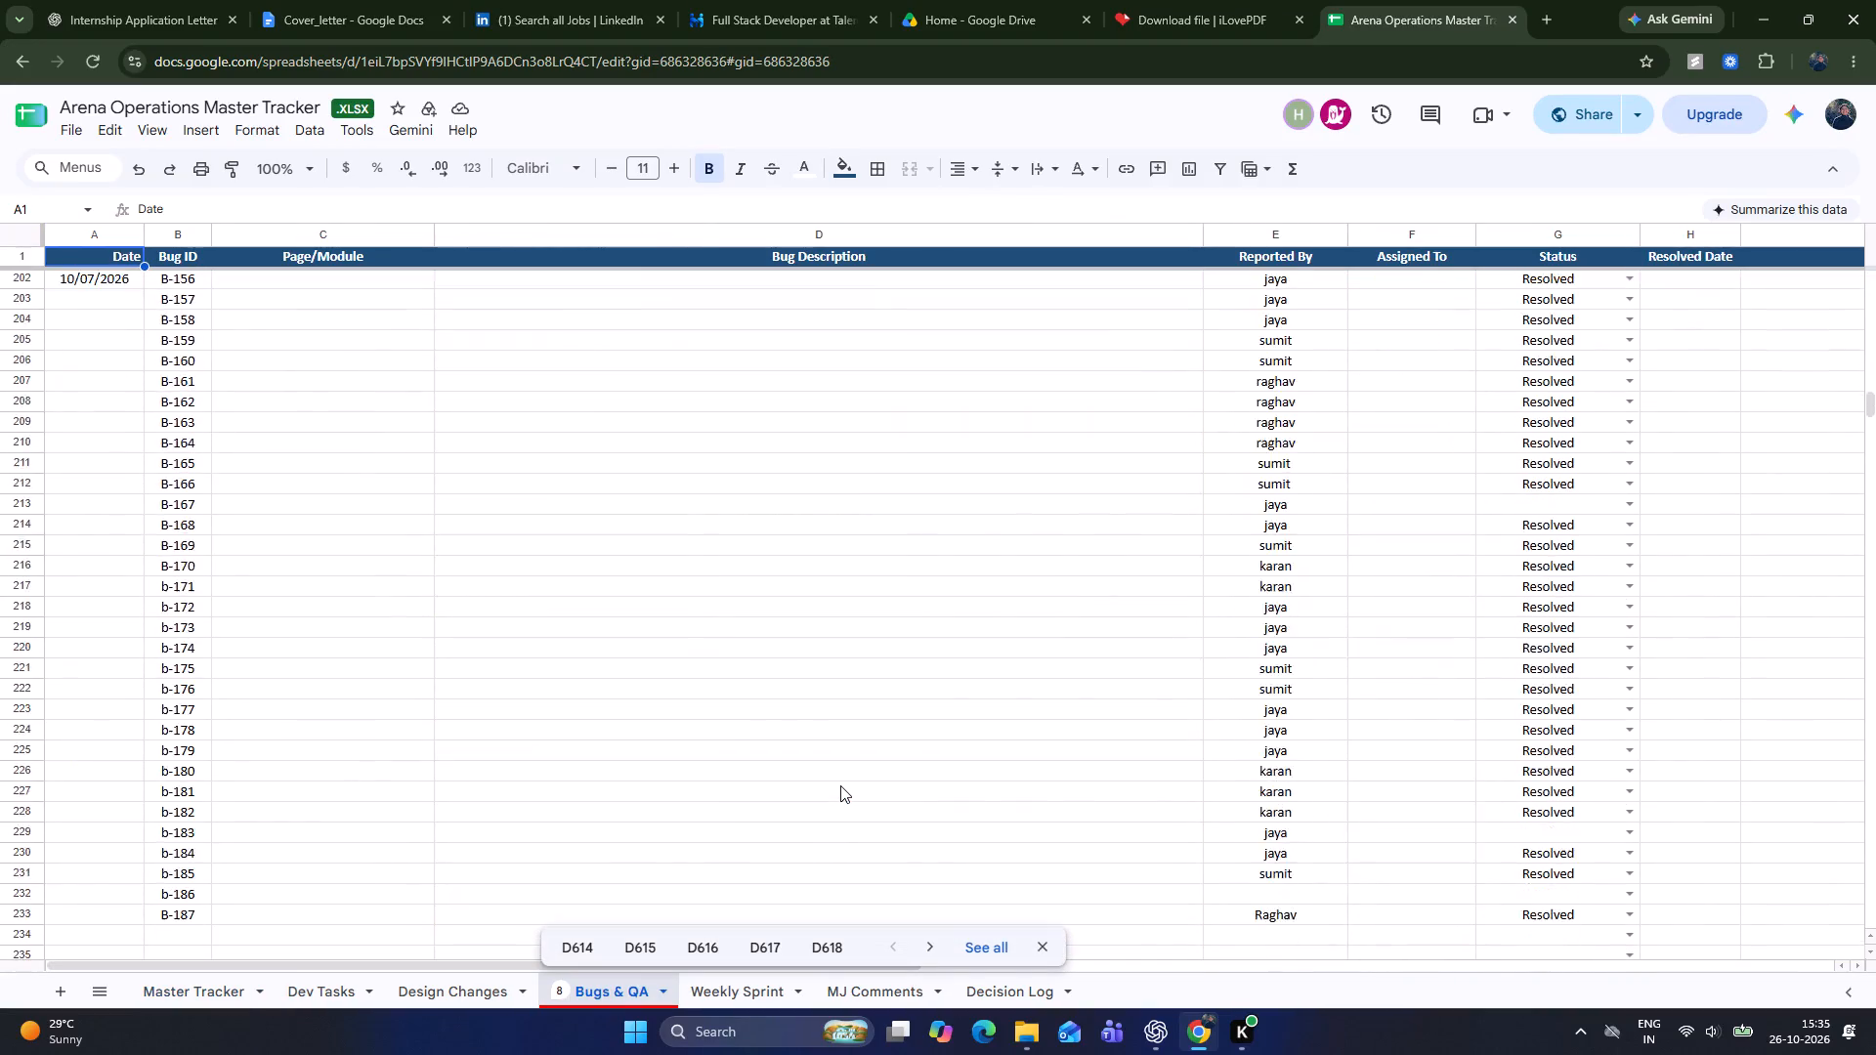
pyautogui.scroll(-20, 840, 785)
pyautogui.scroll(-16, 840, 785)
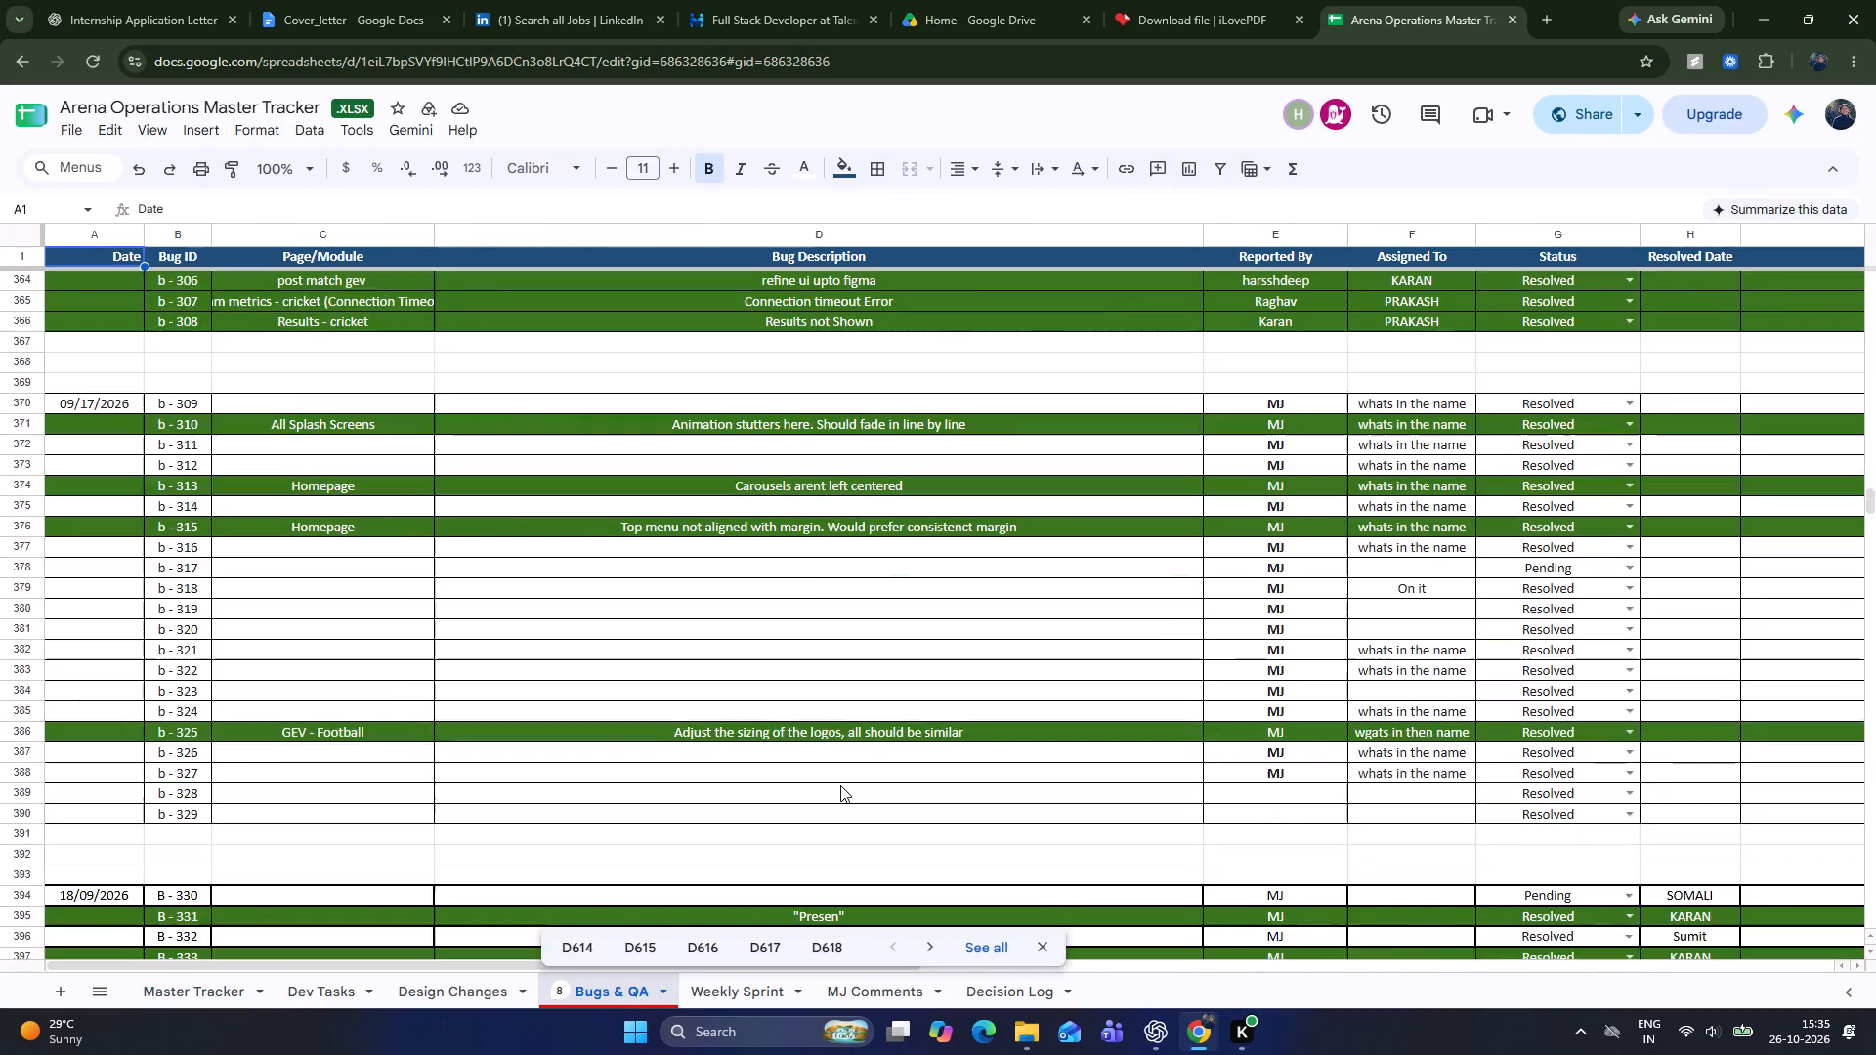
pyautogui.scroll(-20, 840, 785)
pyautogui.scroll(-12, 840, 785)
pyautogui.scroll(5, 840, 785)
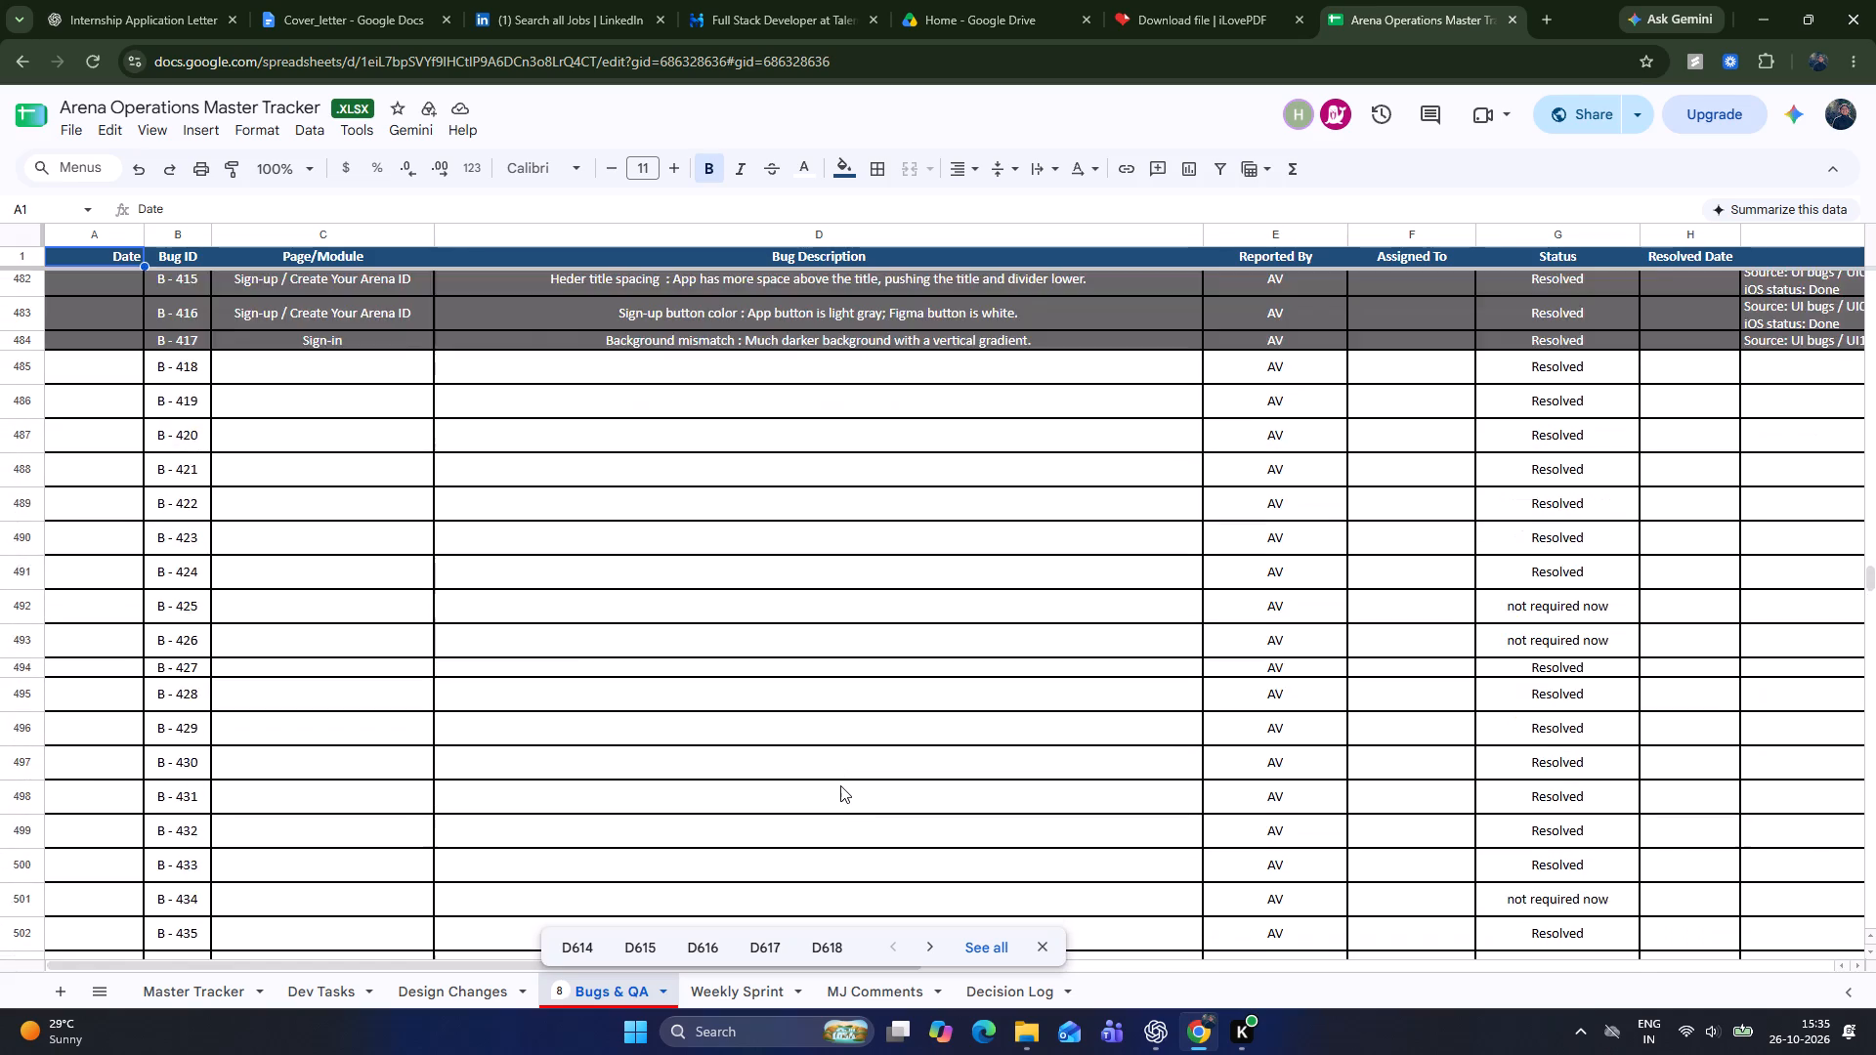
pyautogui.scroll(4, 840, 785)
pyautogui.hscroll(-5, 1263, 328)
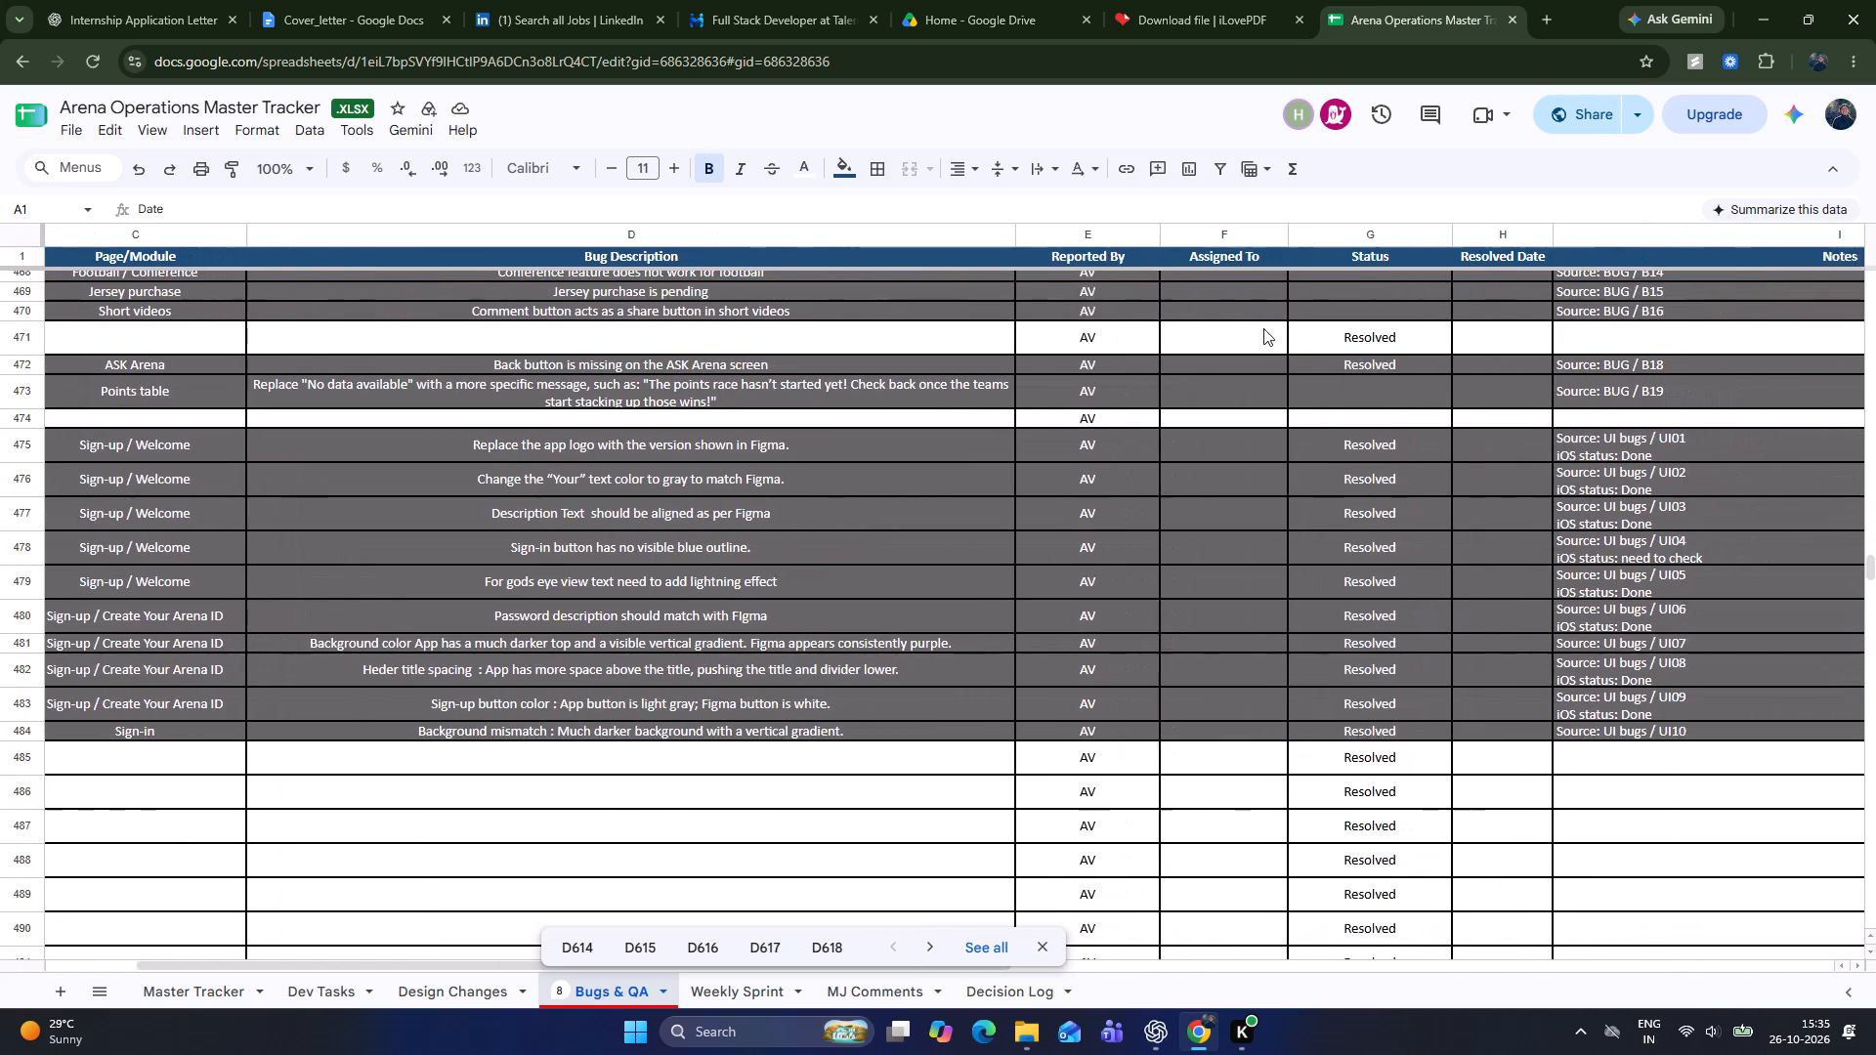
pyautogui.hscroll(-6, 1263, 328)
pyautogui.scroll(11, 1263, 328)
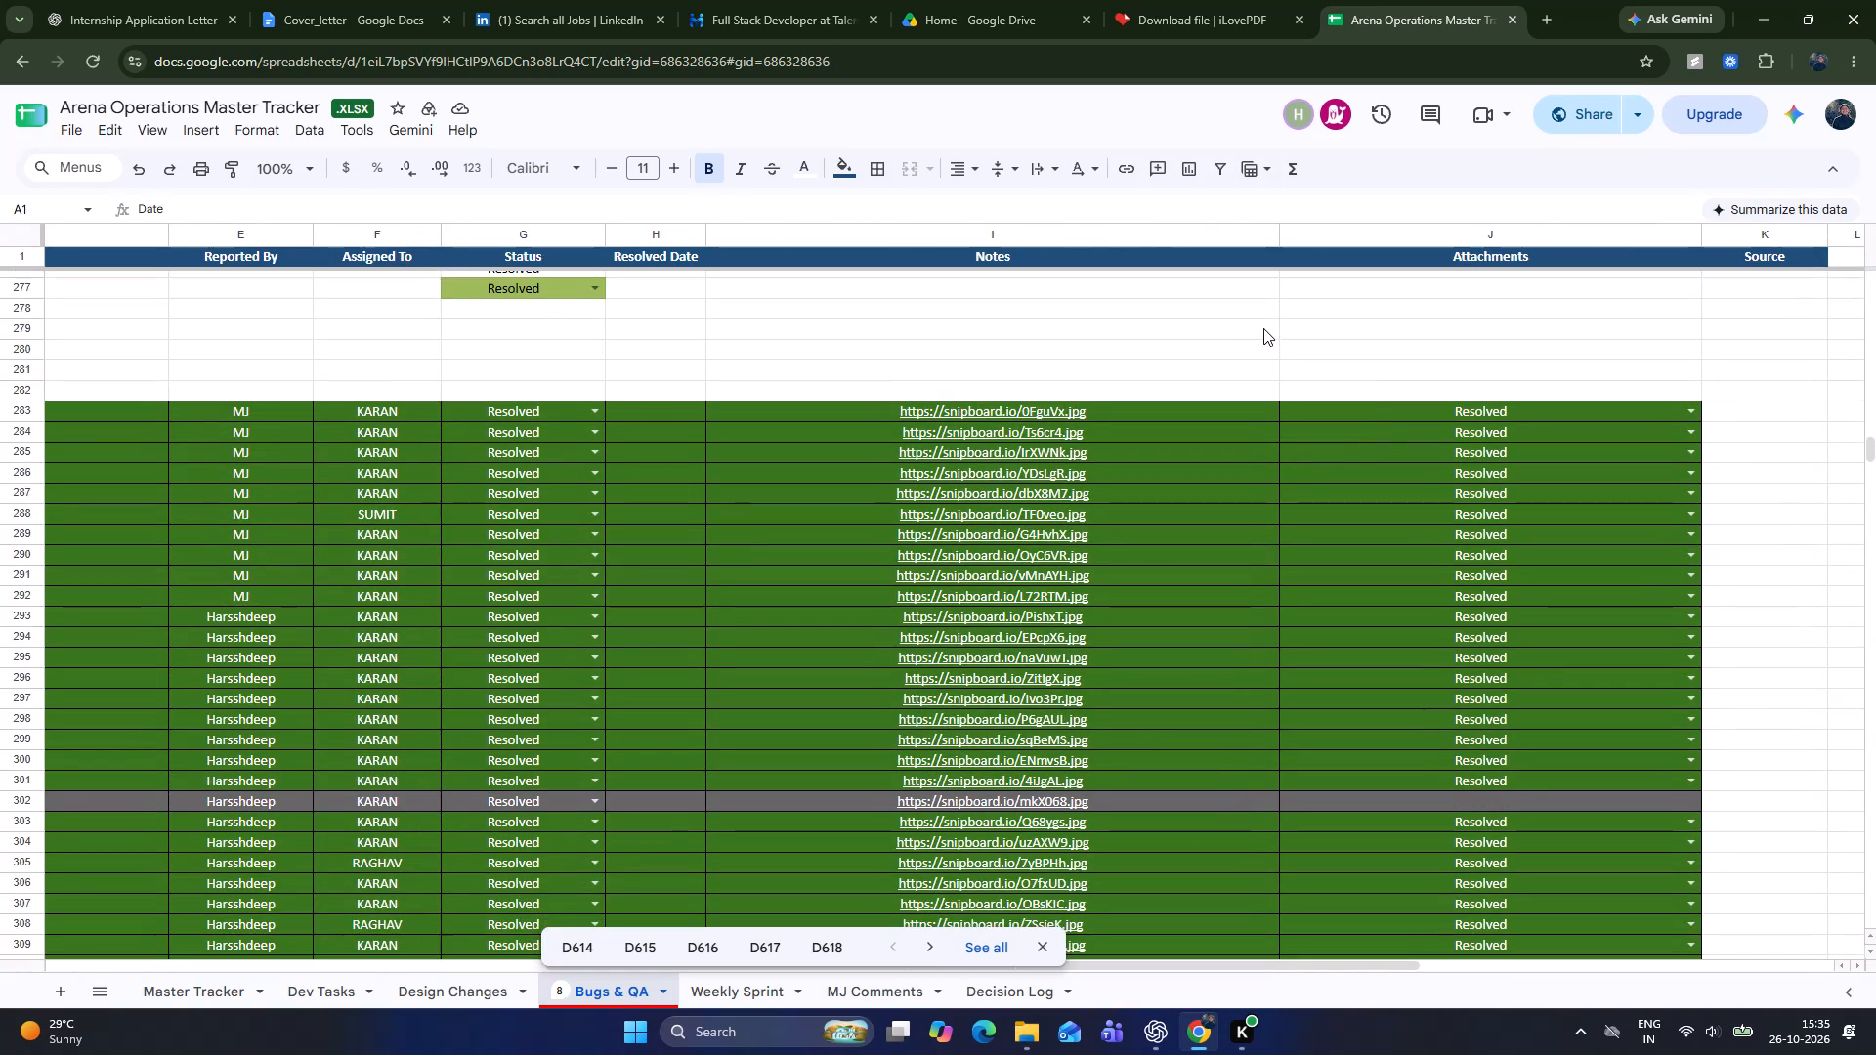
pyautogui.scroll(-10, 1263, 328)
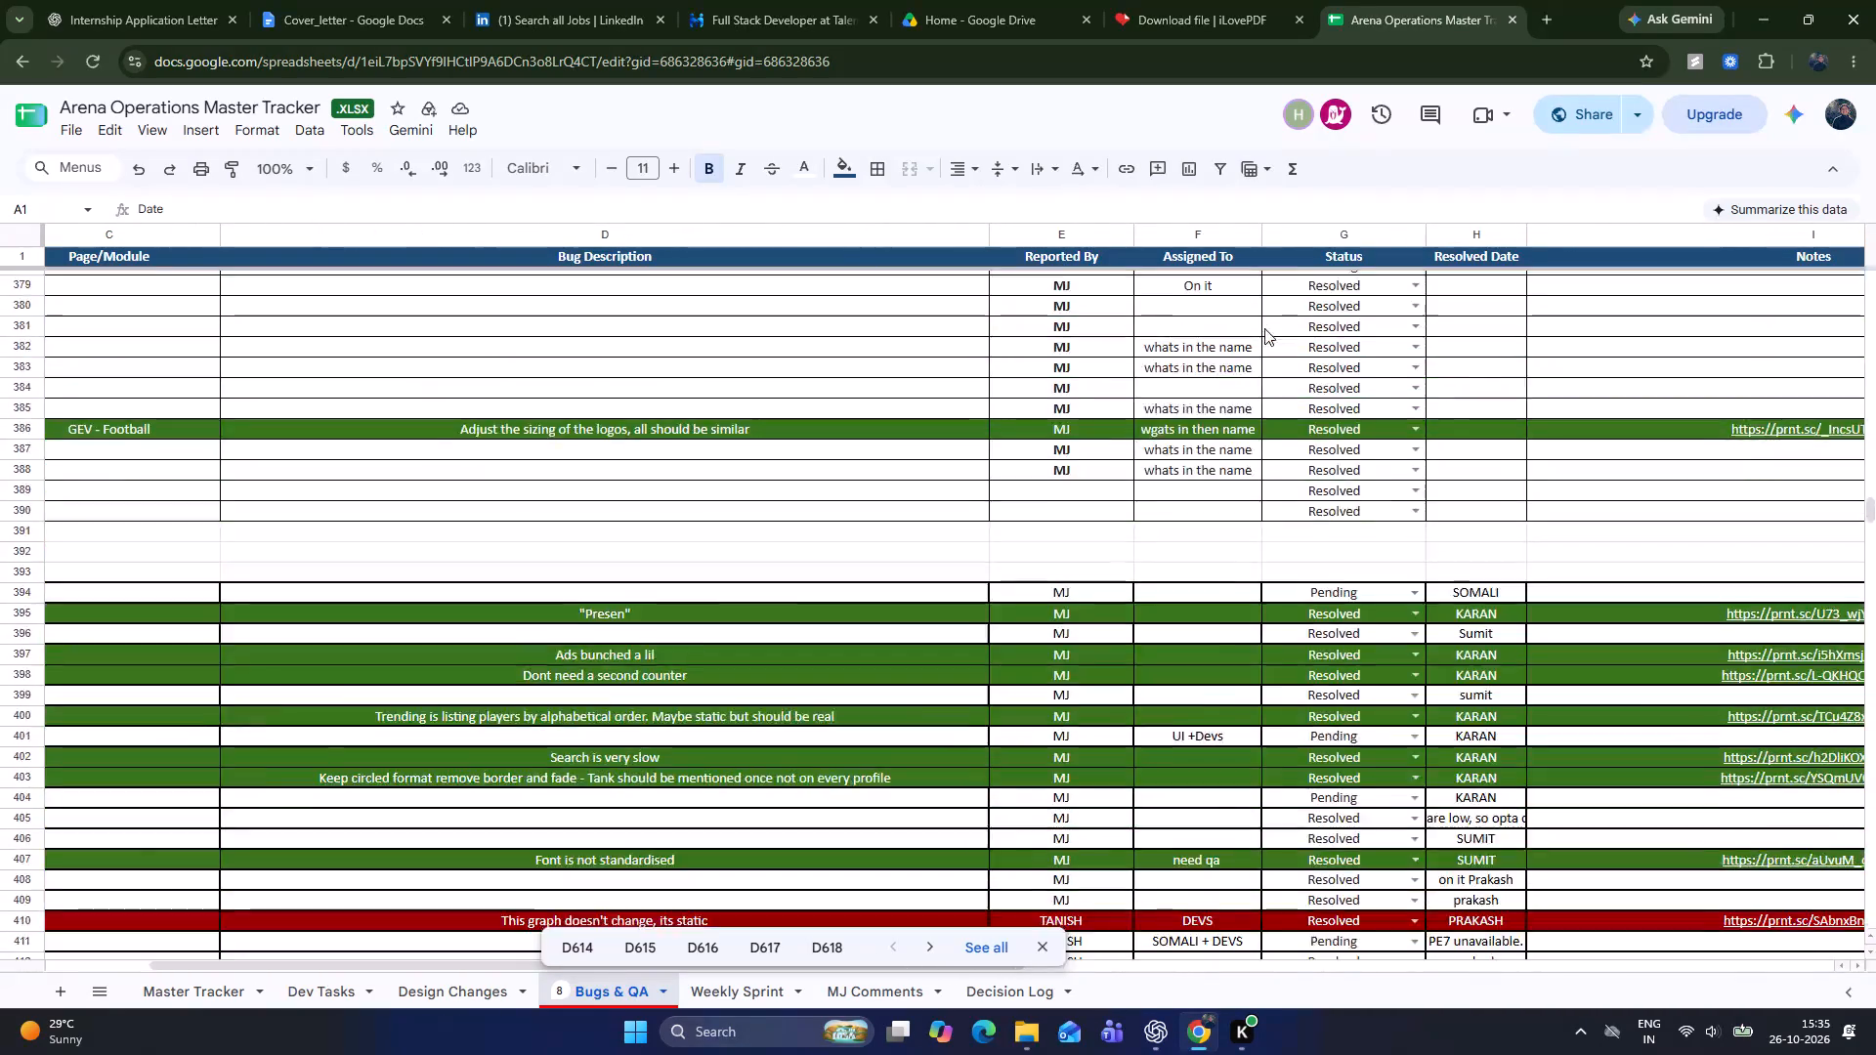
pyautogui.scroll(-12, 1264, 328)
pyautogui.scroll(-15, 1264, 328)
pyautogui.scroll(7, 1264, 328)
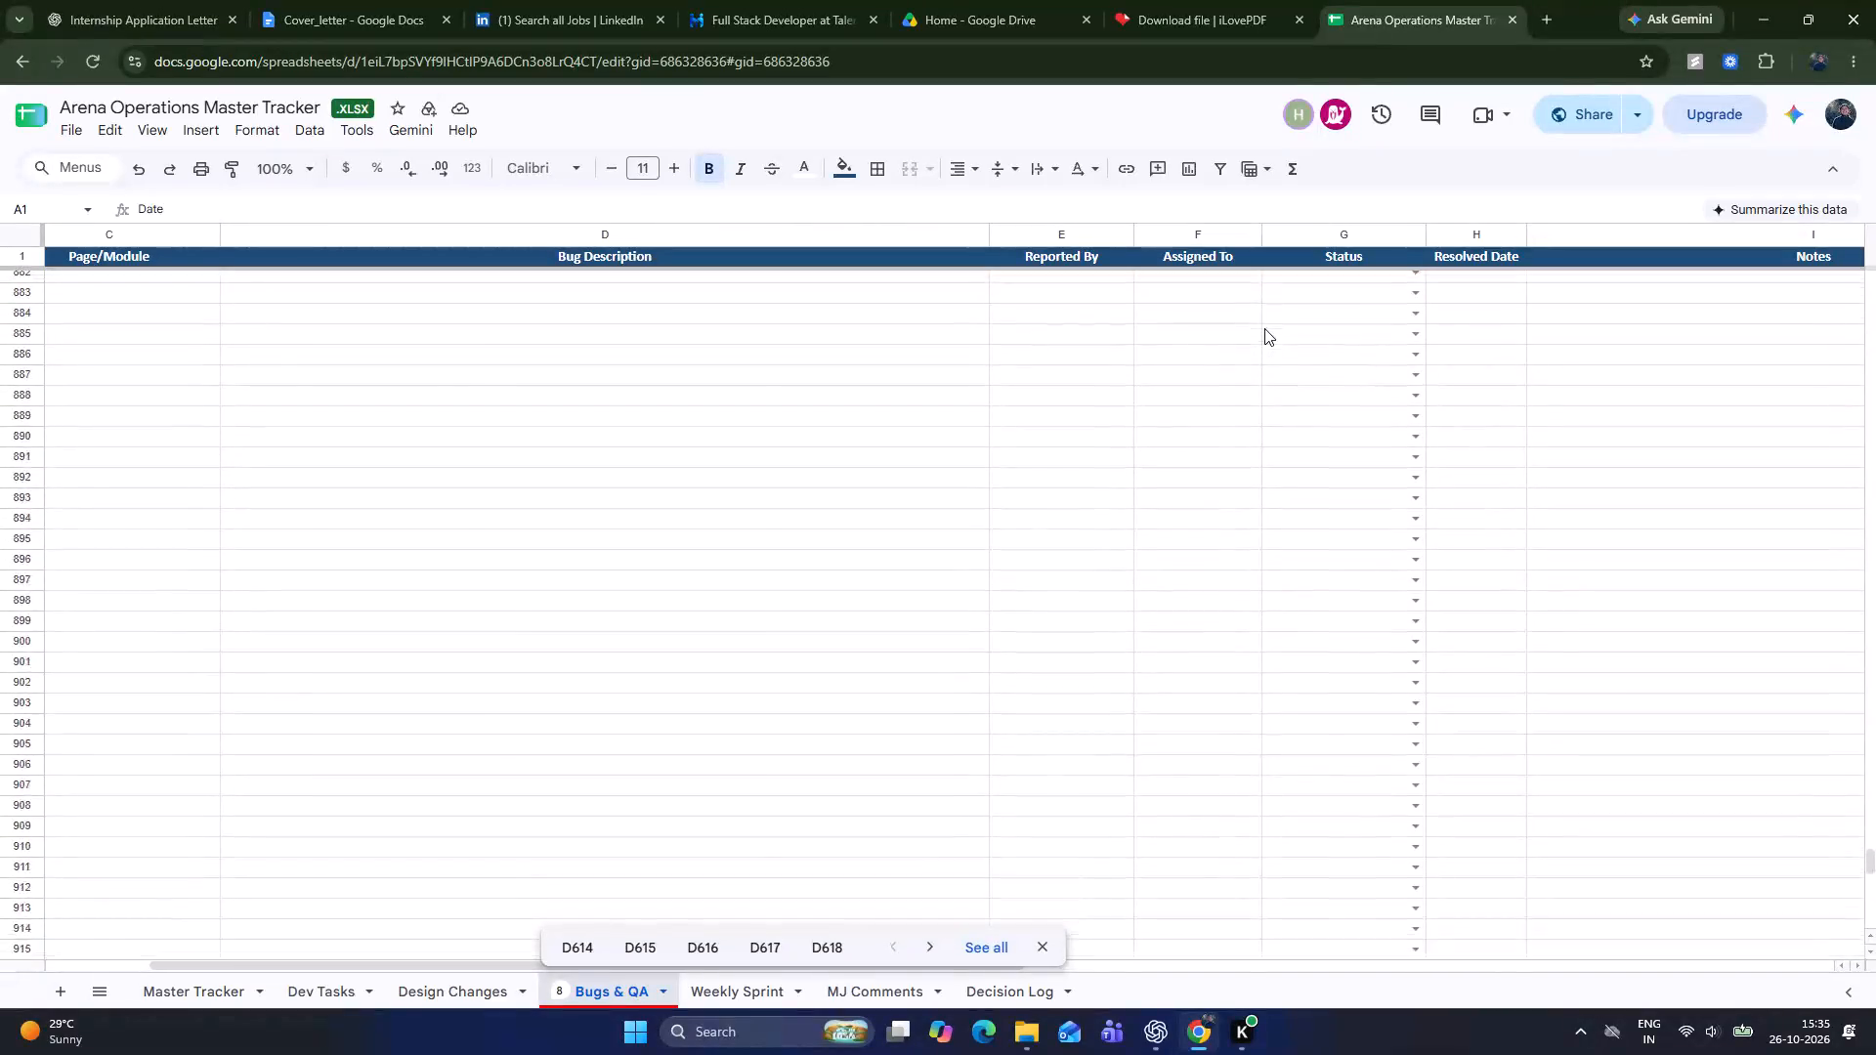
pyautogui.scroll(4, 1264, 328)
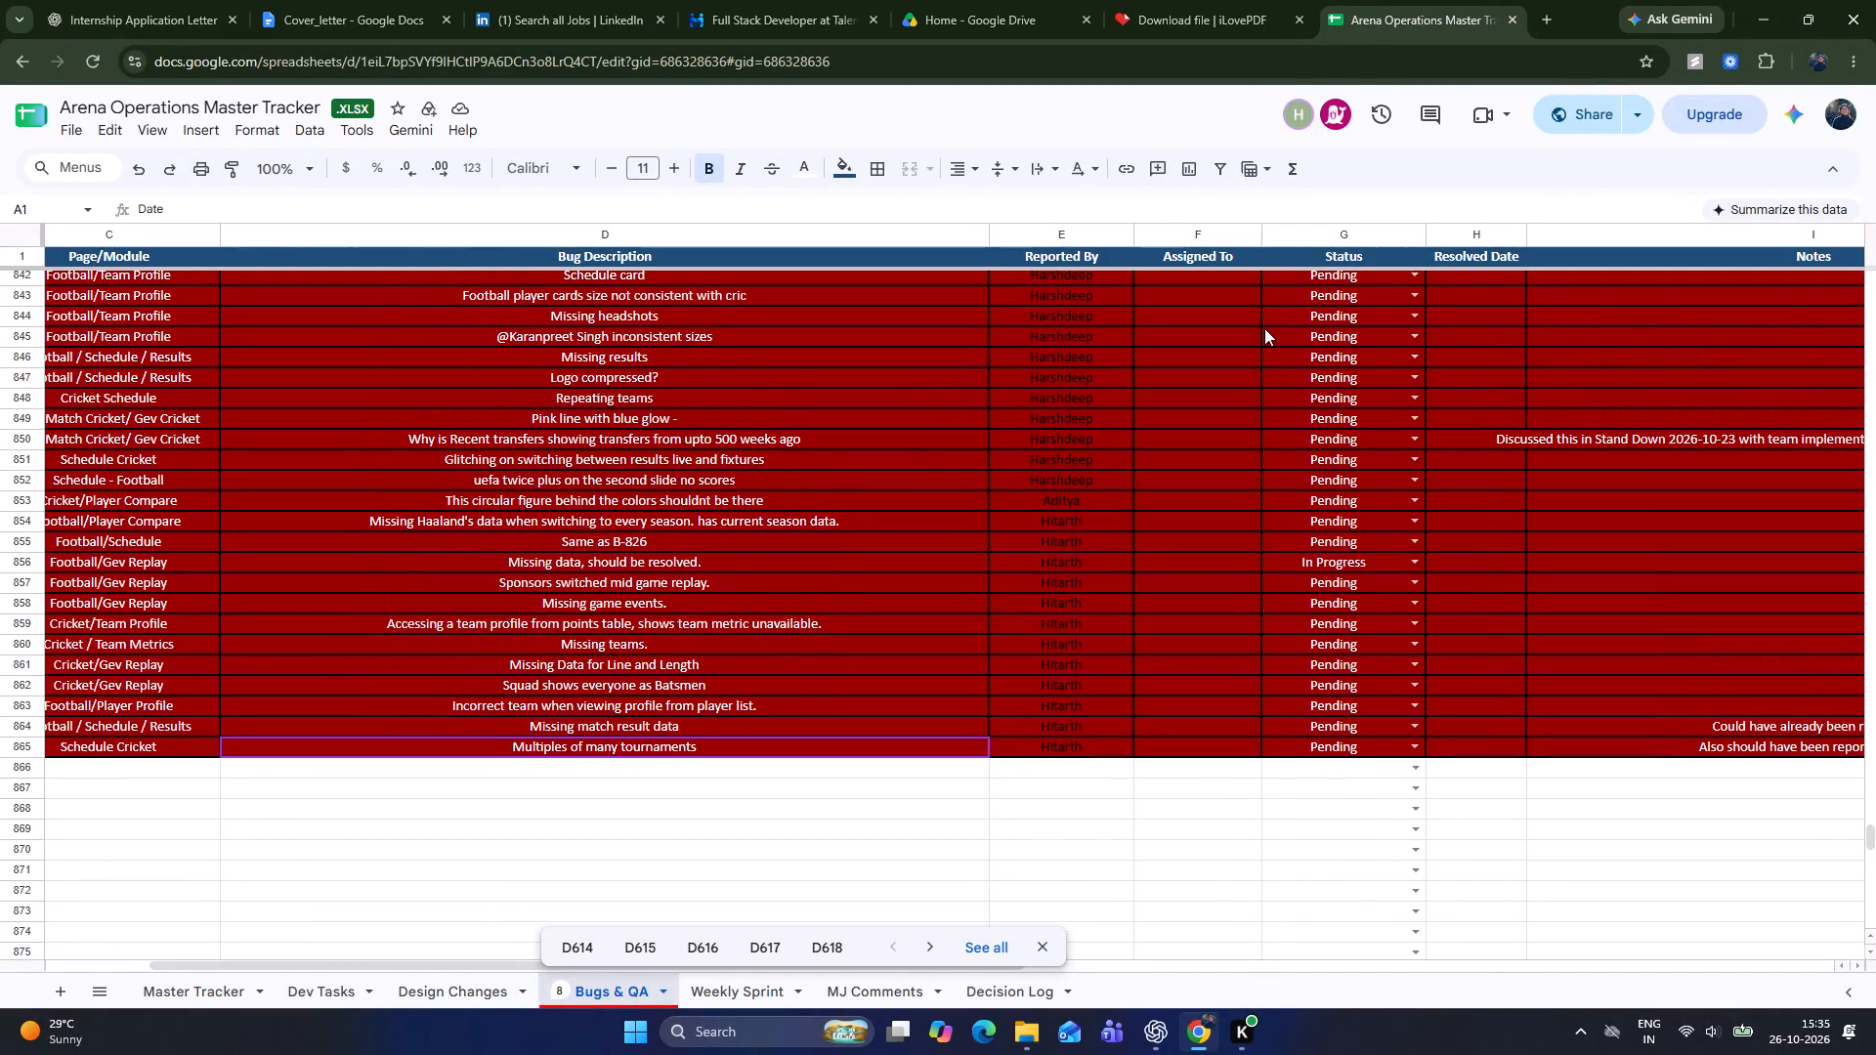
# Examine the descriptions, assignees, statuses and notes of the latest bug entries, roughly rows 792 to 865.
pyautogui.scroll(4, 1264, 328)
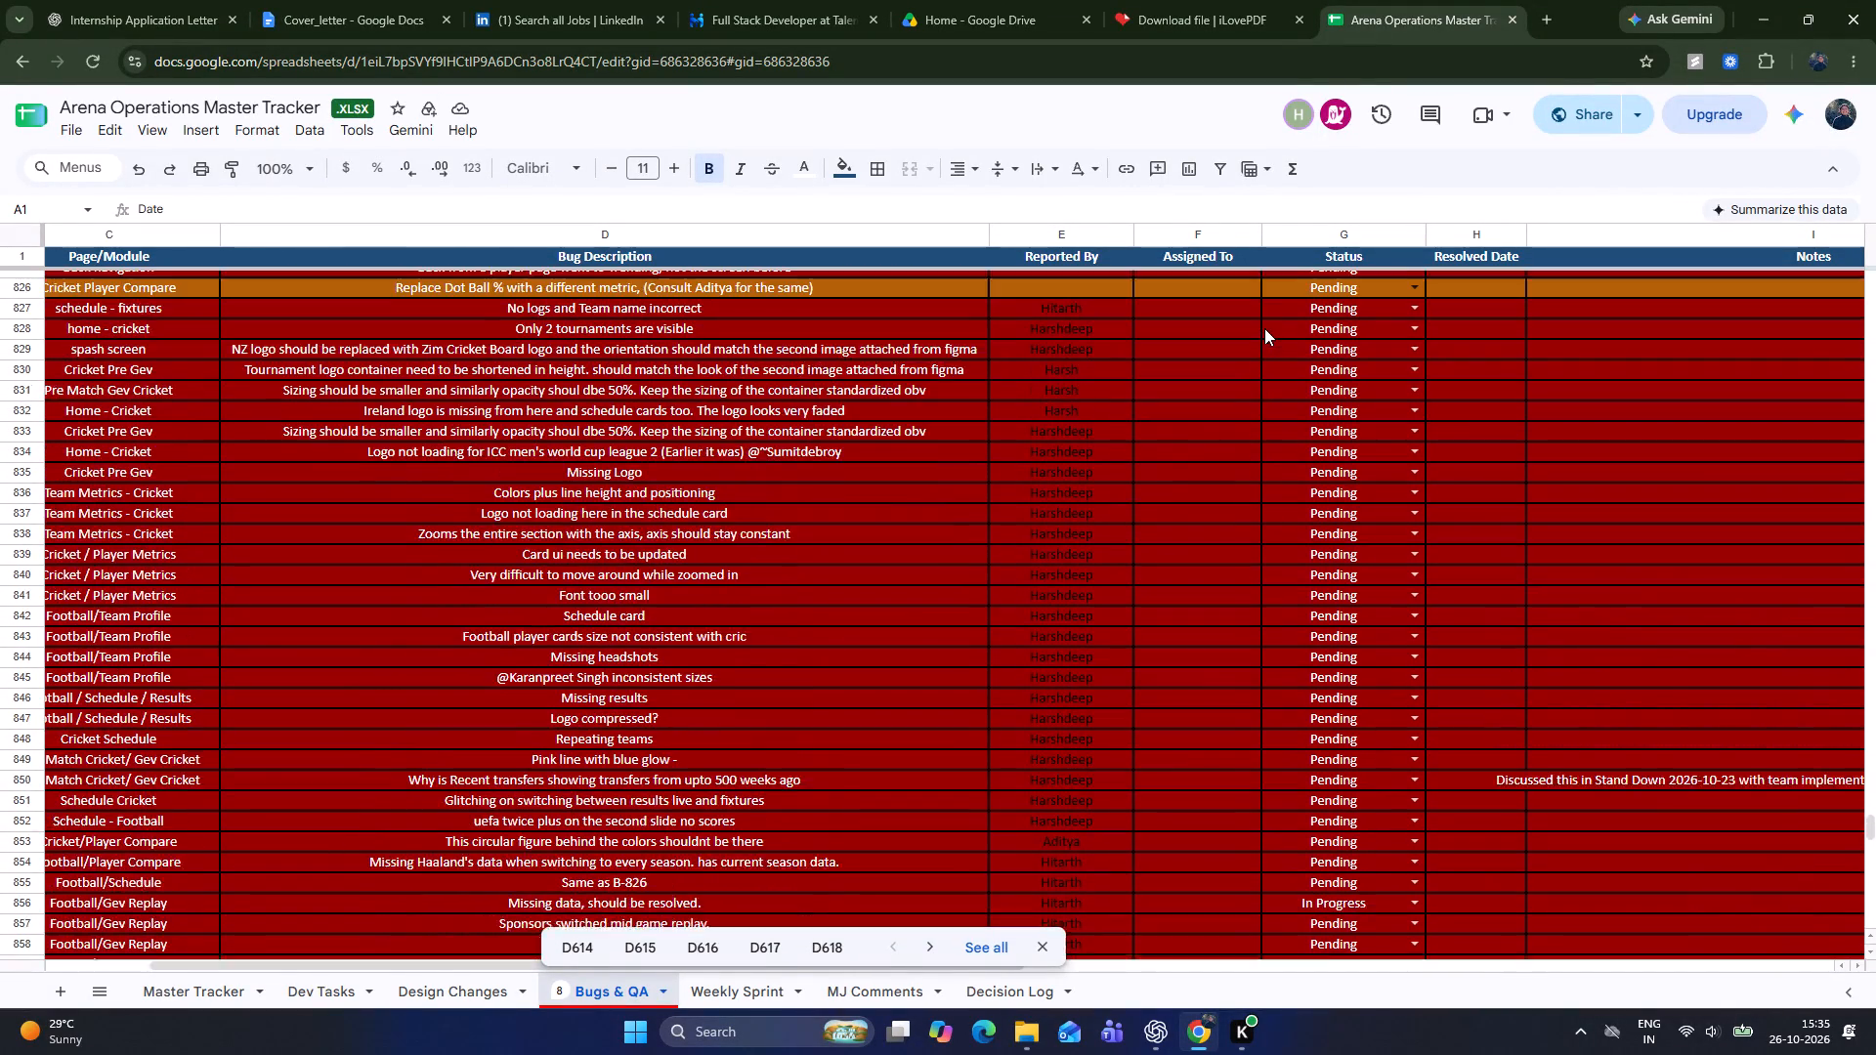
pyautogui.scroll(4, 1264, 328)
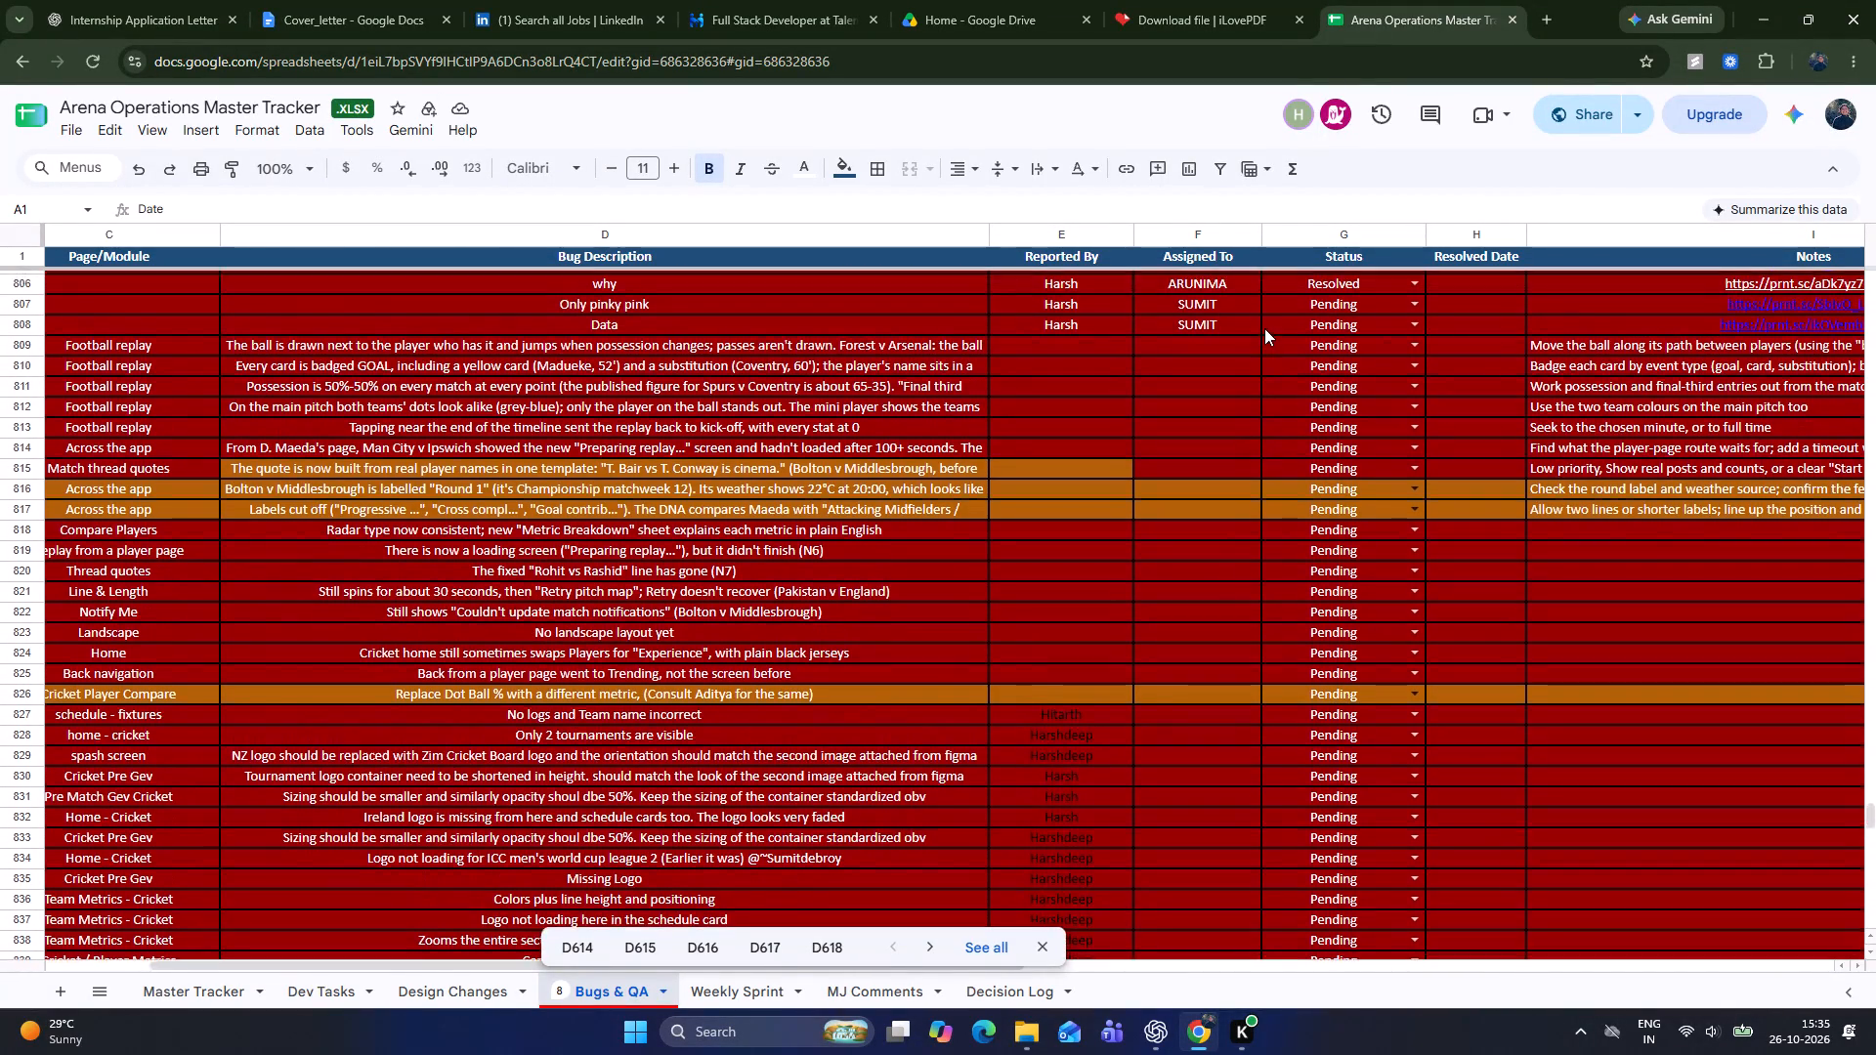
pyautogui.scroll(3, 1264, 328)
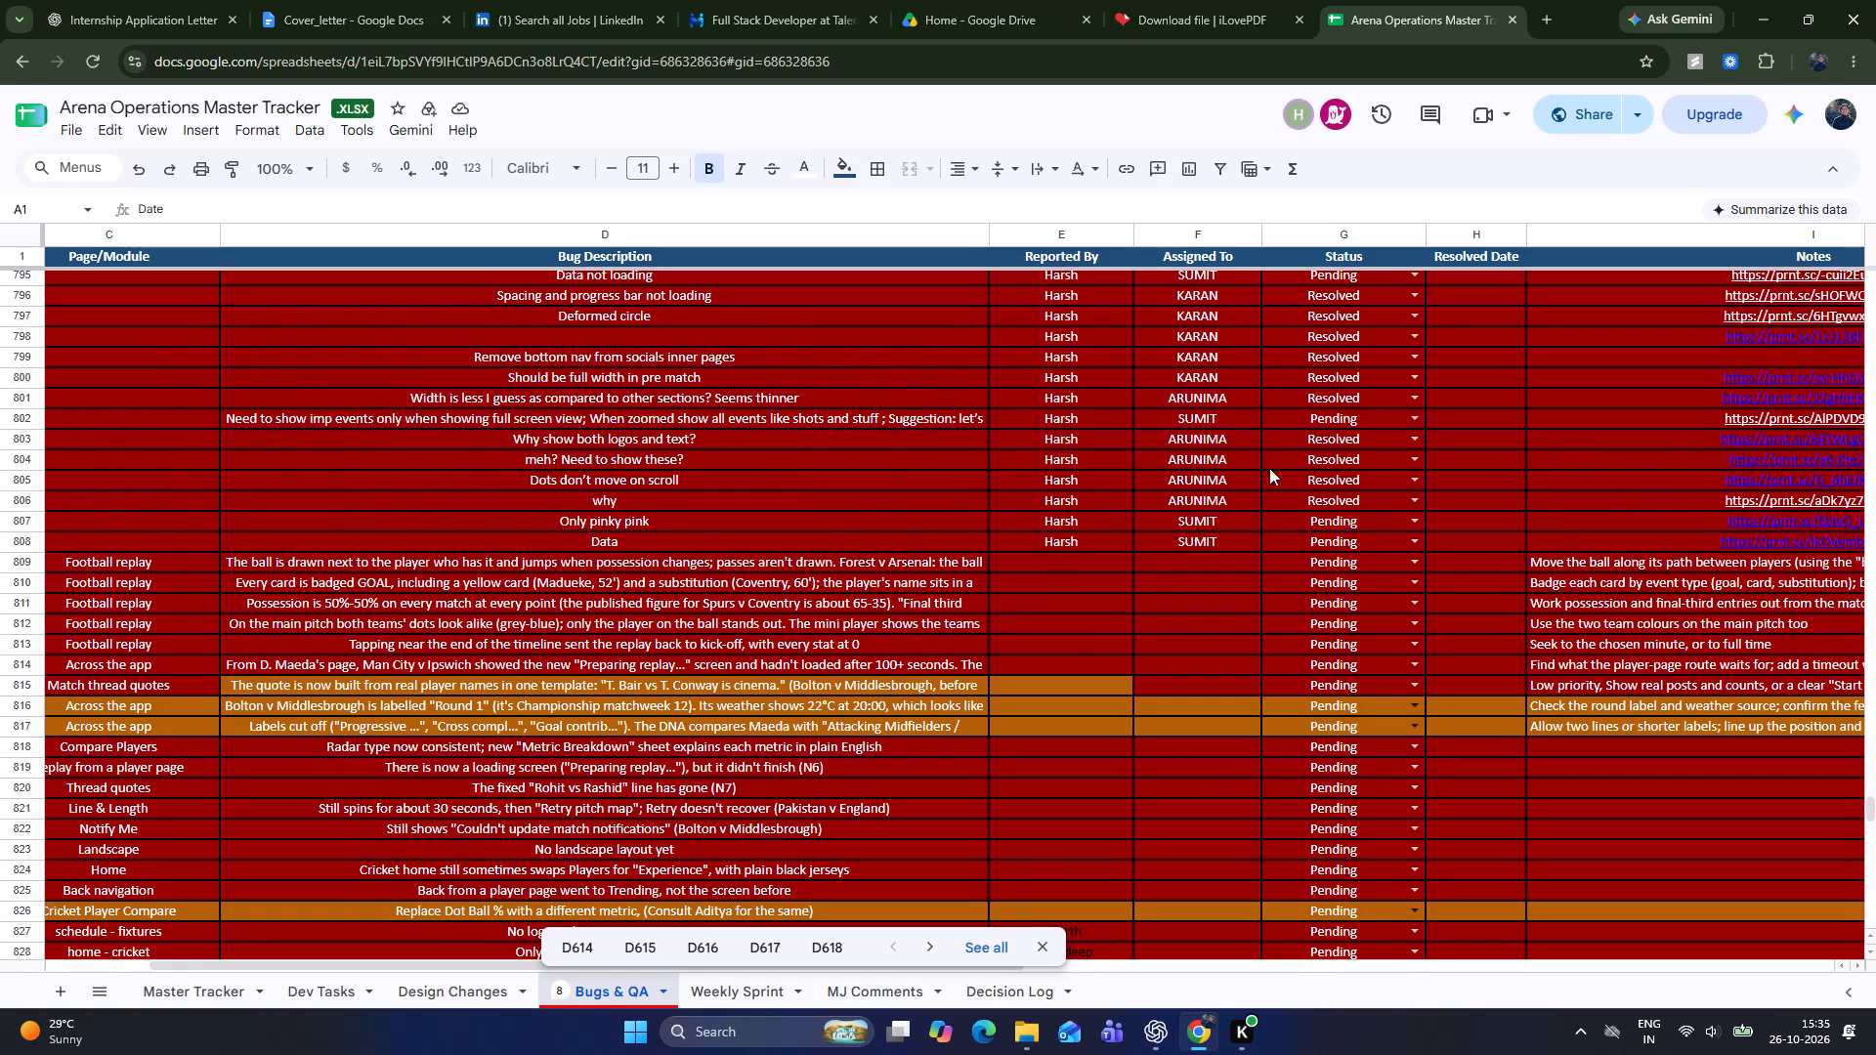
pyautogui.scroll(1, 1254, 527)
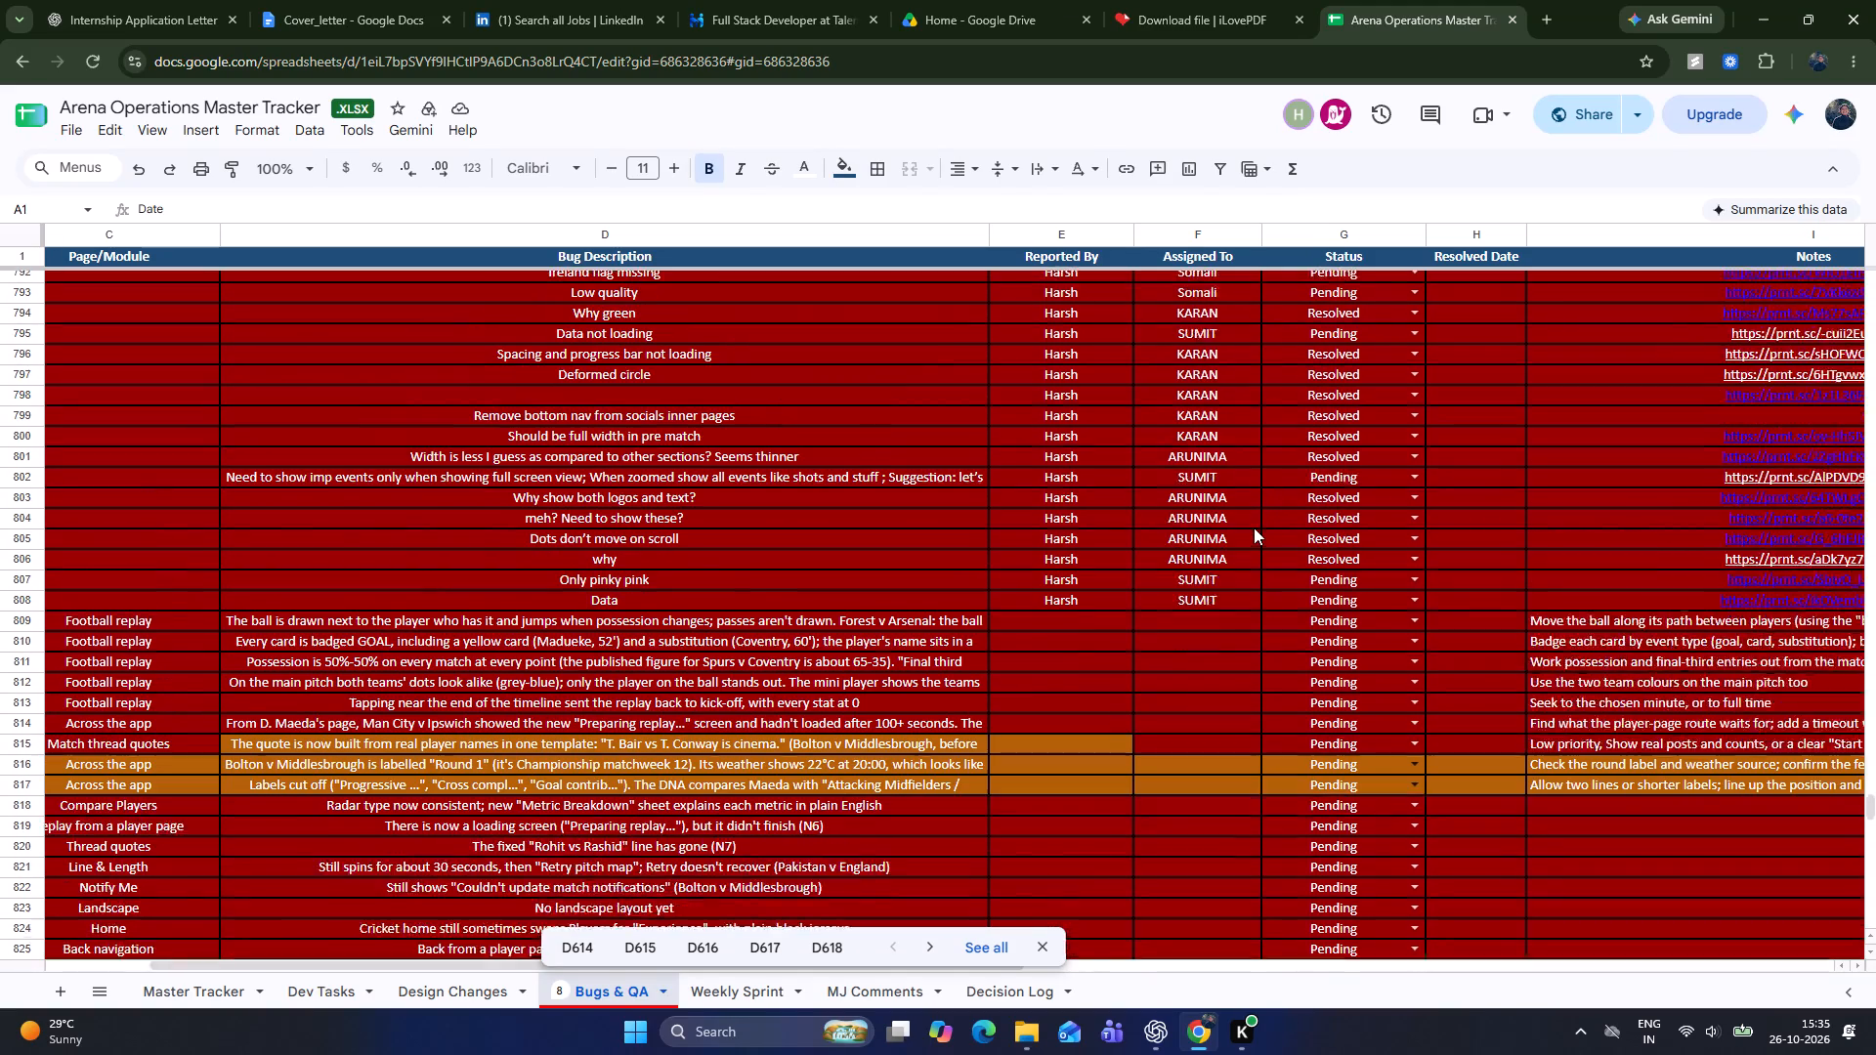
pyautogui.scroll(1, 1254, 527)
pyautogui.scroll(-3, 1254, 527)
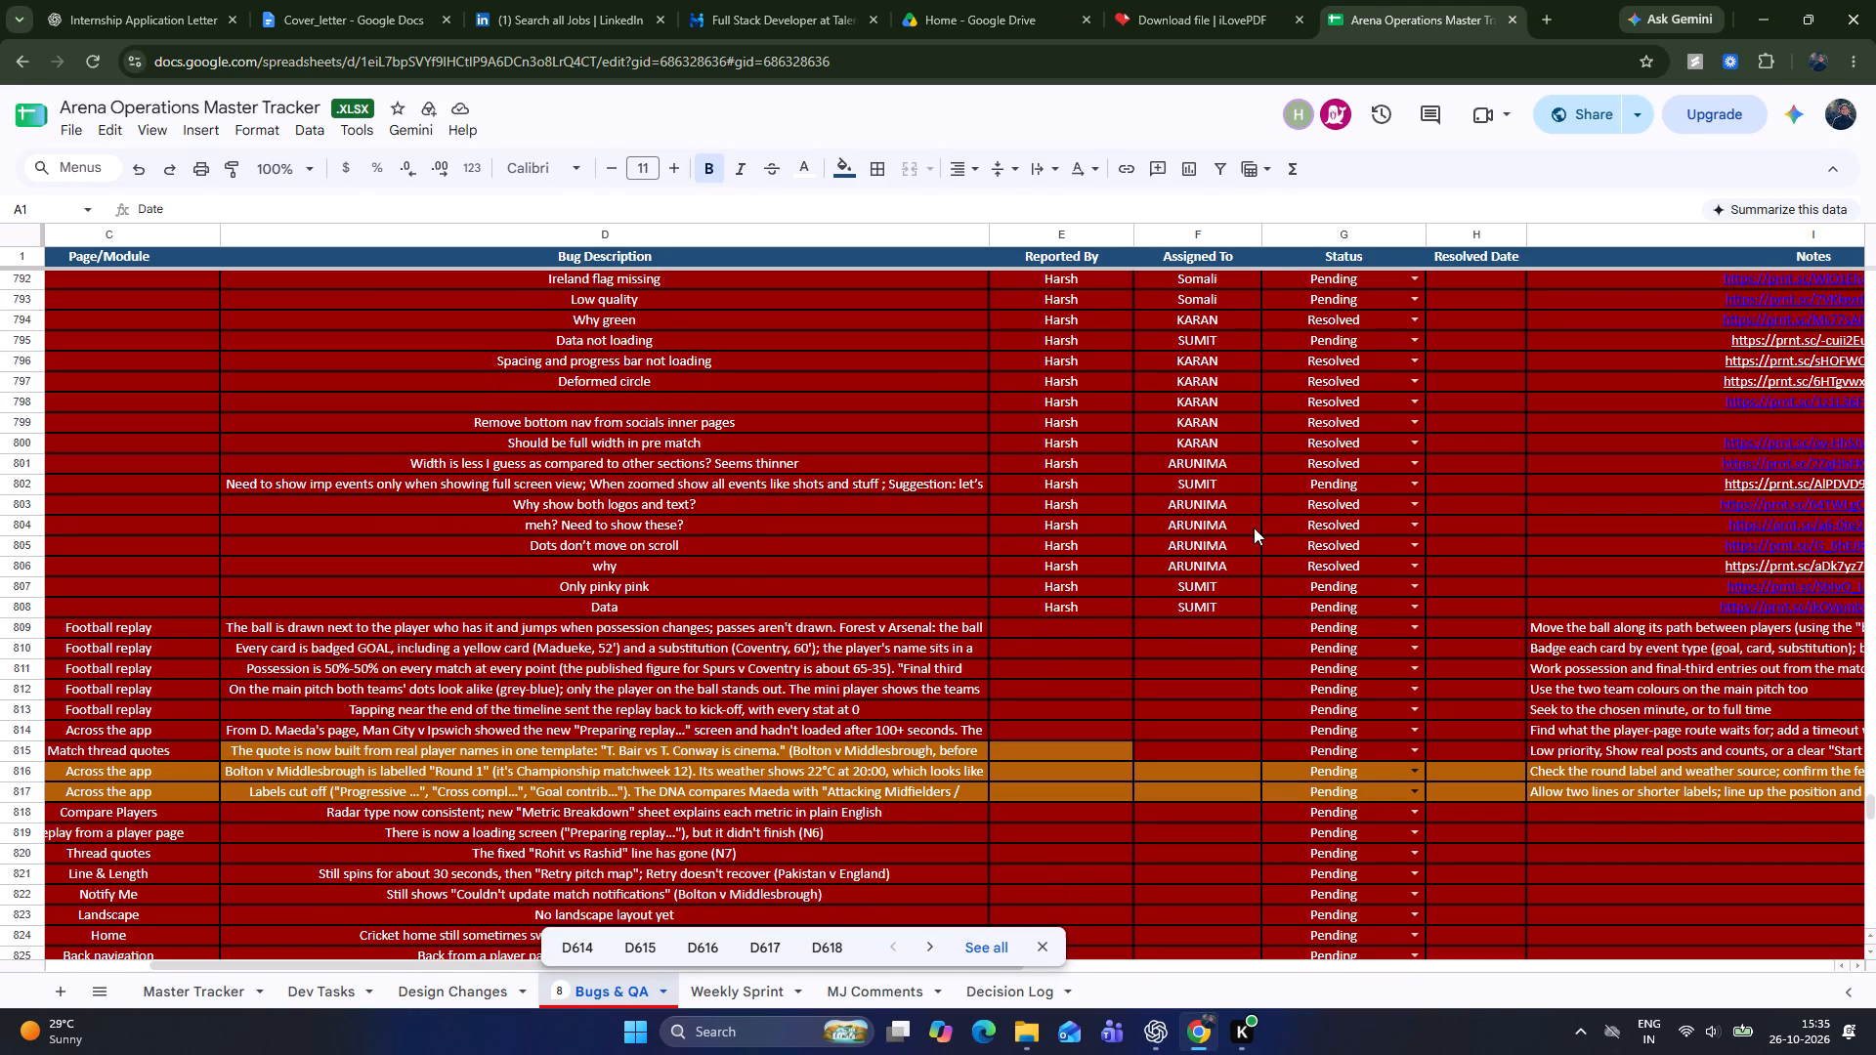
pyautogui.scroll(-2, 1254, 527)
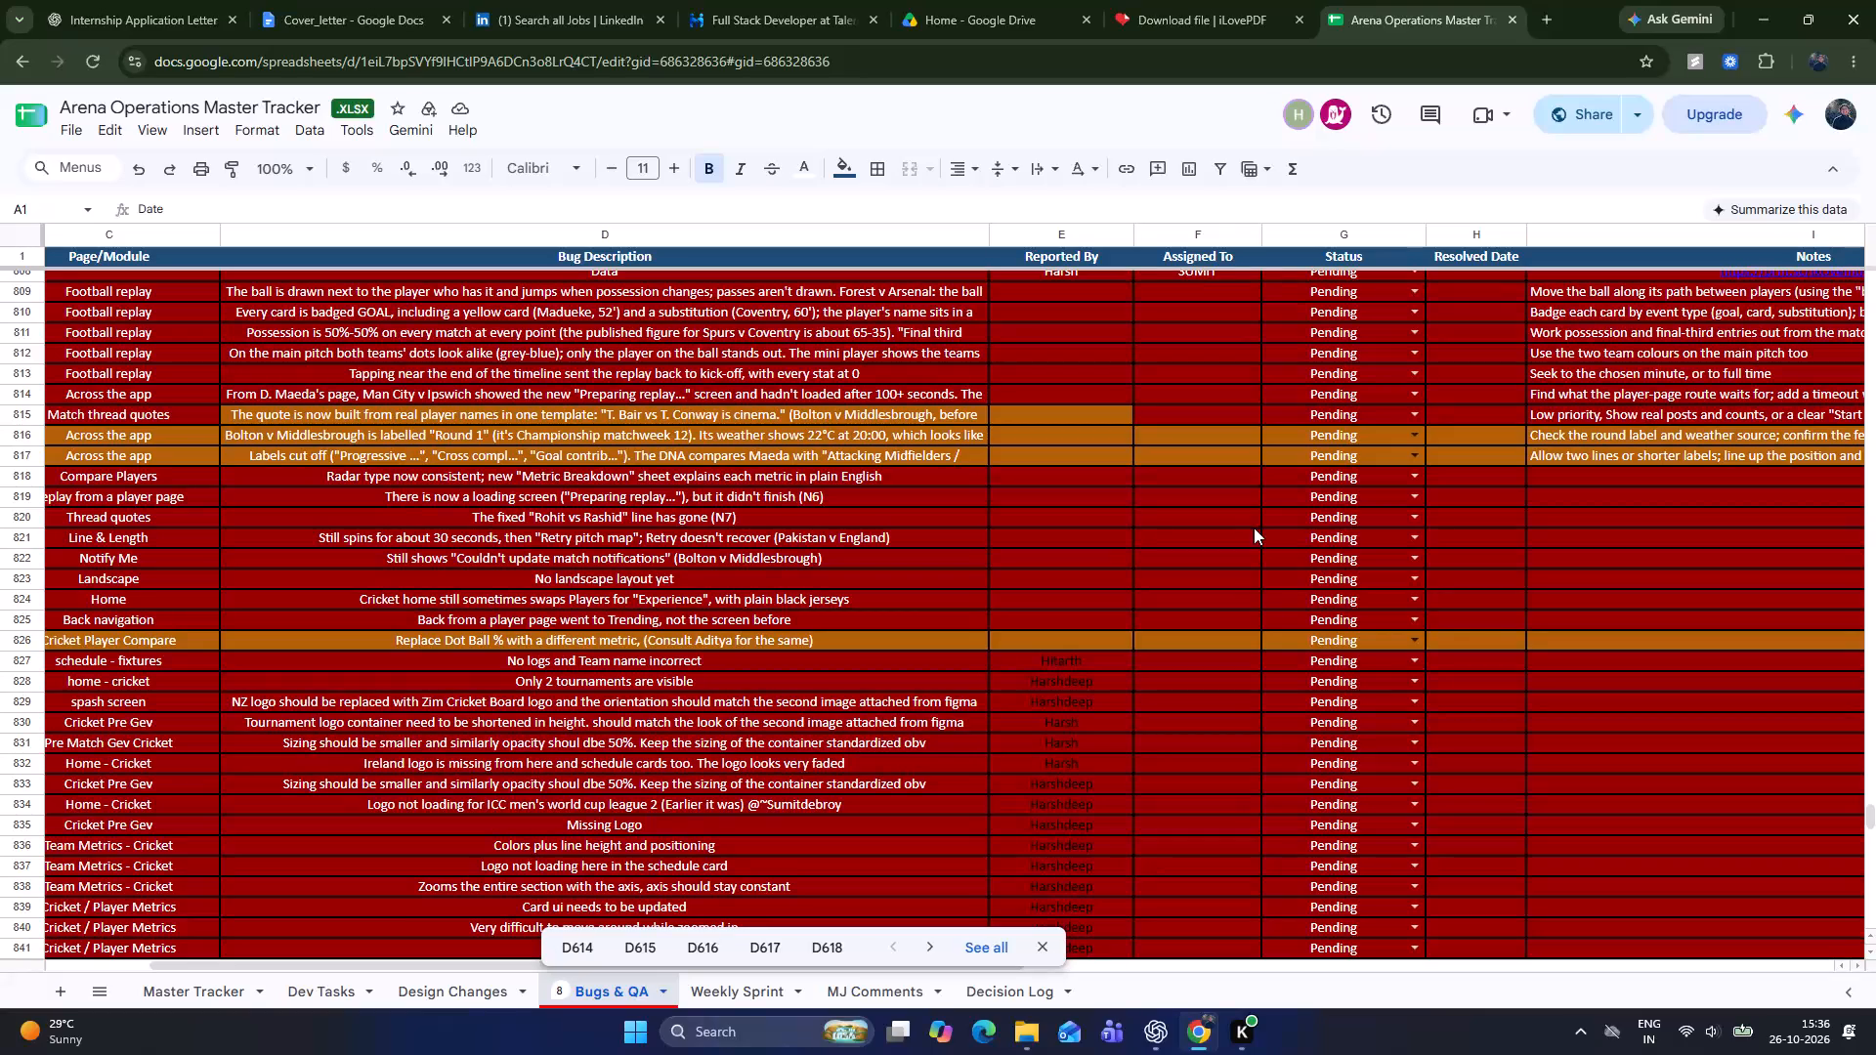
pyautogui.hscroll(1, 1254, 527)
pyautogui.scroll(1, 1254, 527)
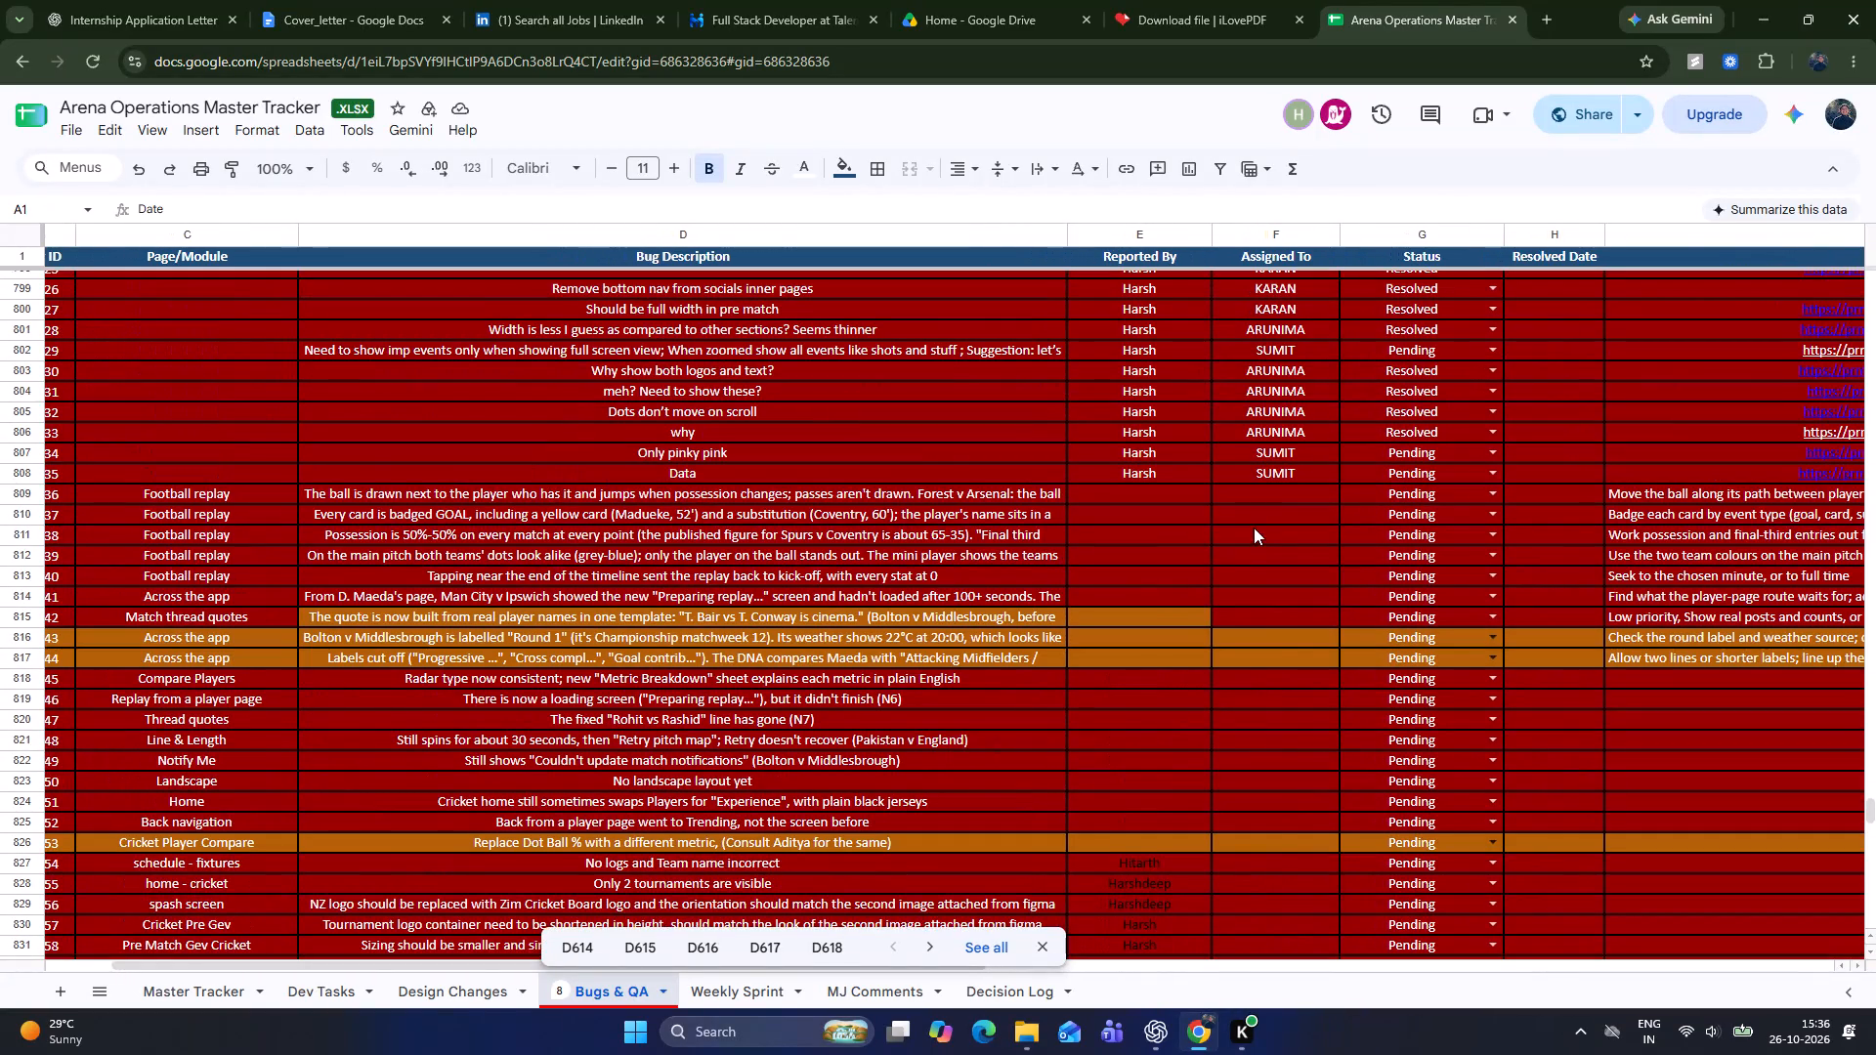
pyautogui.scroll(1, 1254, 527)
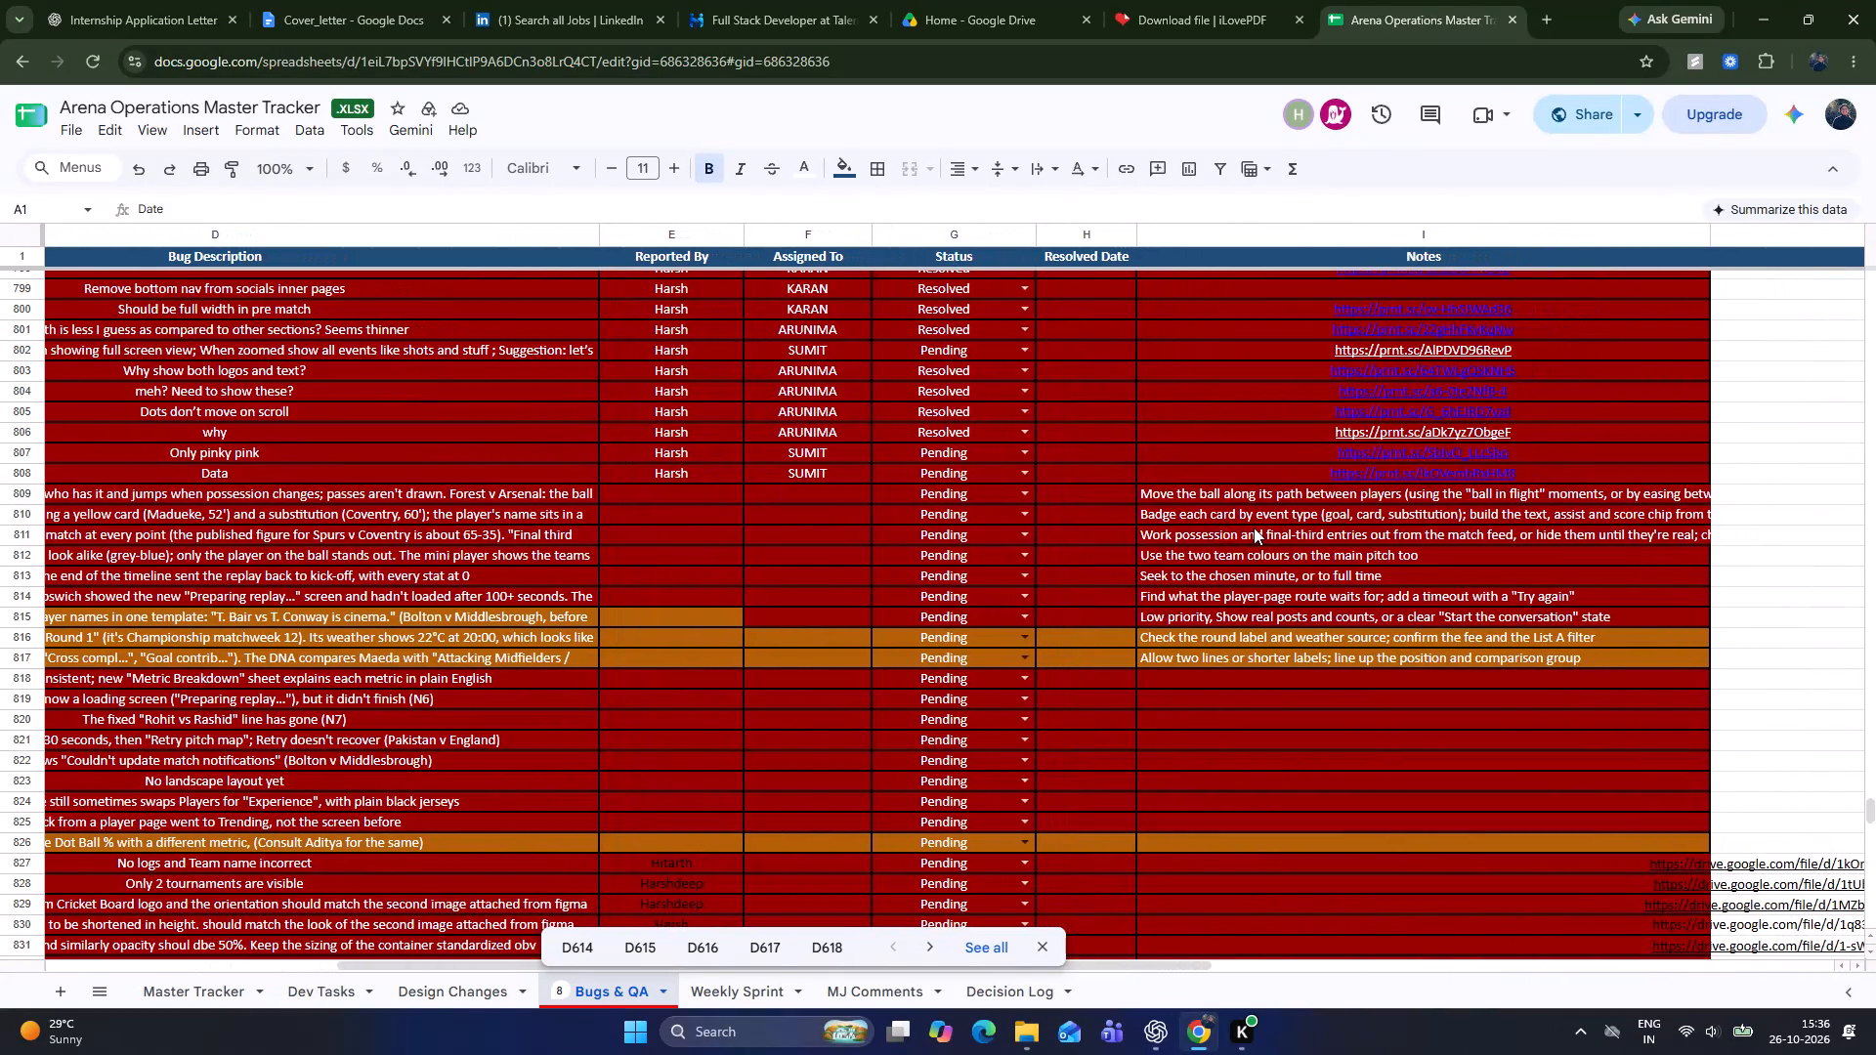
pyautogui.hscroll(-1, 1254, 527)
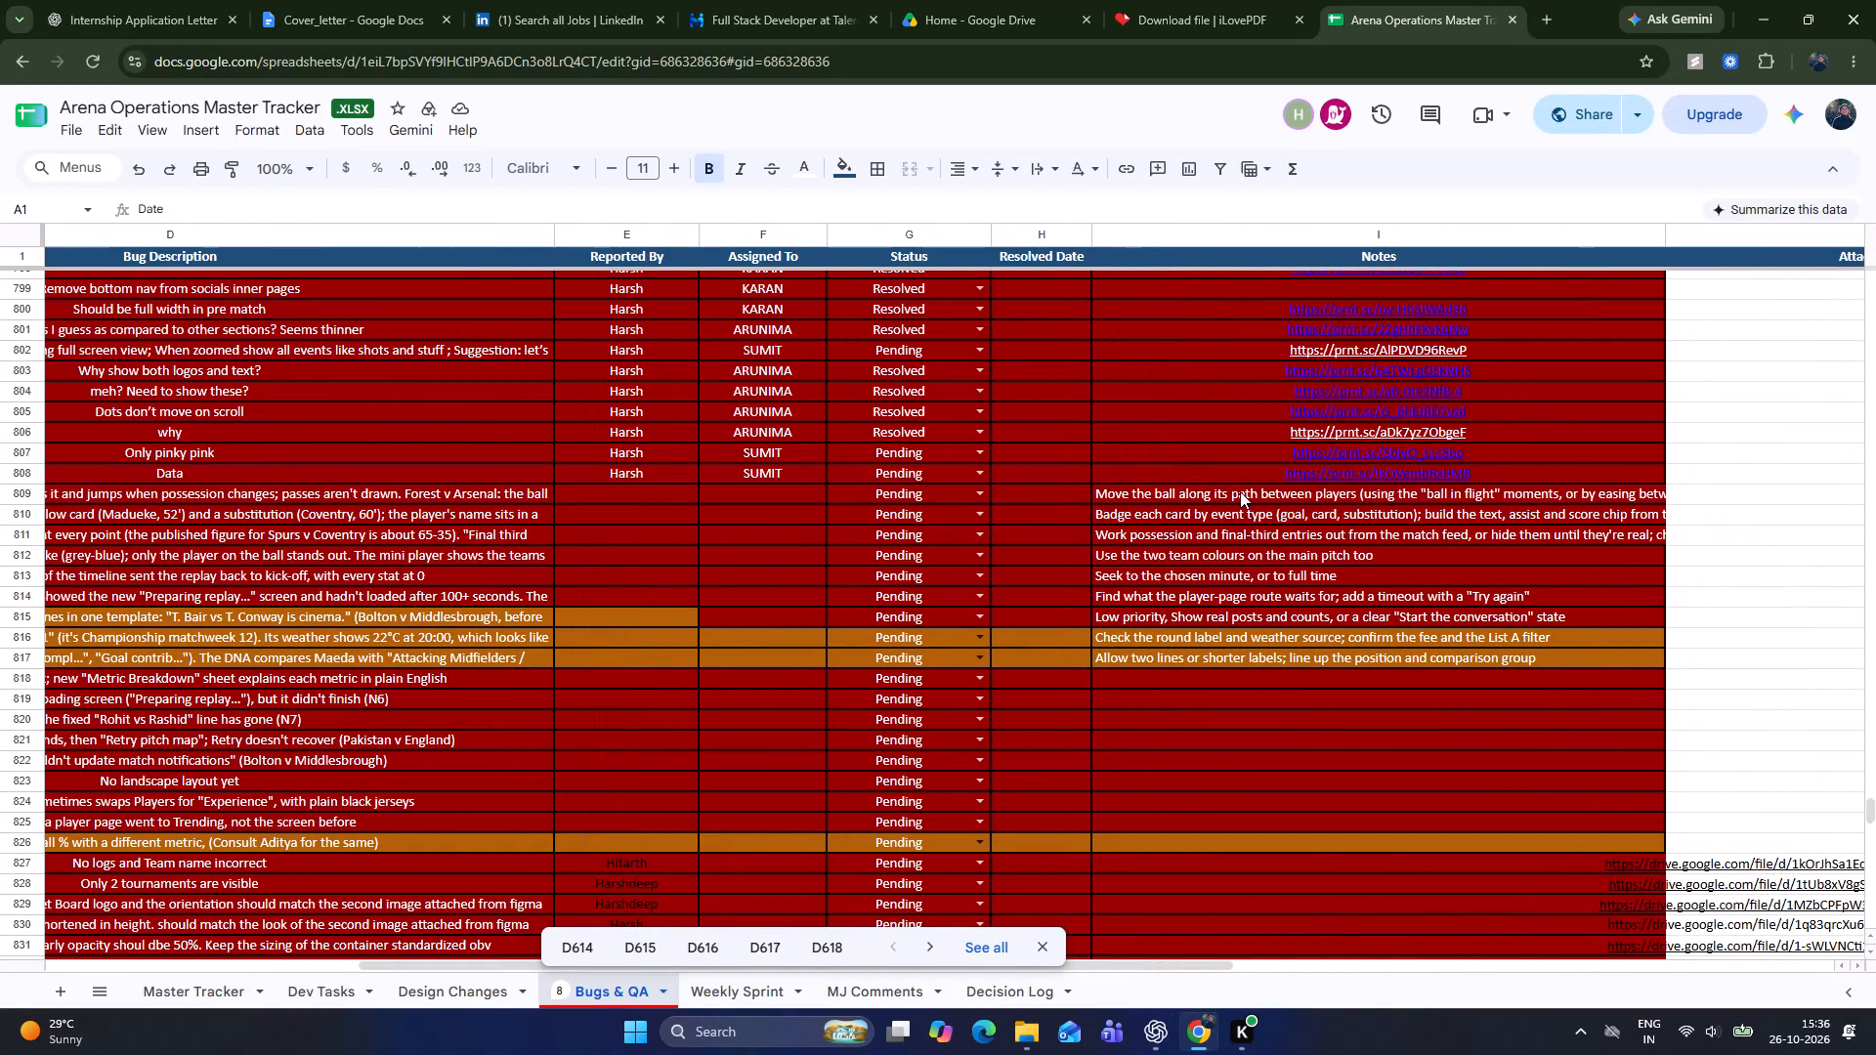
# Read the full note for the football replay bug in row 809, leaving it unedited, and view the neighbouring bugs' details.
pyautogui.click(1240, 491)
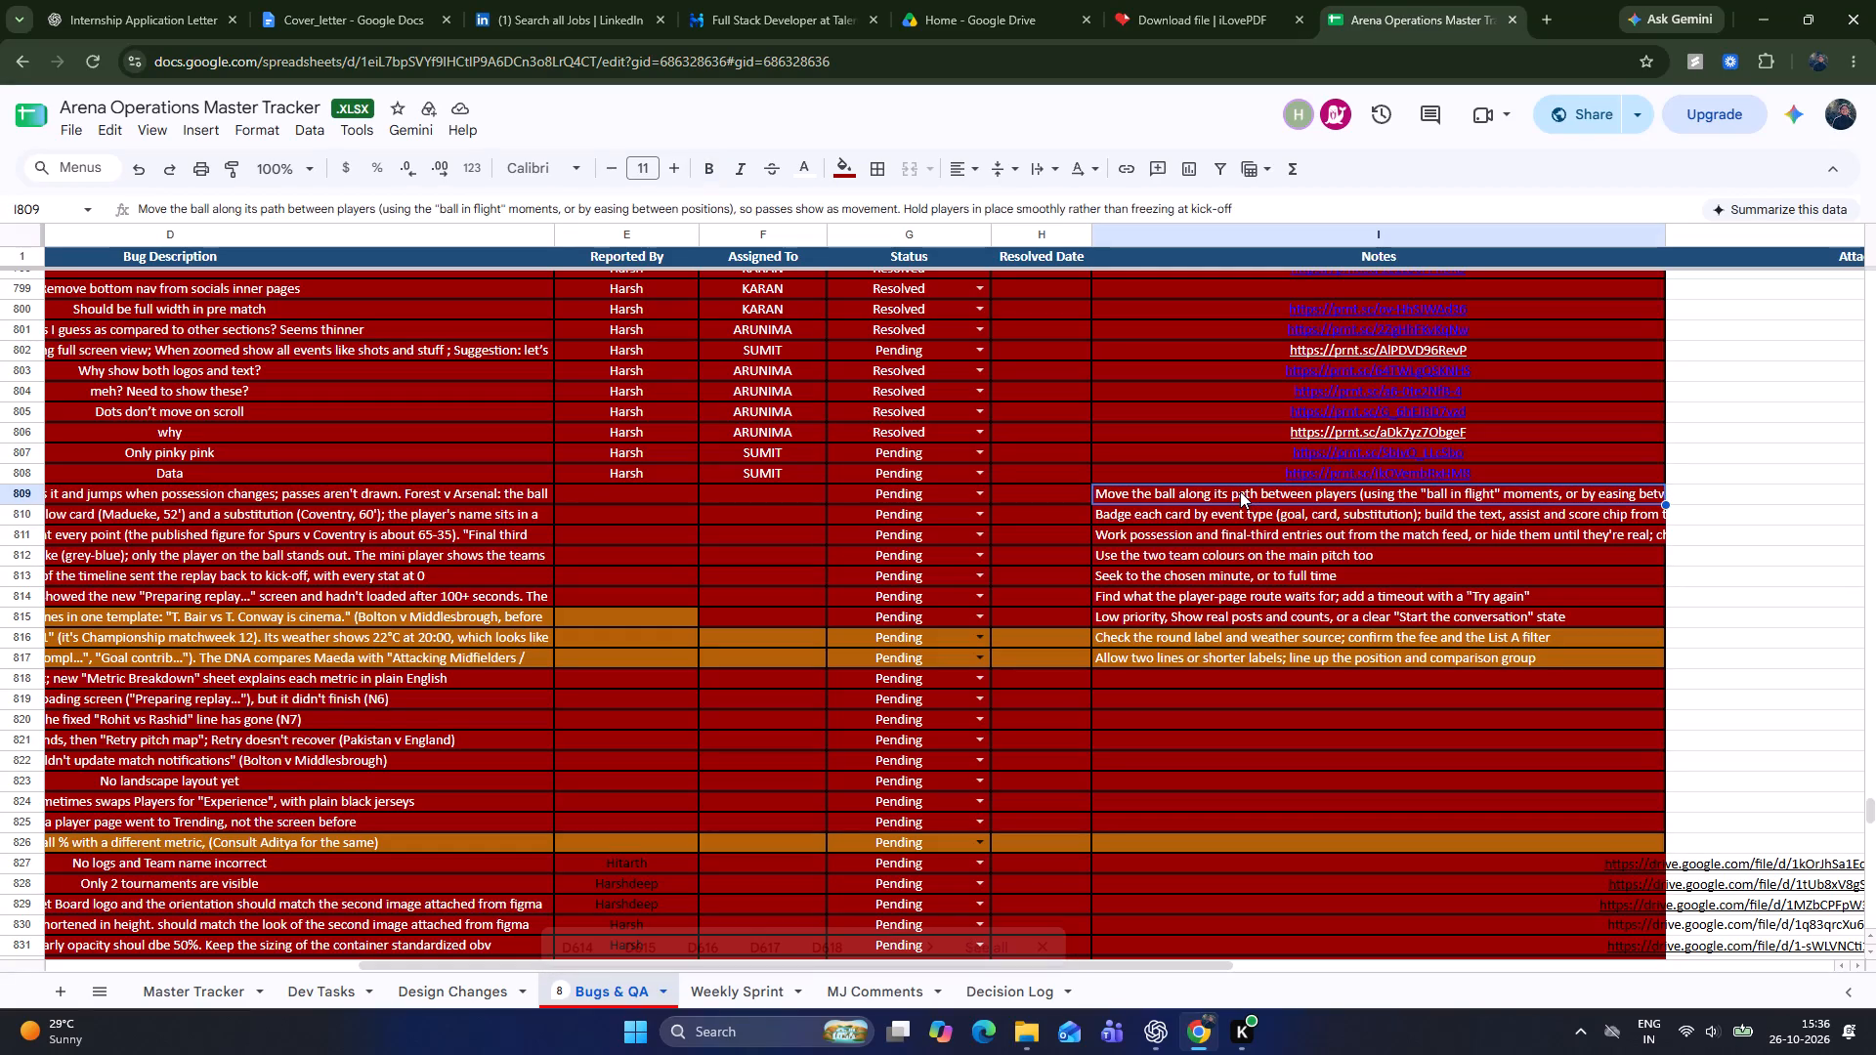
pyautogui.doubleClick(1240, 491)
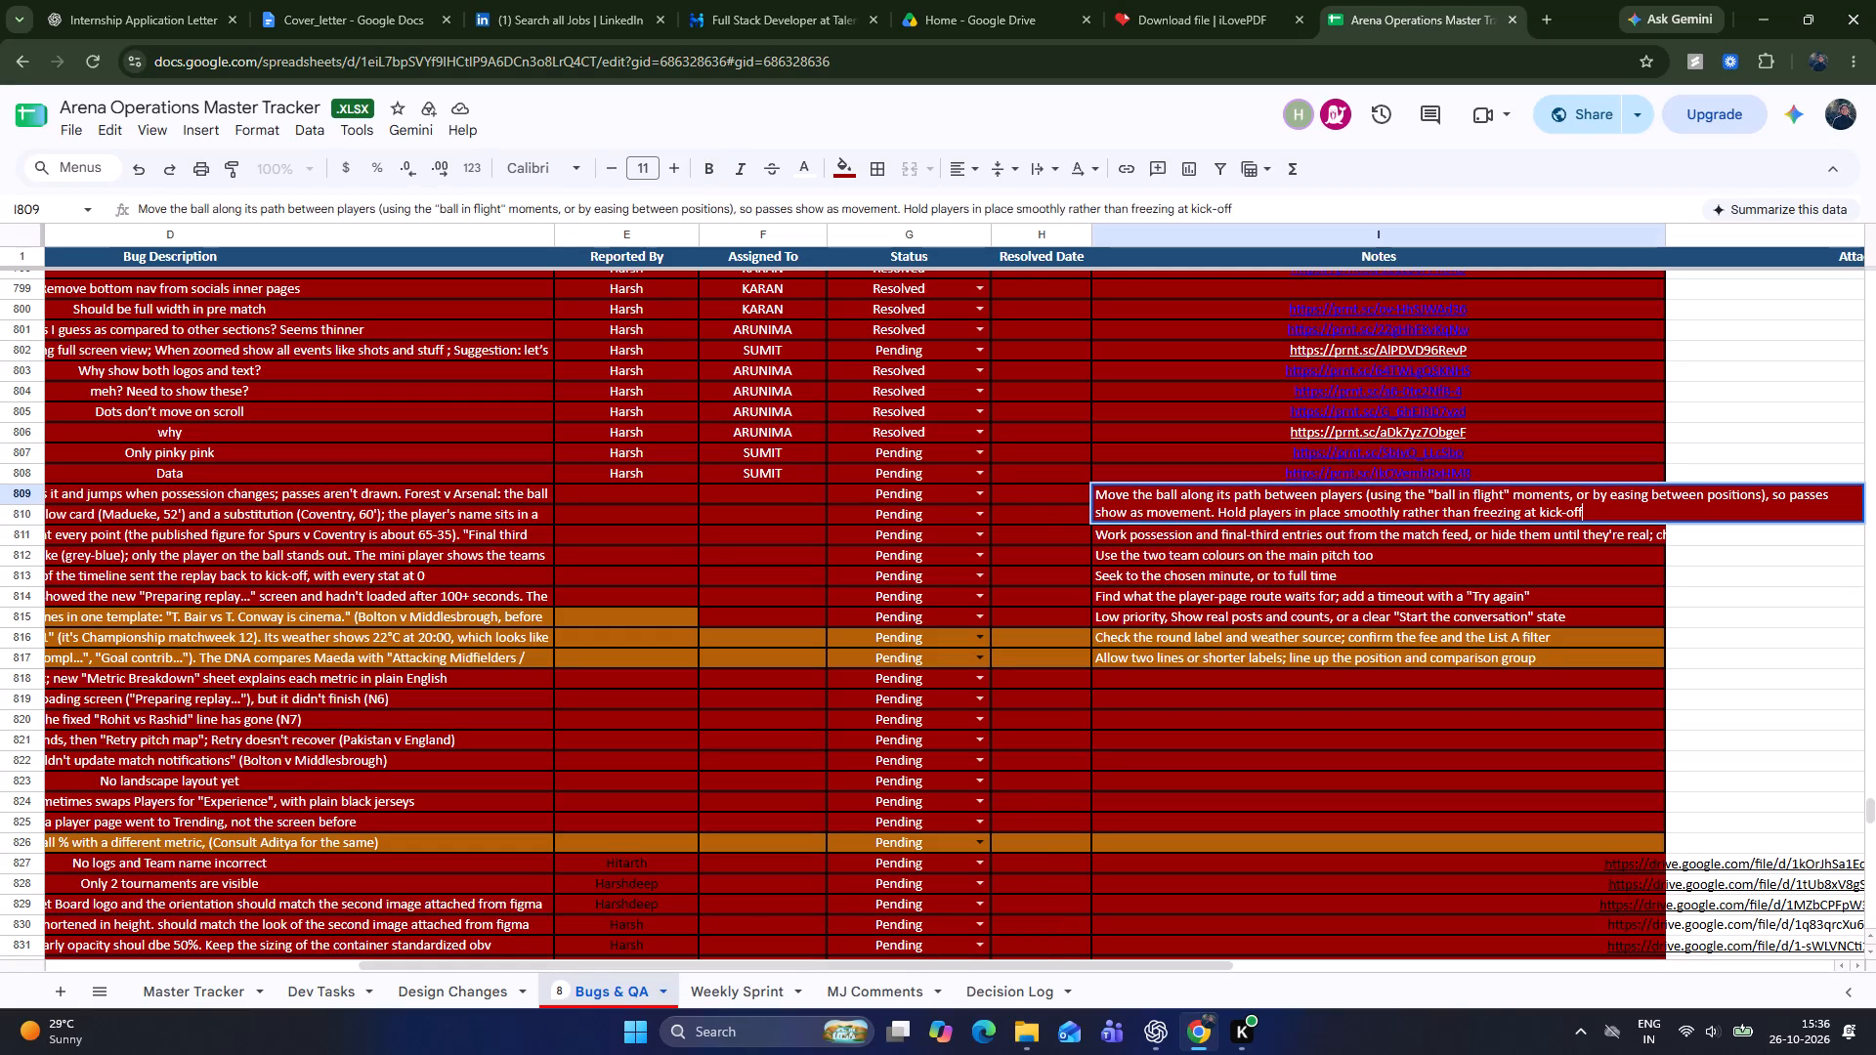
pyautogui.click(1194, 650)
pyautogui.hscroll(2, 1194, 650)
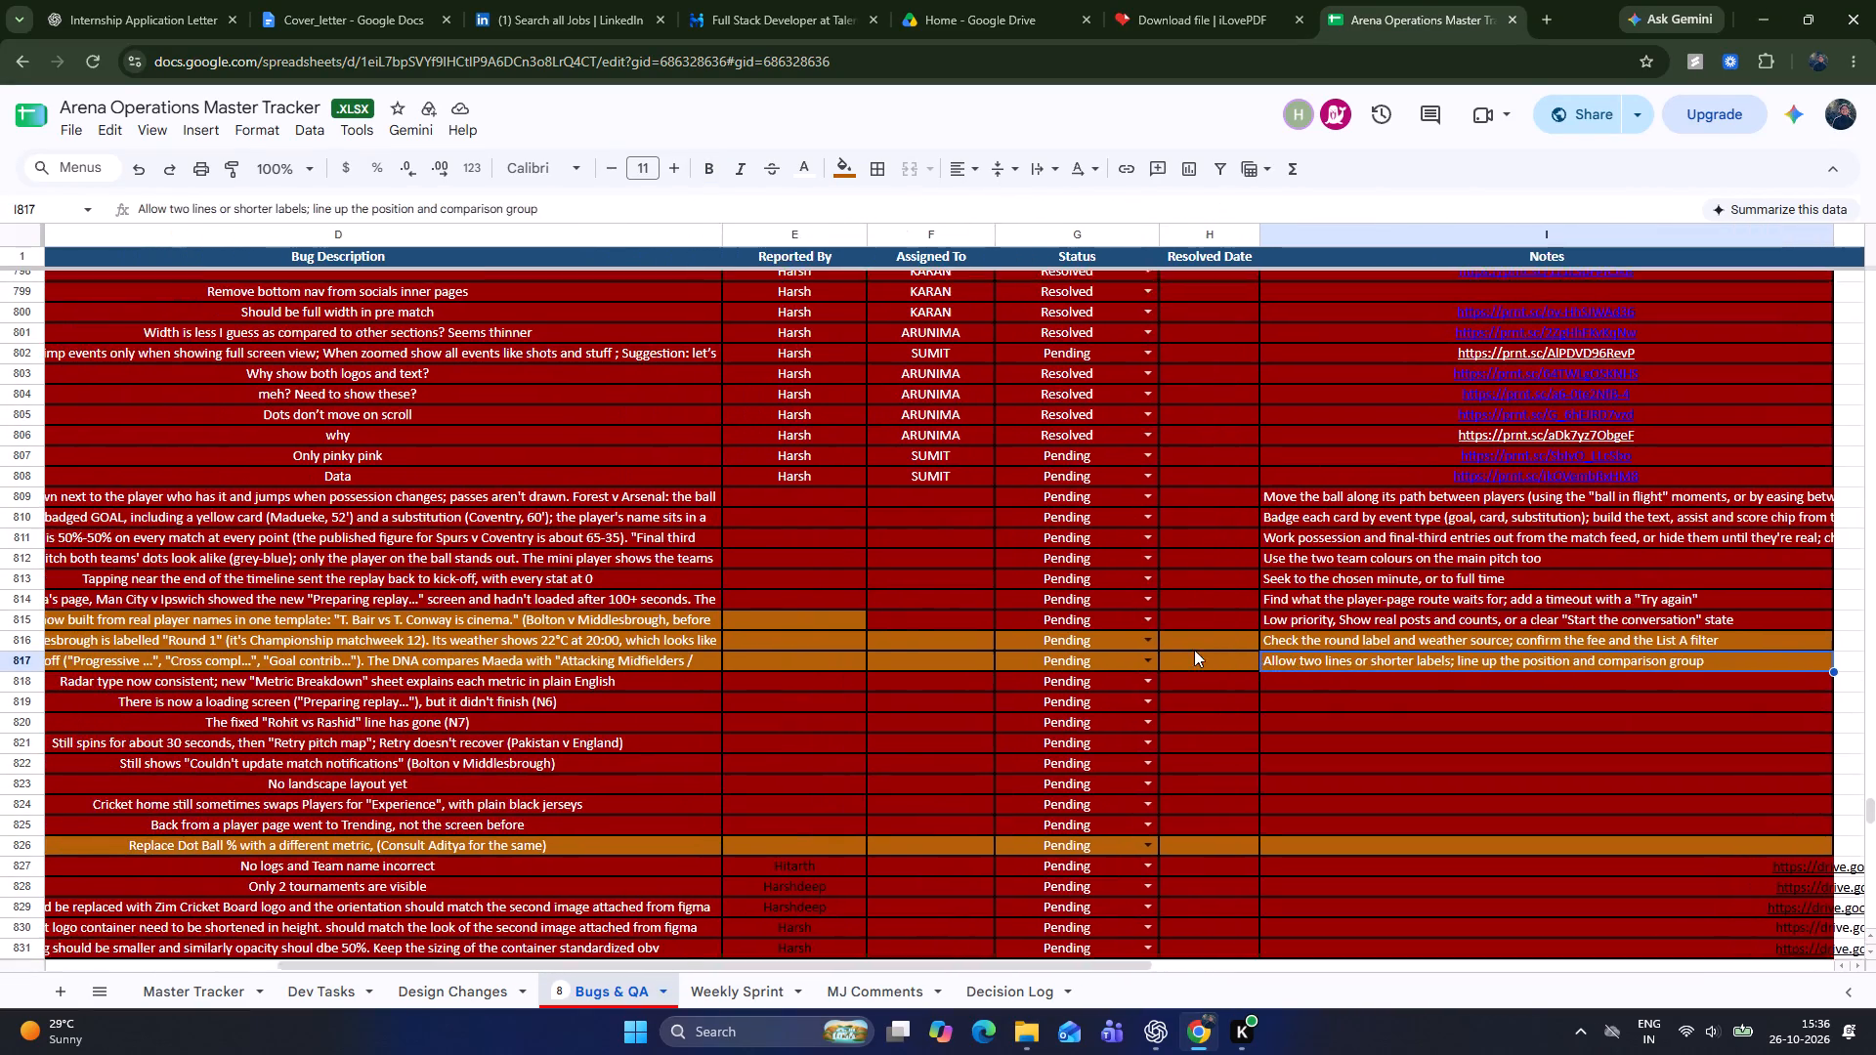
pyautogui.hscroll(3, 1194, 650)
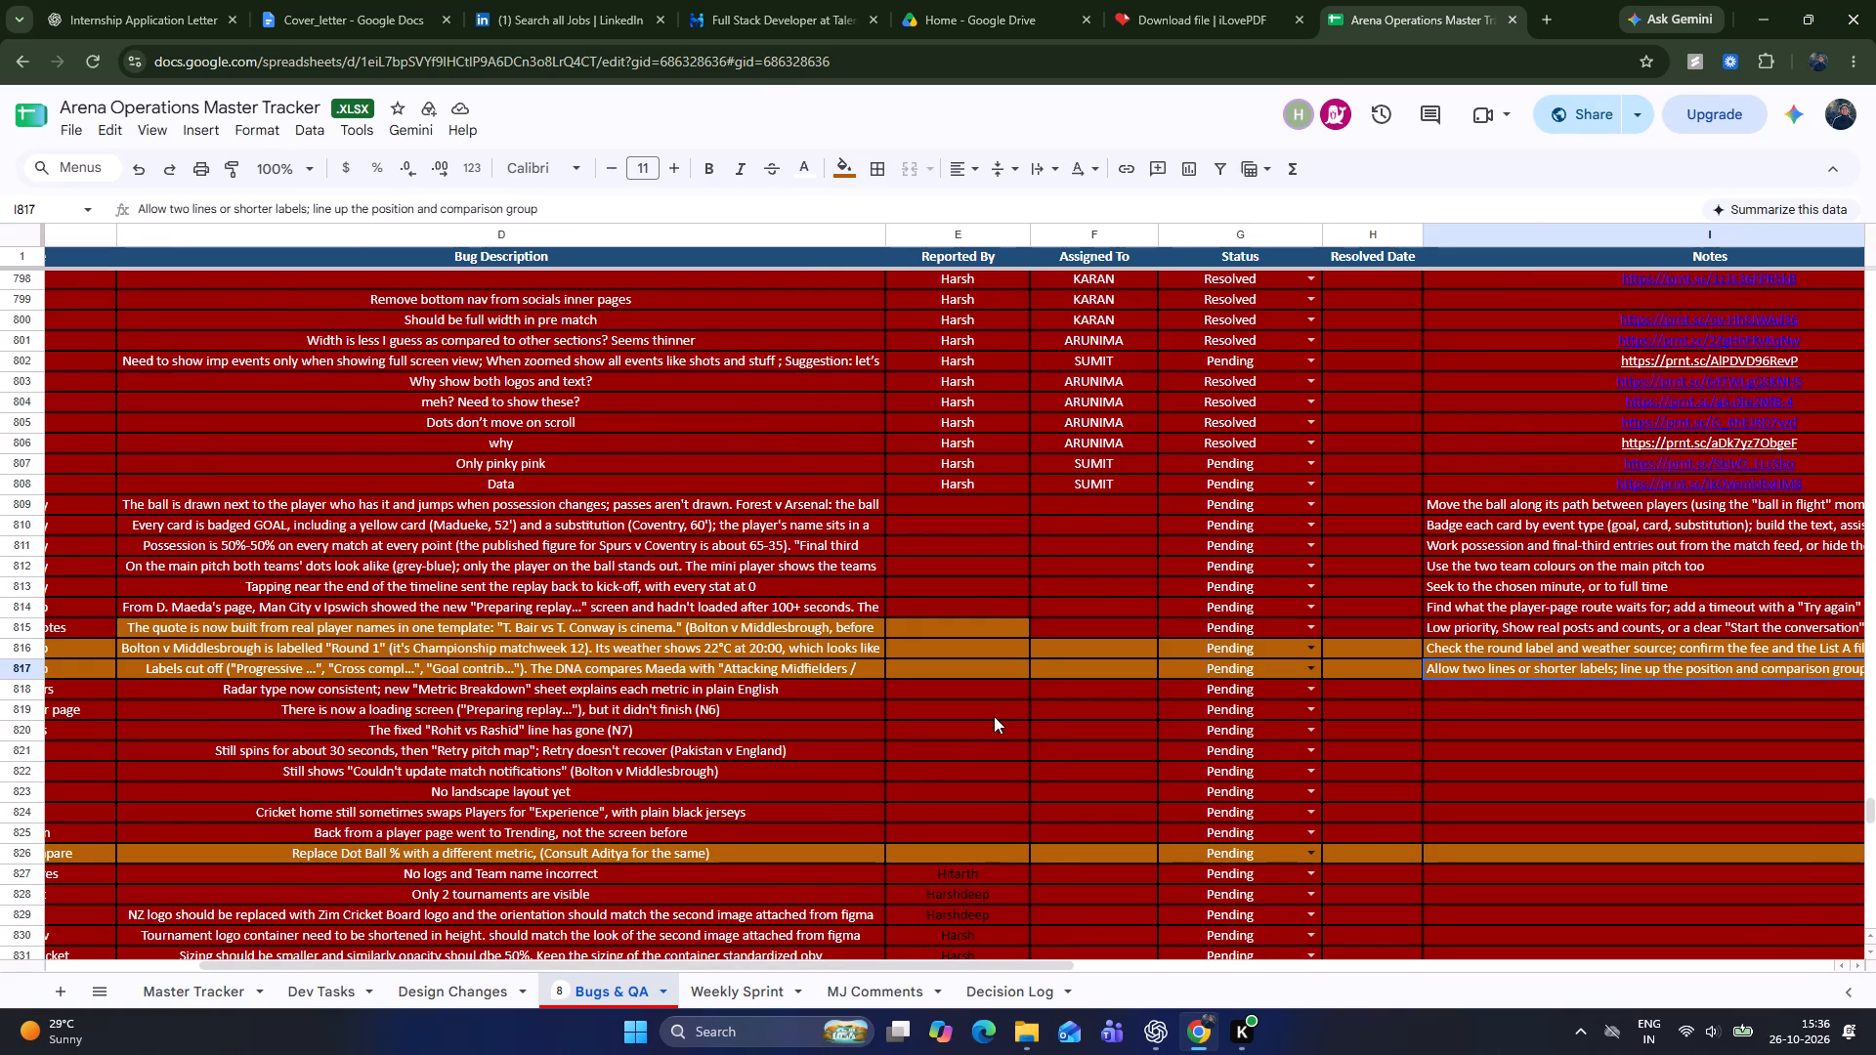
# Review the pending bugs in roughly rows 809 to 837, examining their modules, descriptions, statuses, notes and attachment links.
pyautogui.scroll(-1, 994, 716)
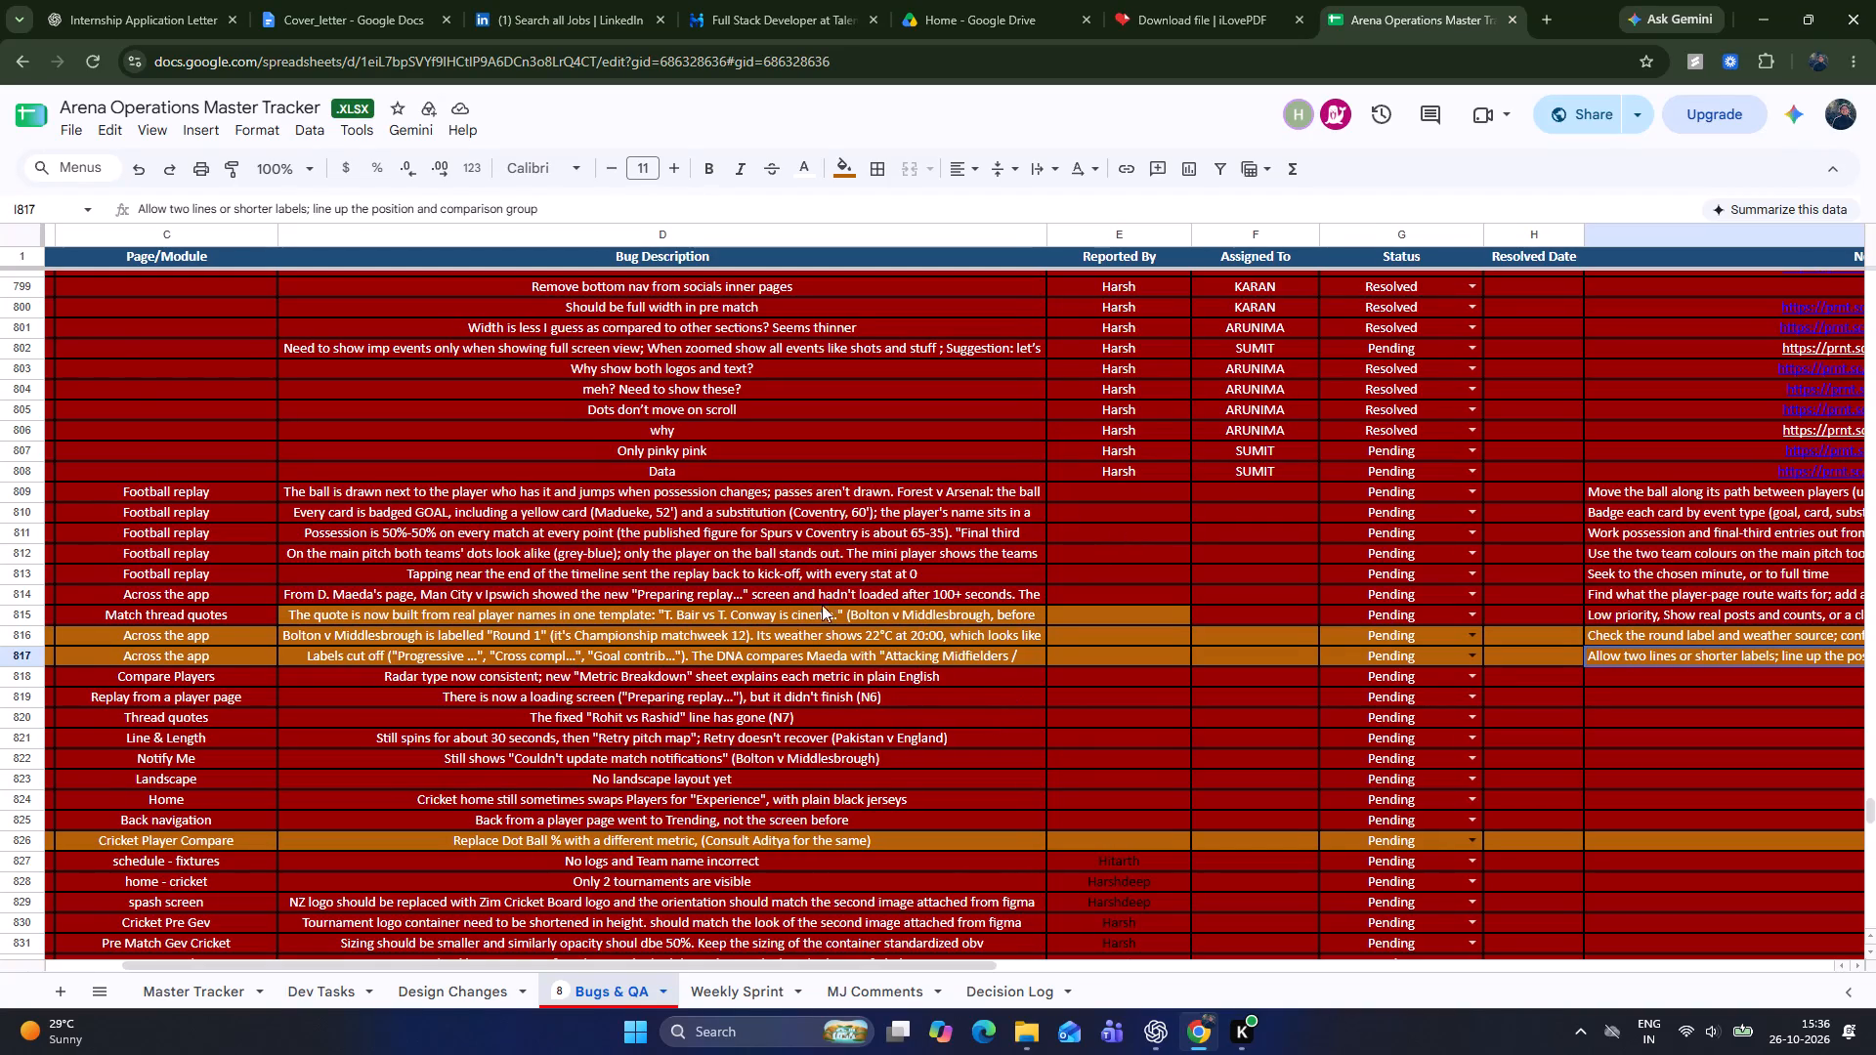
pyautogui.scroll(-2, 774, 627)
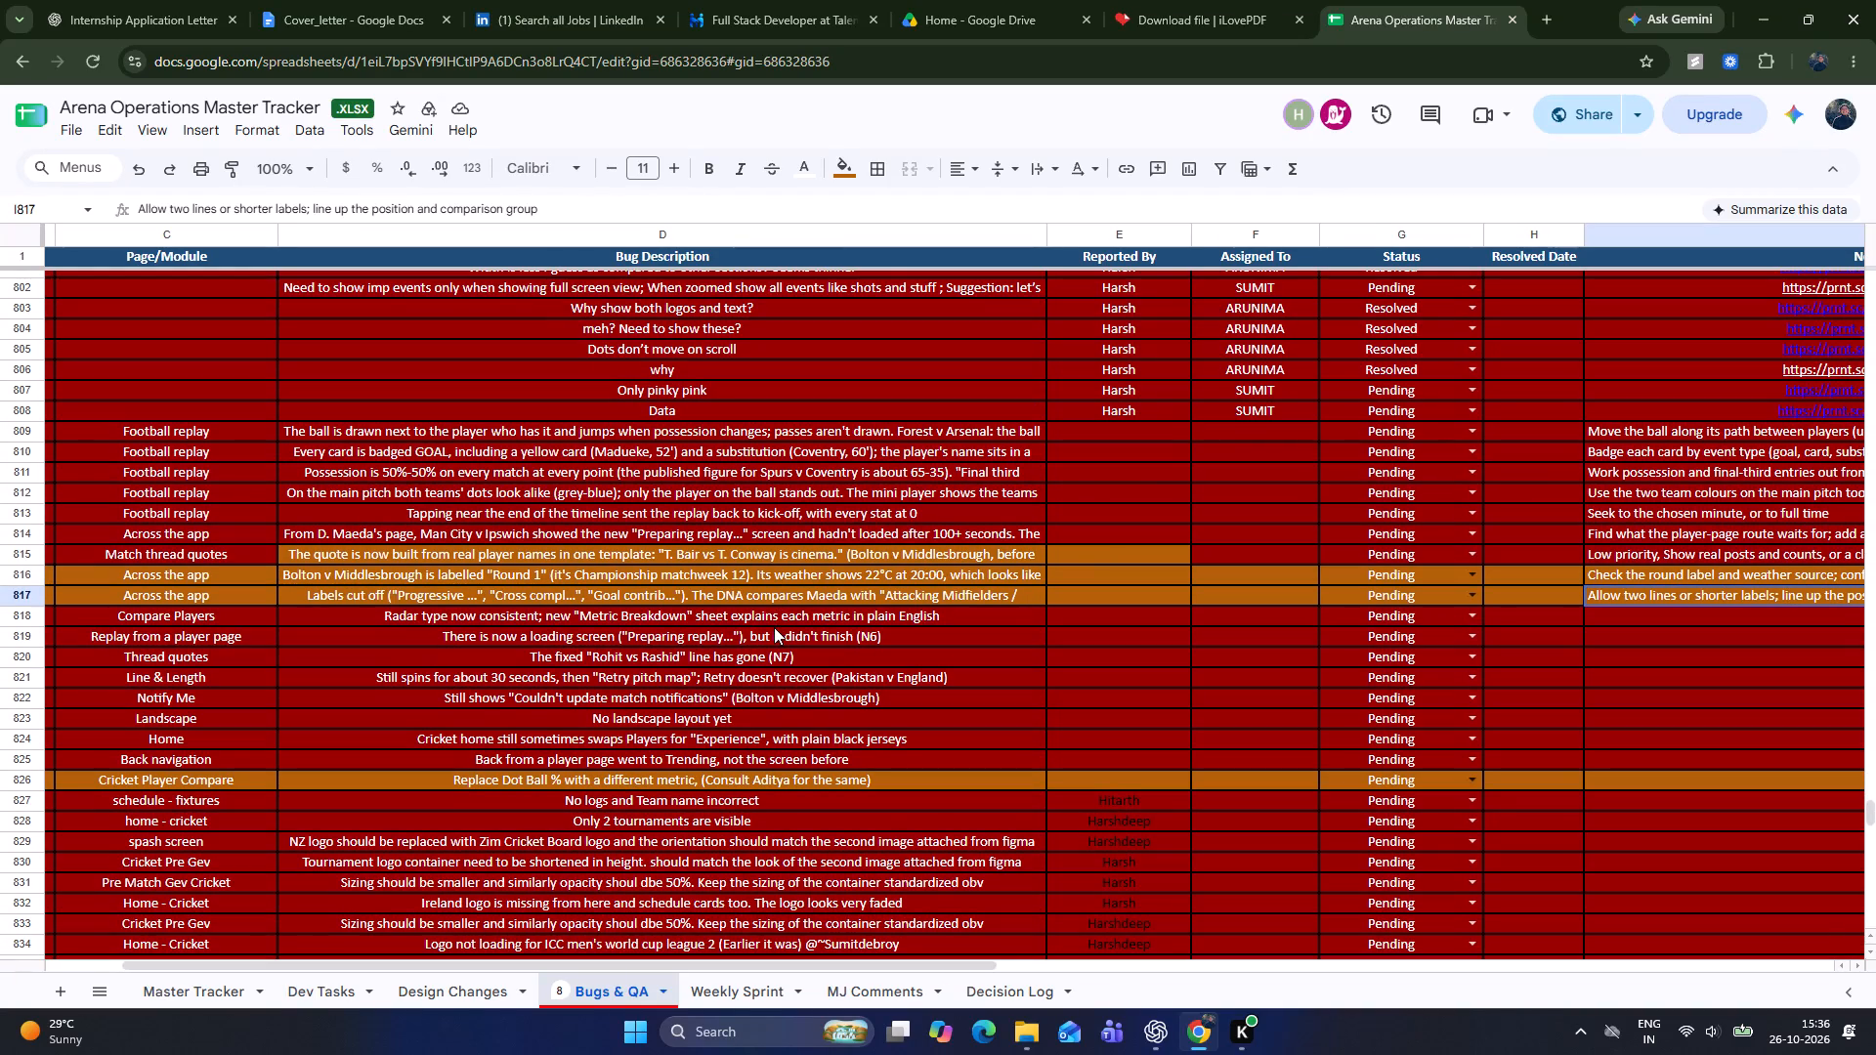
pyautogui.scroll(-1, 774, 627)
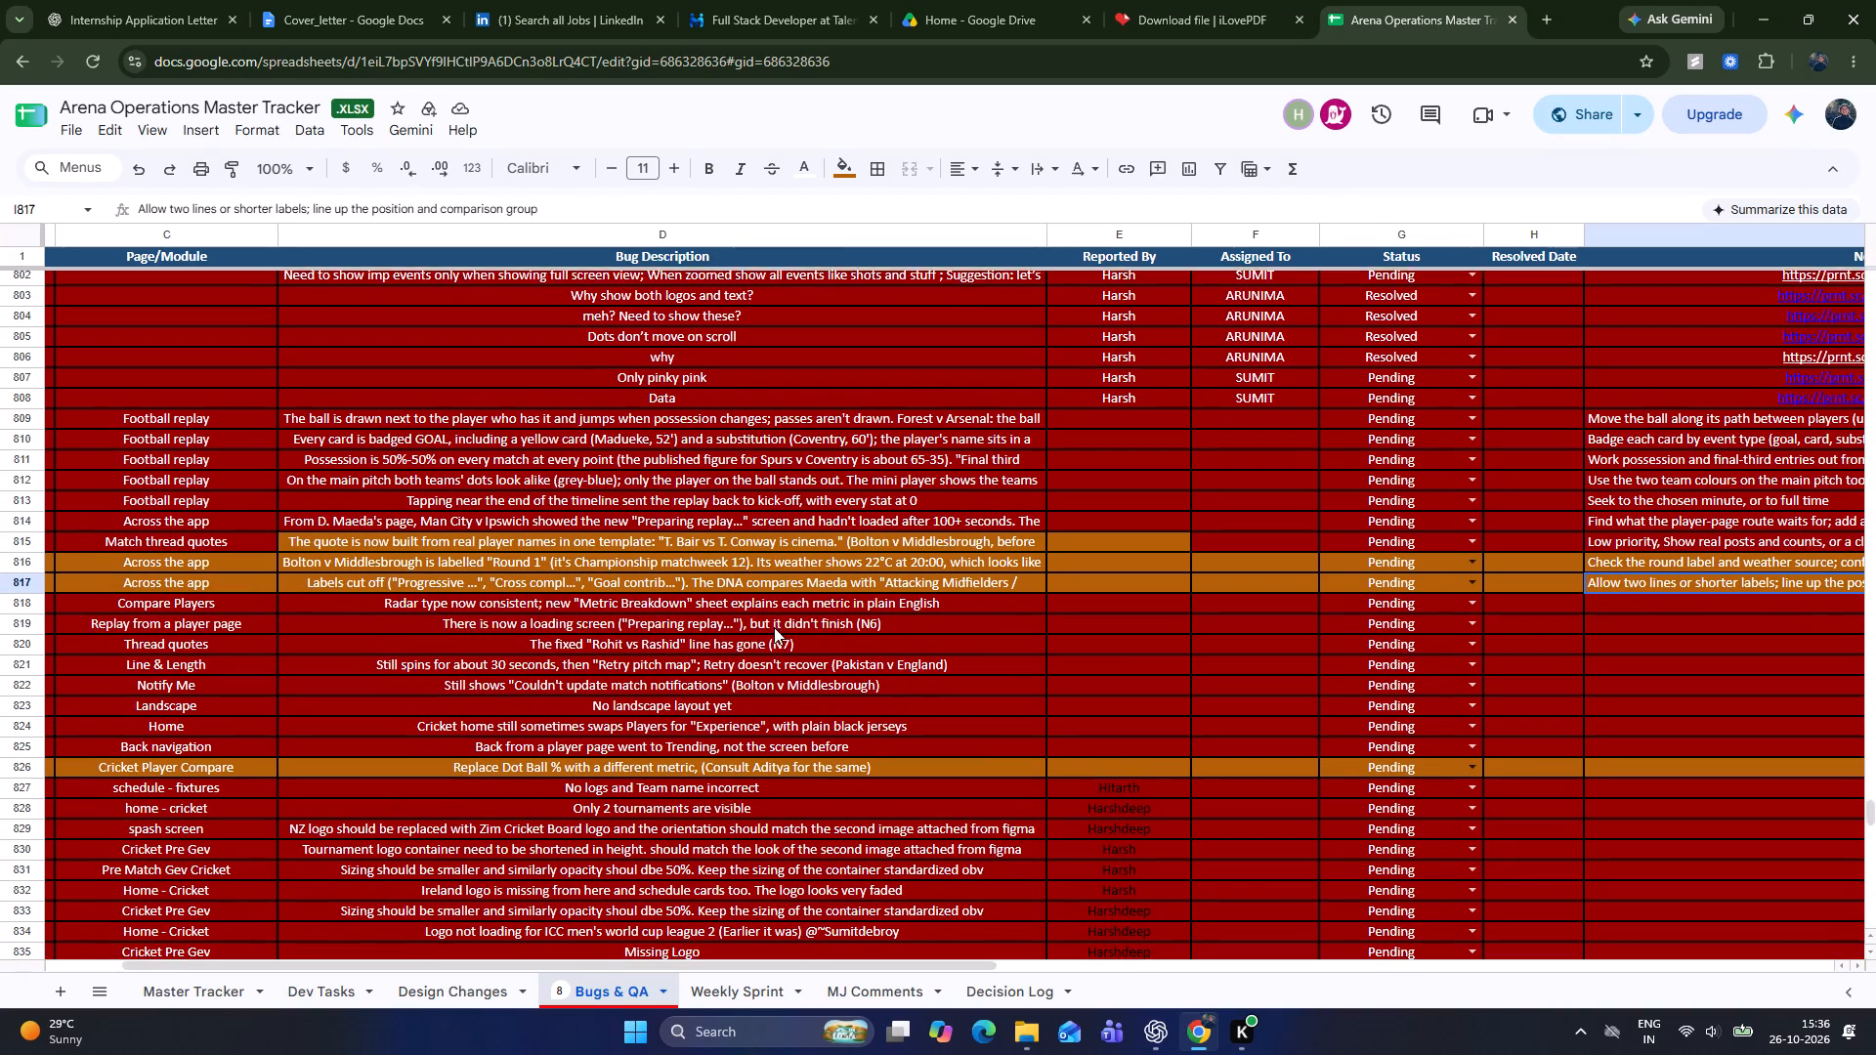
pyautogui.scroll(-1, 774, 627)
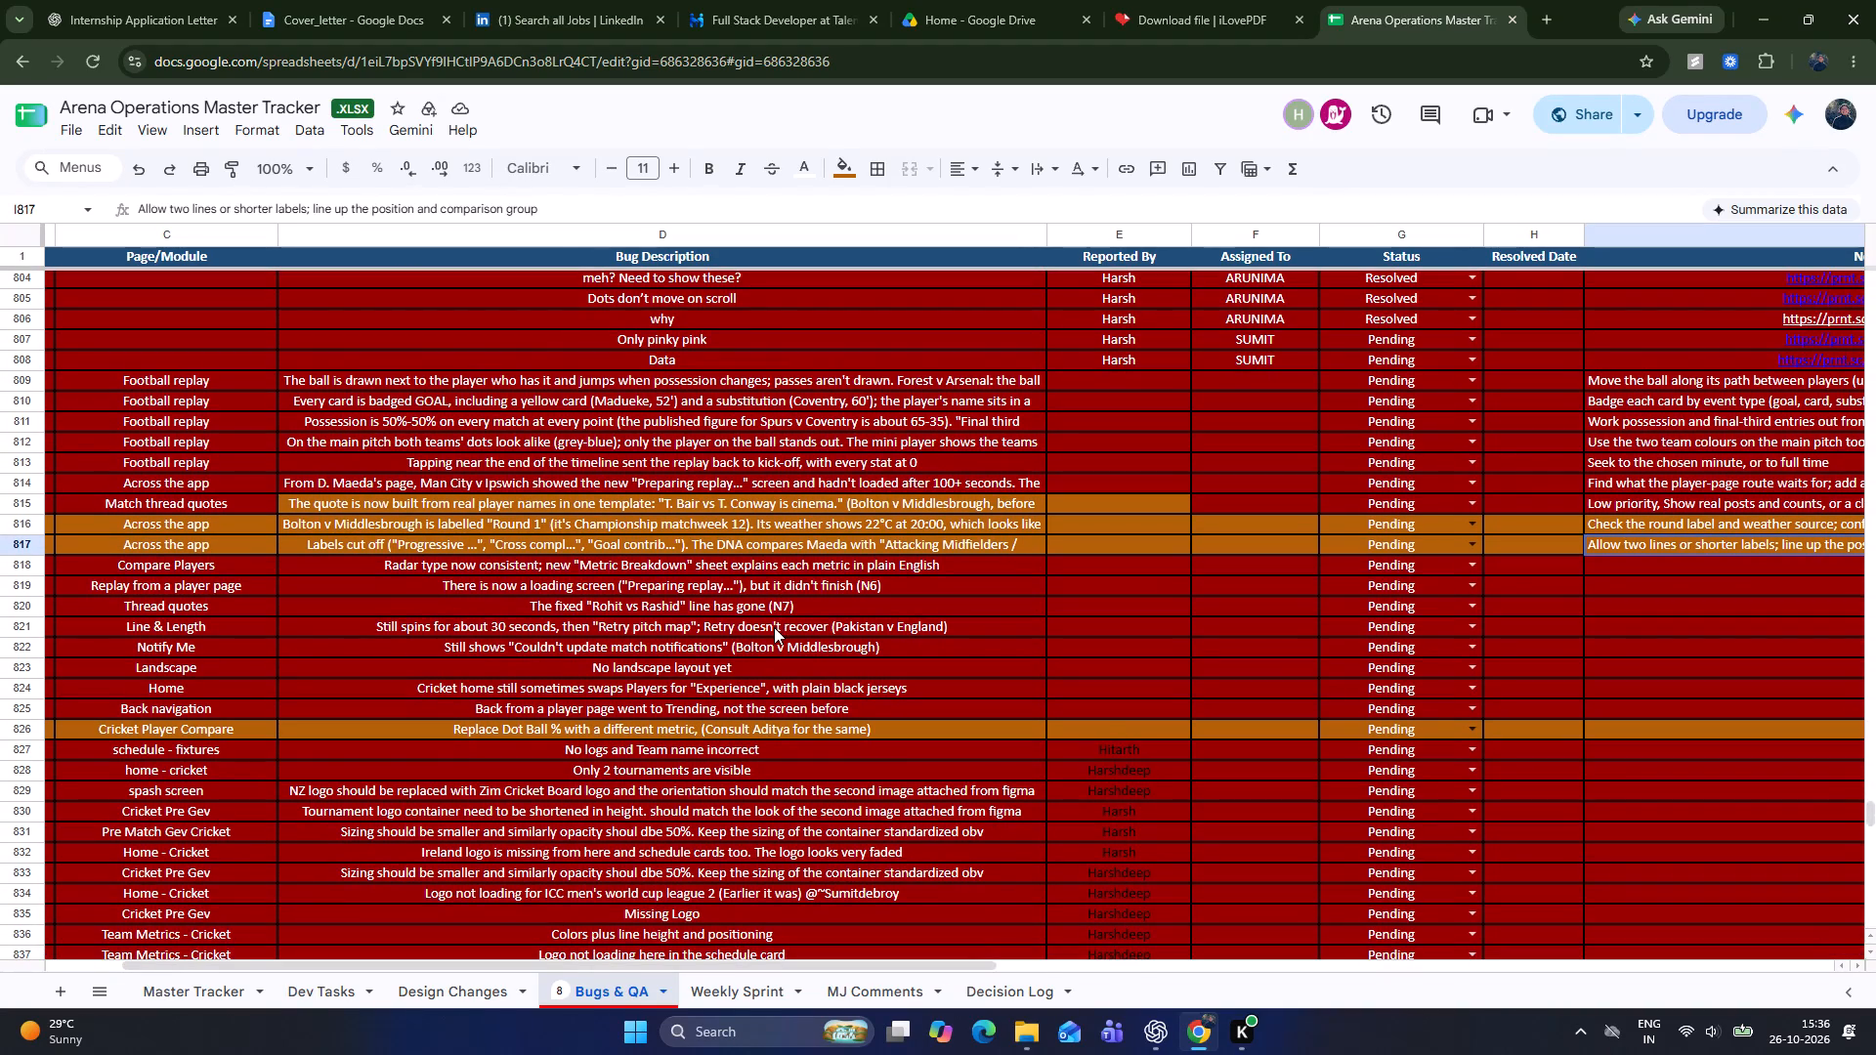
pyautogui.hscroll(-2, 1364, 790)
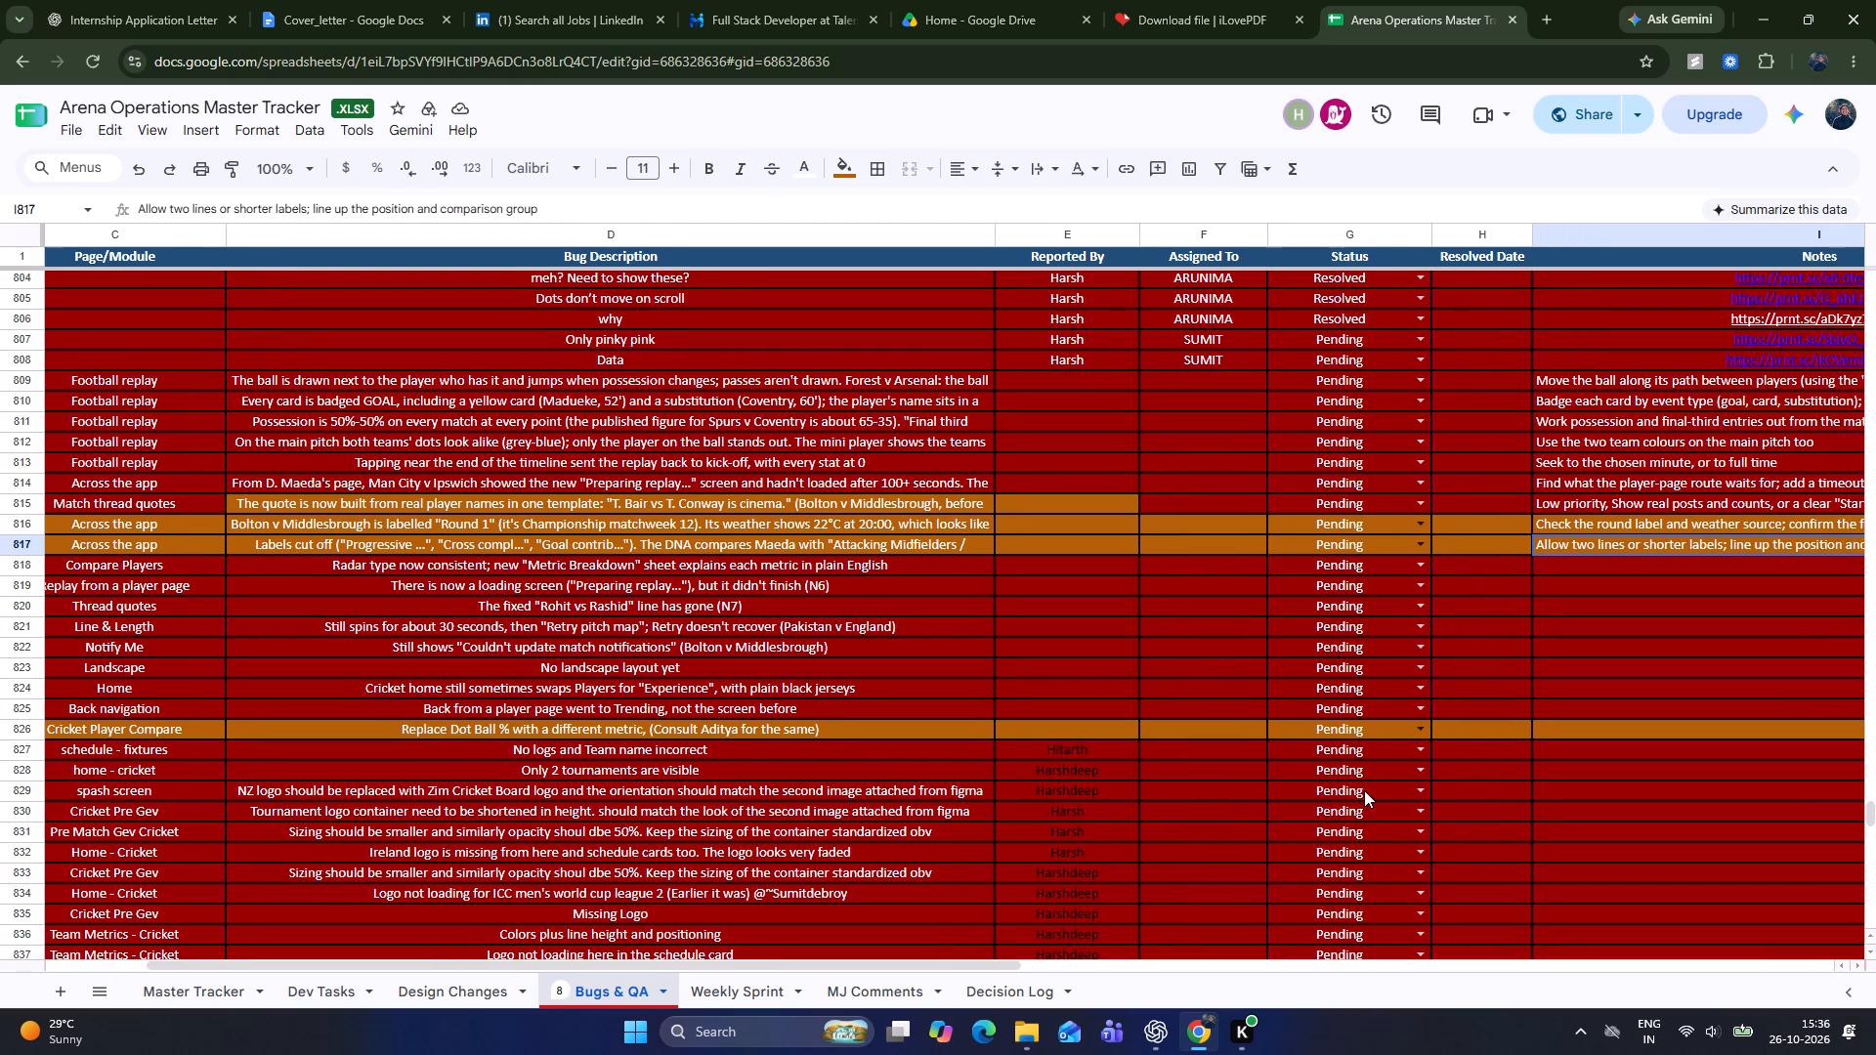
pyautogui.hscroll(-4, 1364, 790)
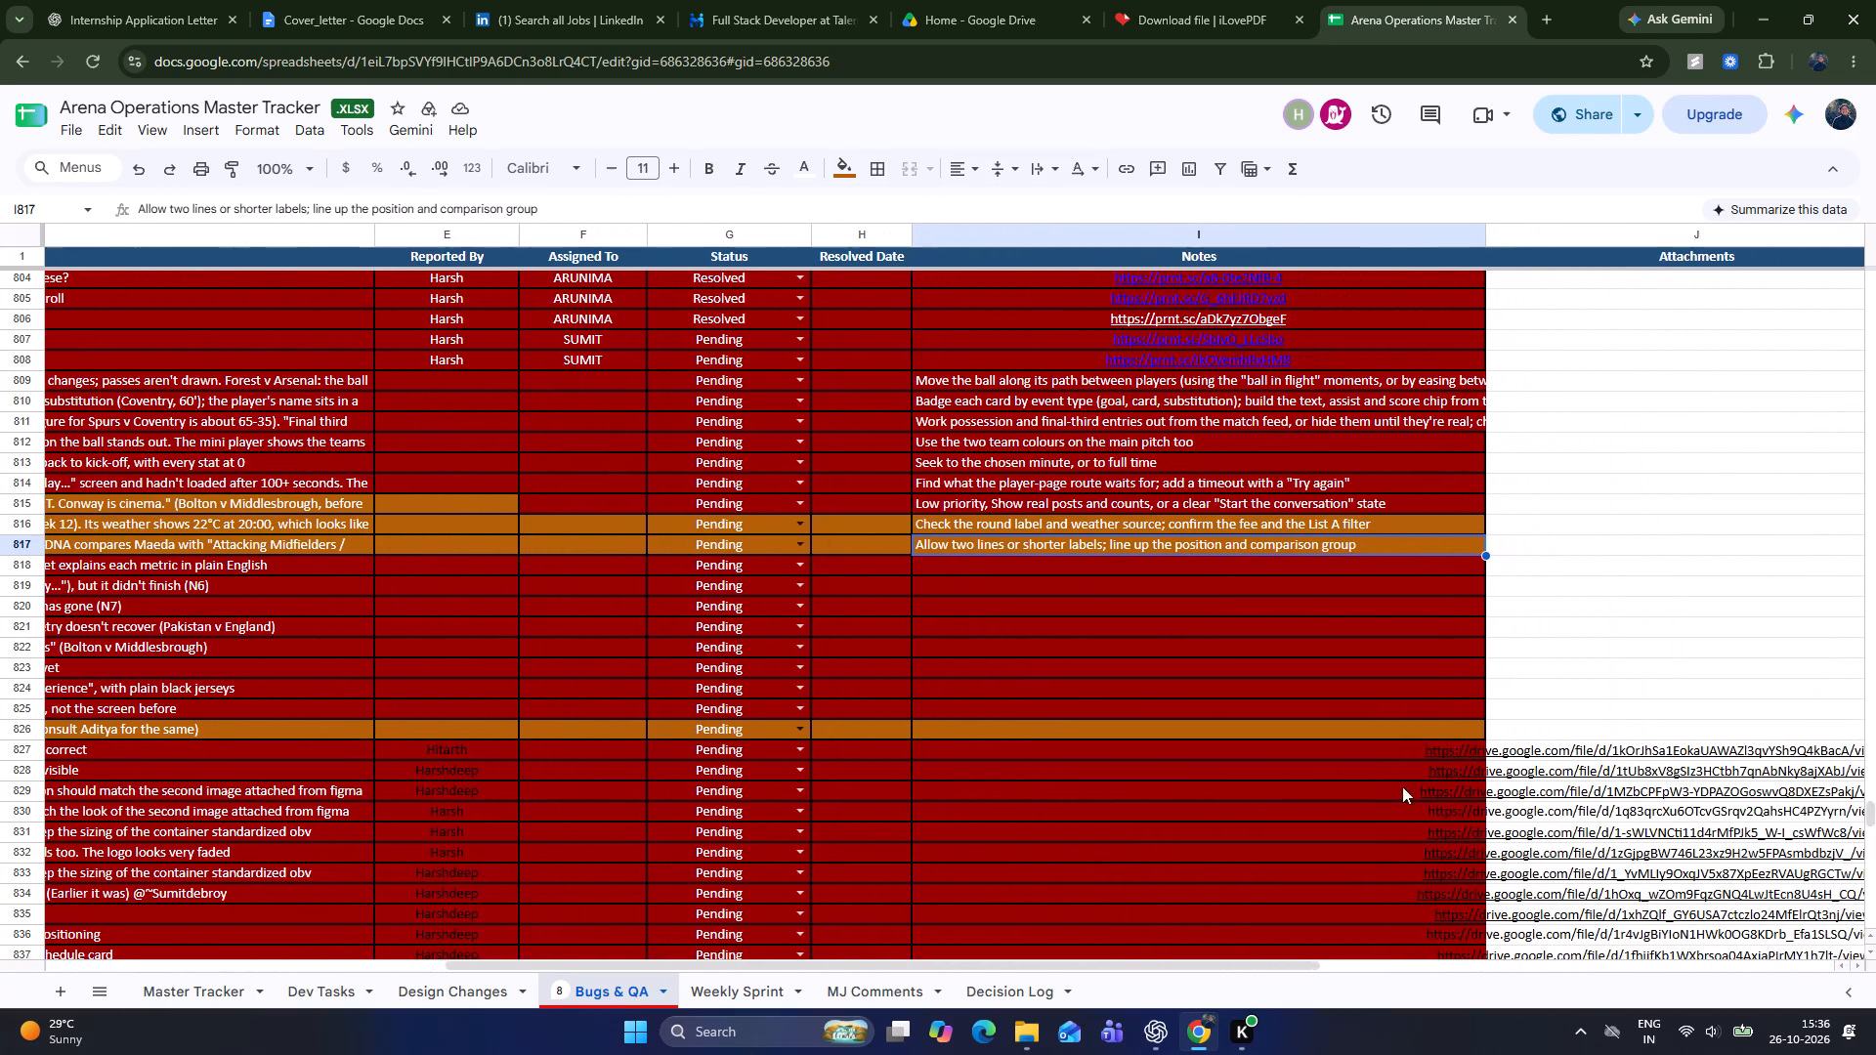
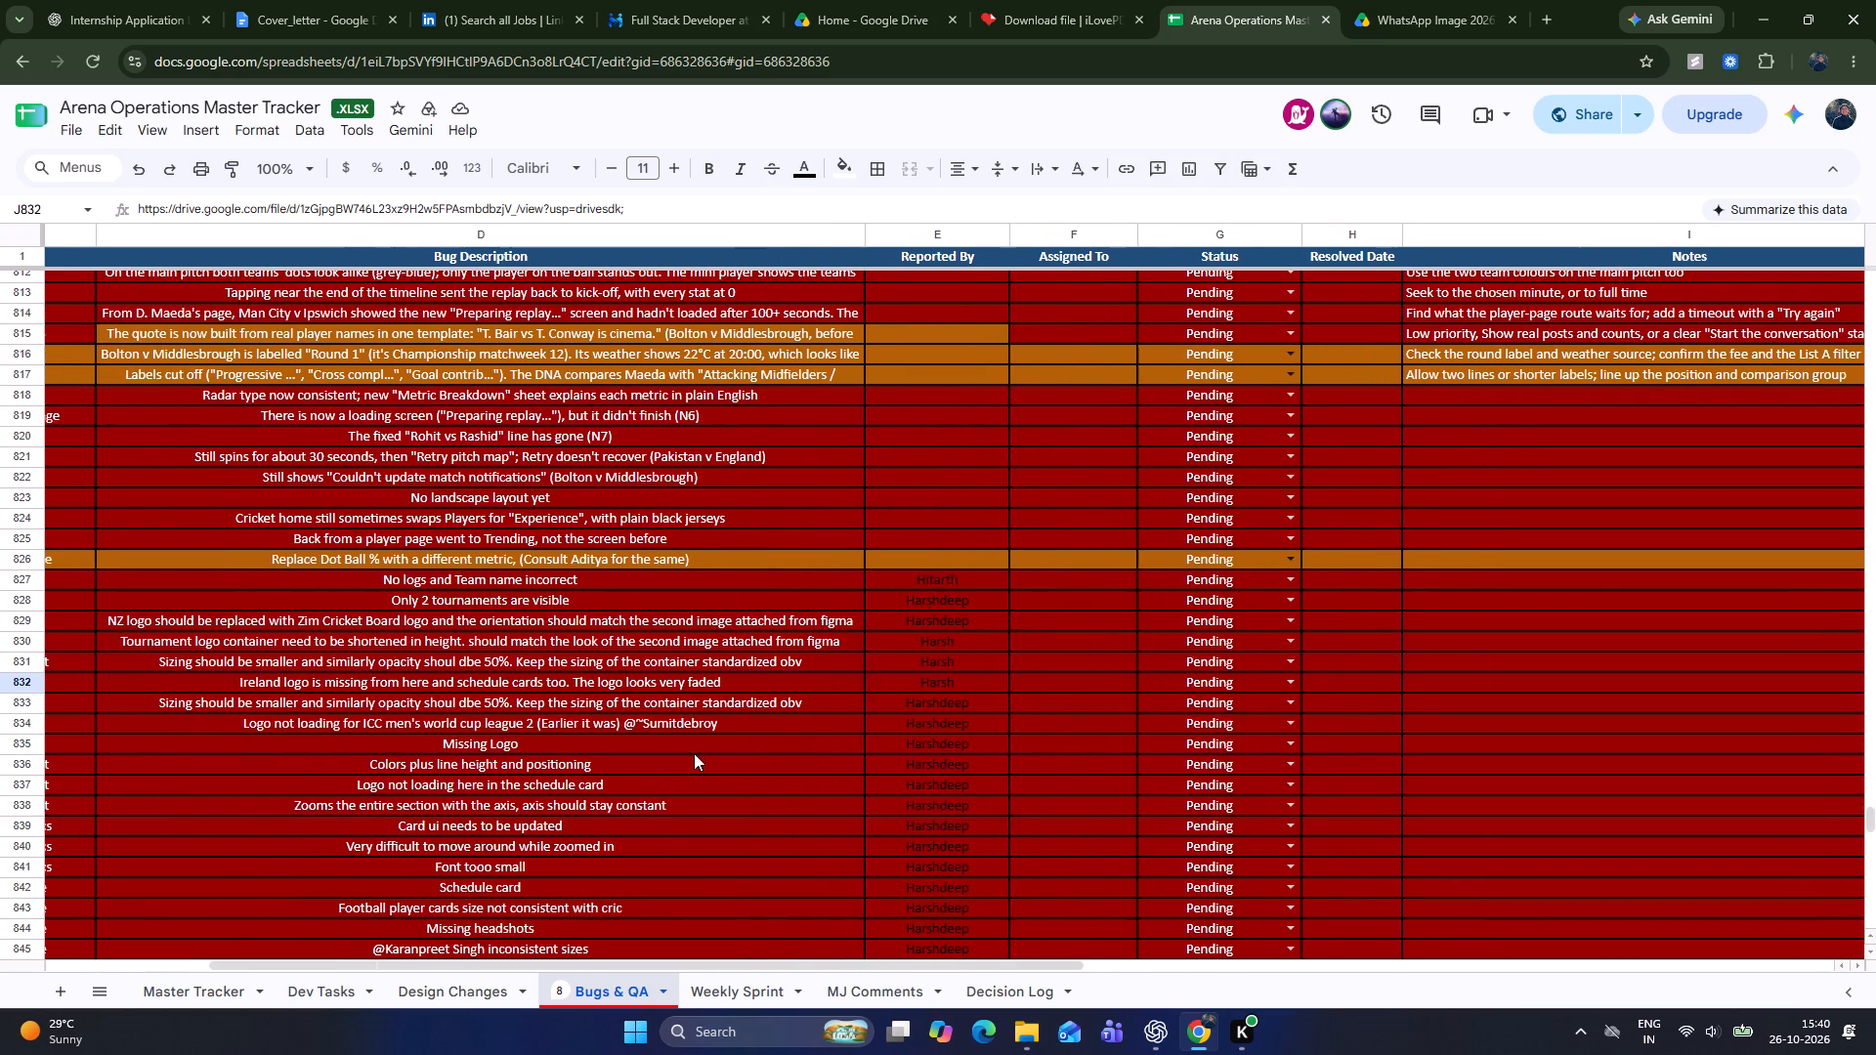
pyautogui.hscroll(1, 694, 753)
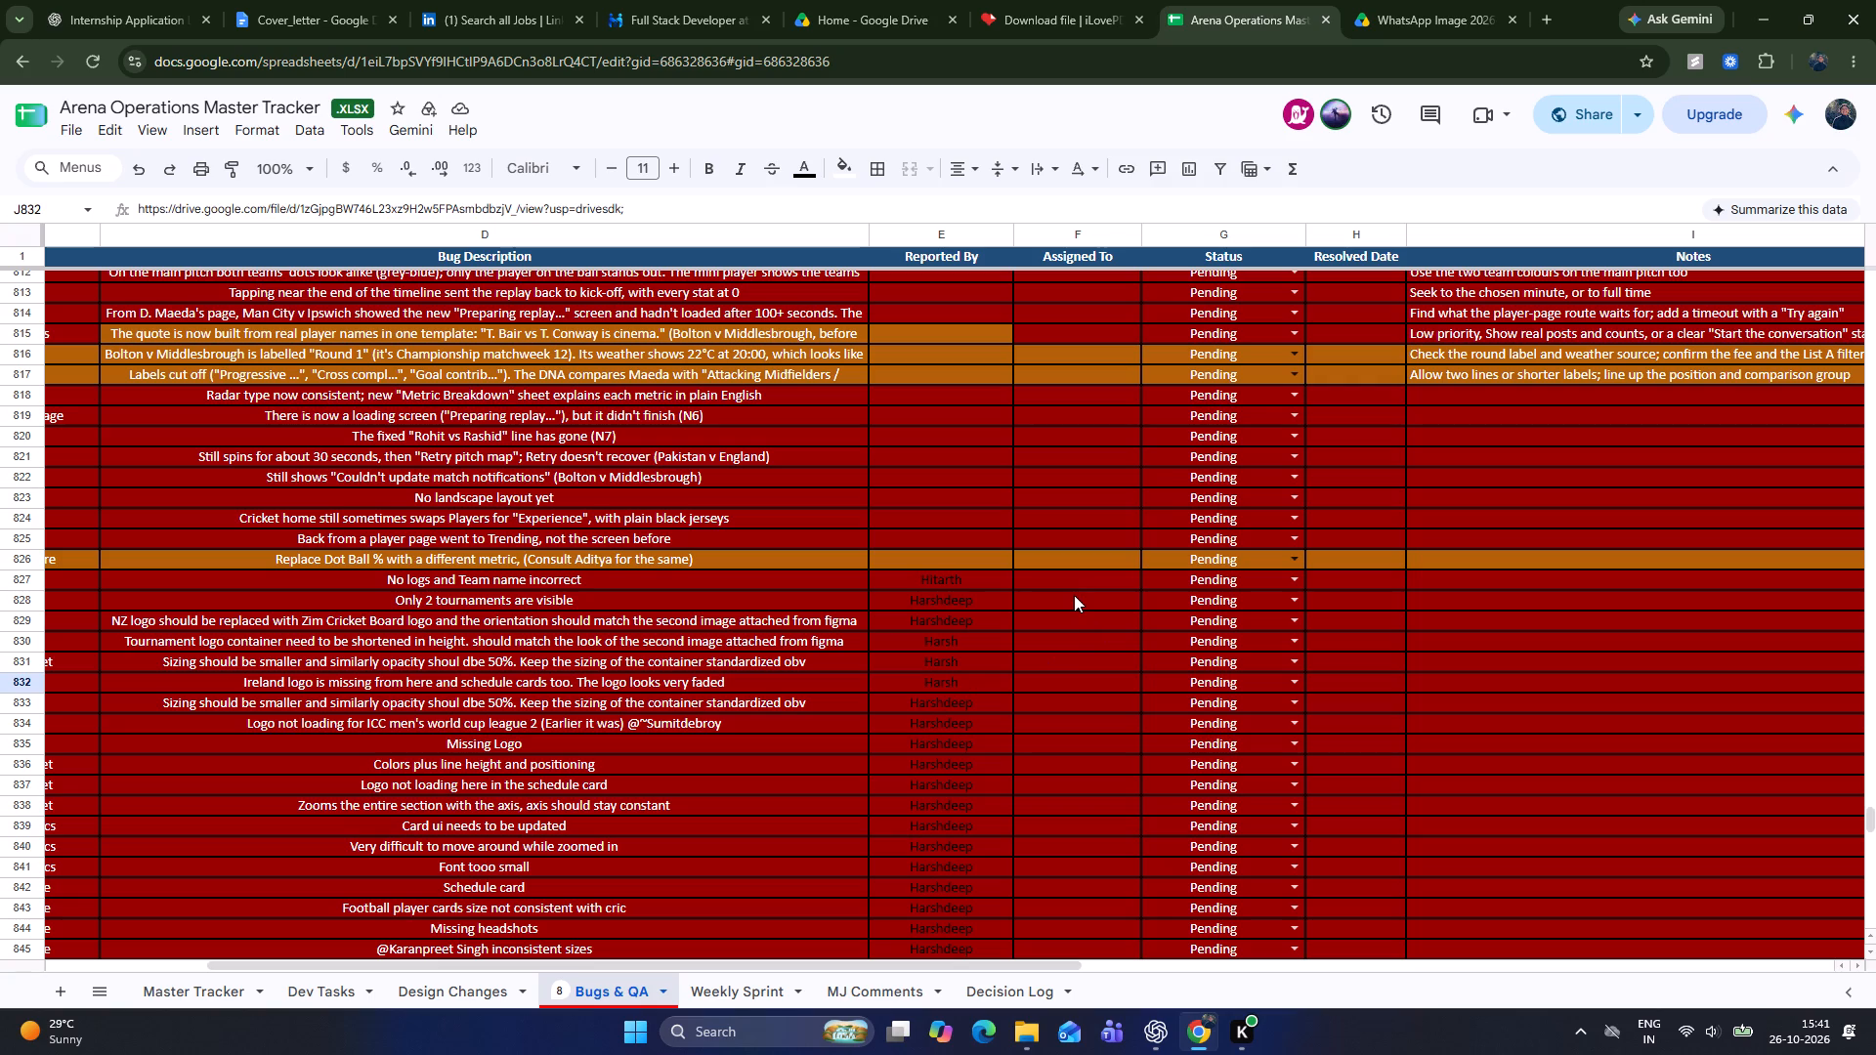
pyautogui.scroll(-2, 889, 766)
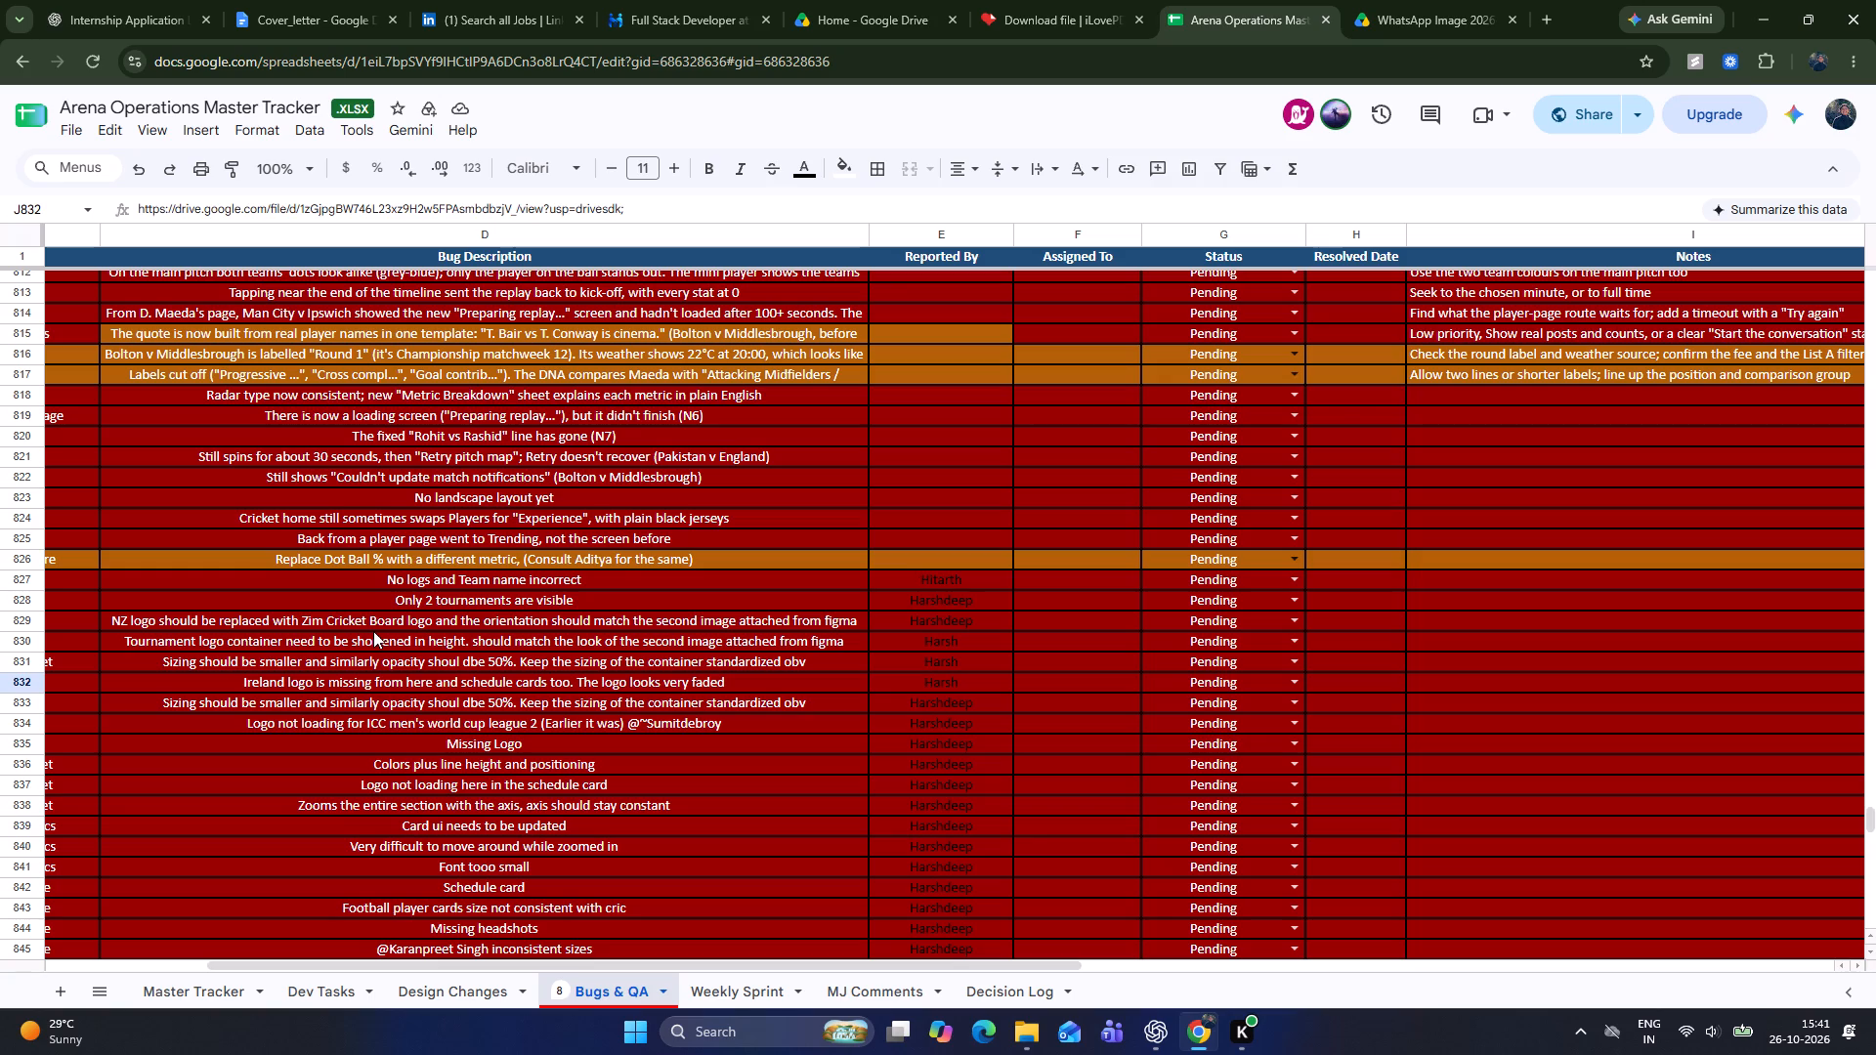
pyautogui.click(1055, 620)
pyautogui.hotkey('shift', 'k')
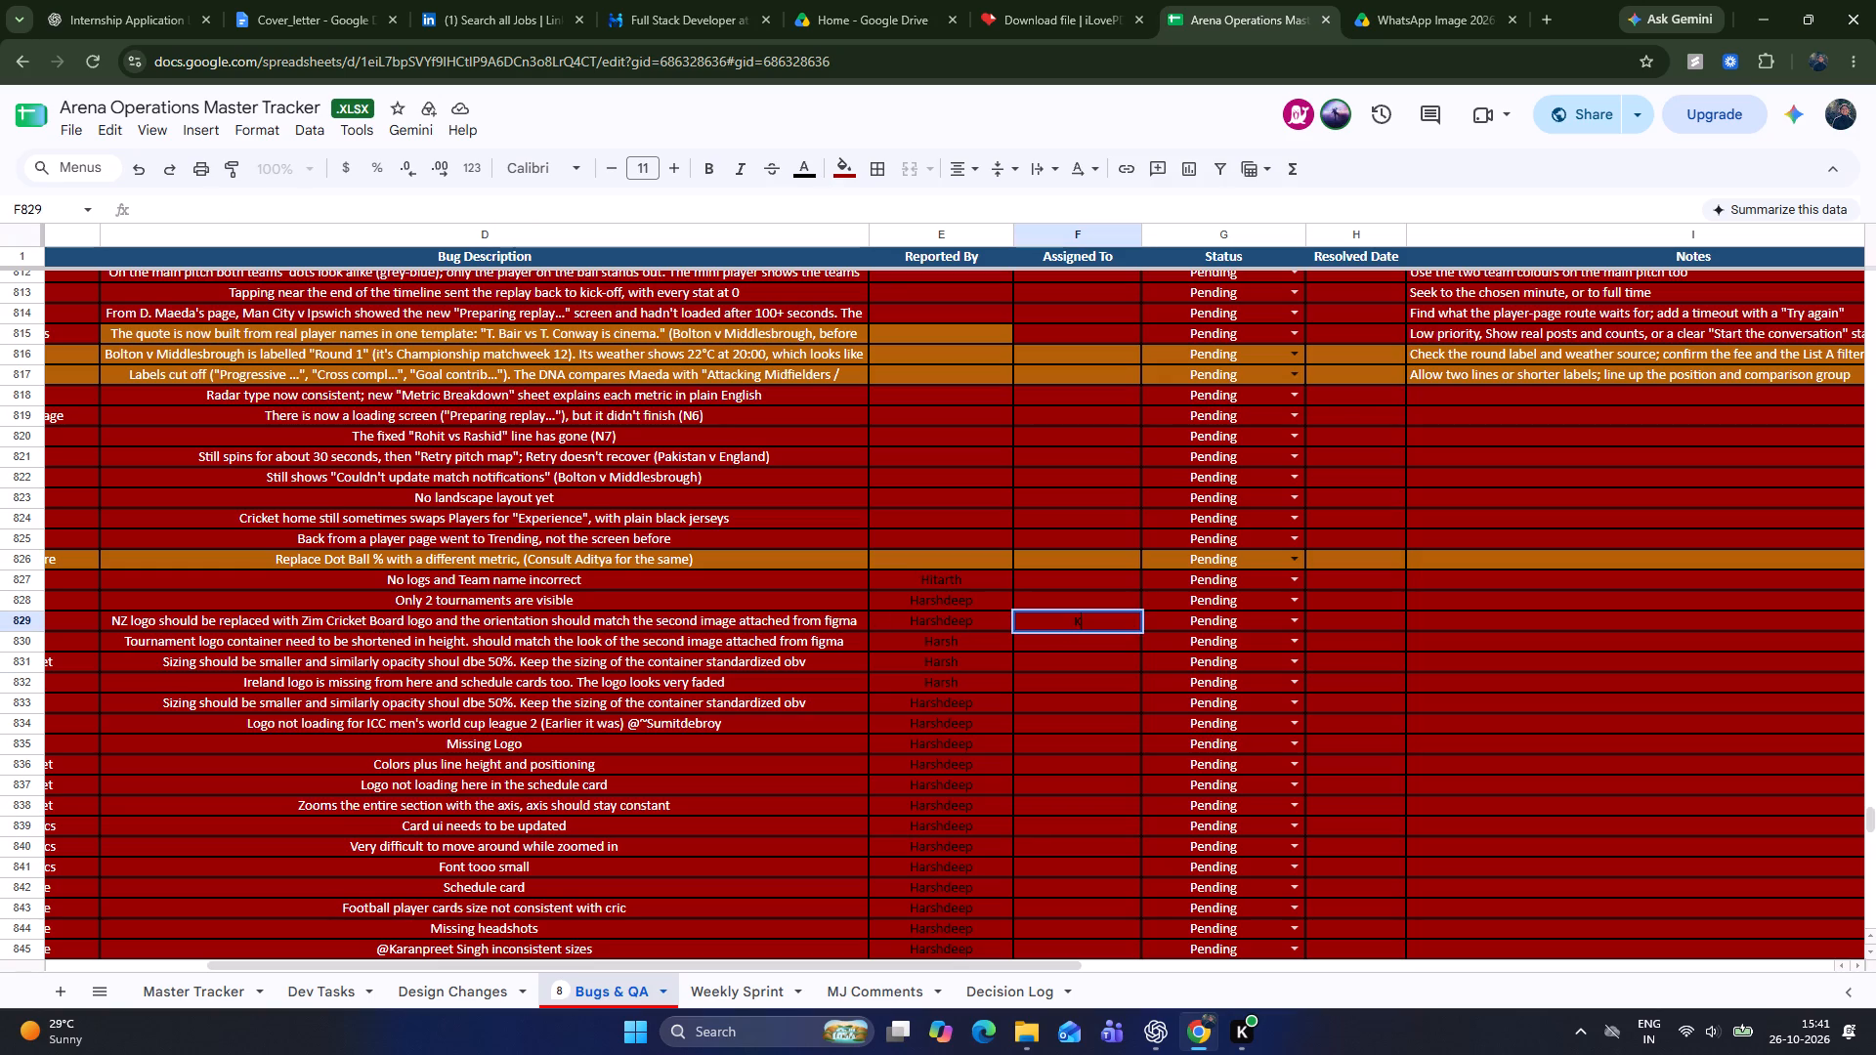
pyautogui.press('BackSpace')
# Assign the tournament logo container height bug in row 830 to KARAN and set its status to Resolved.
pyautogui.click(1033, 643)
pyautogui.write('KARAN')
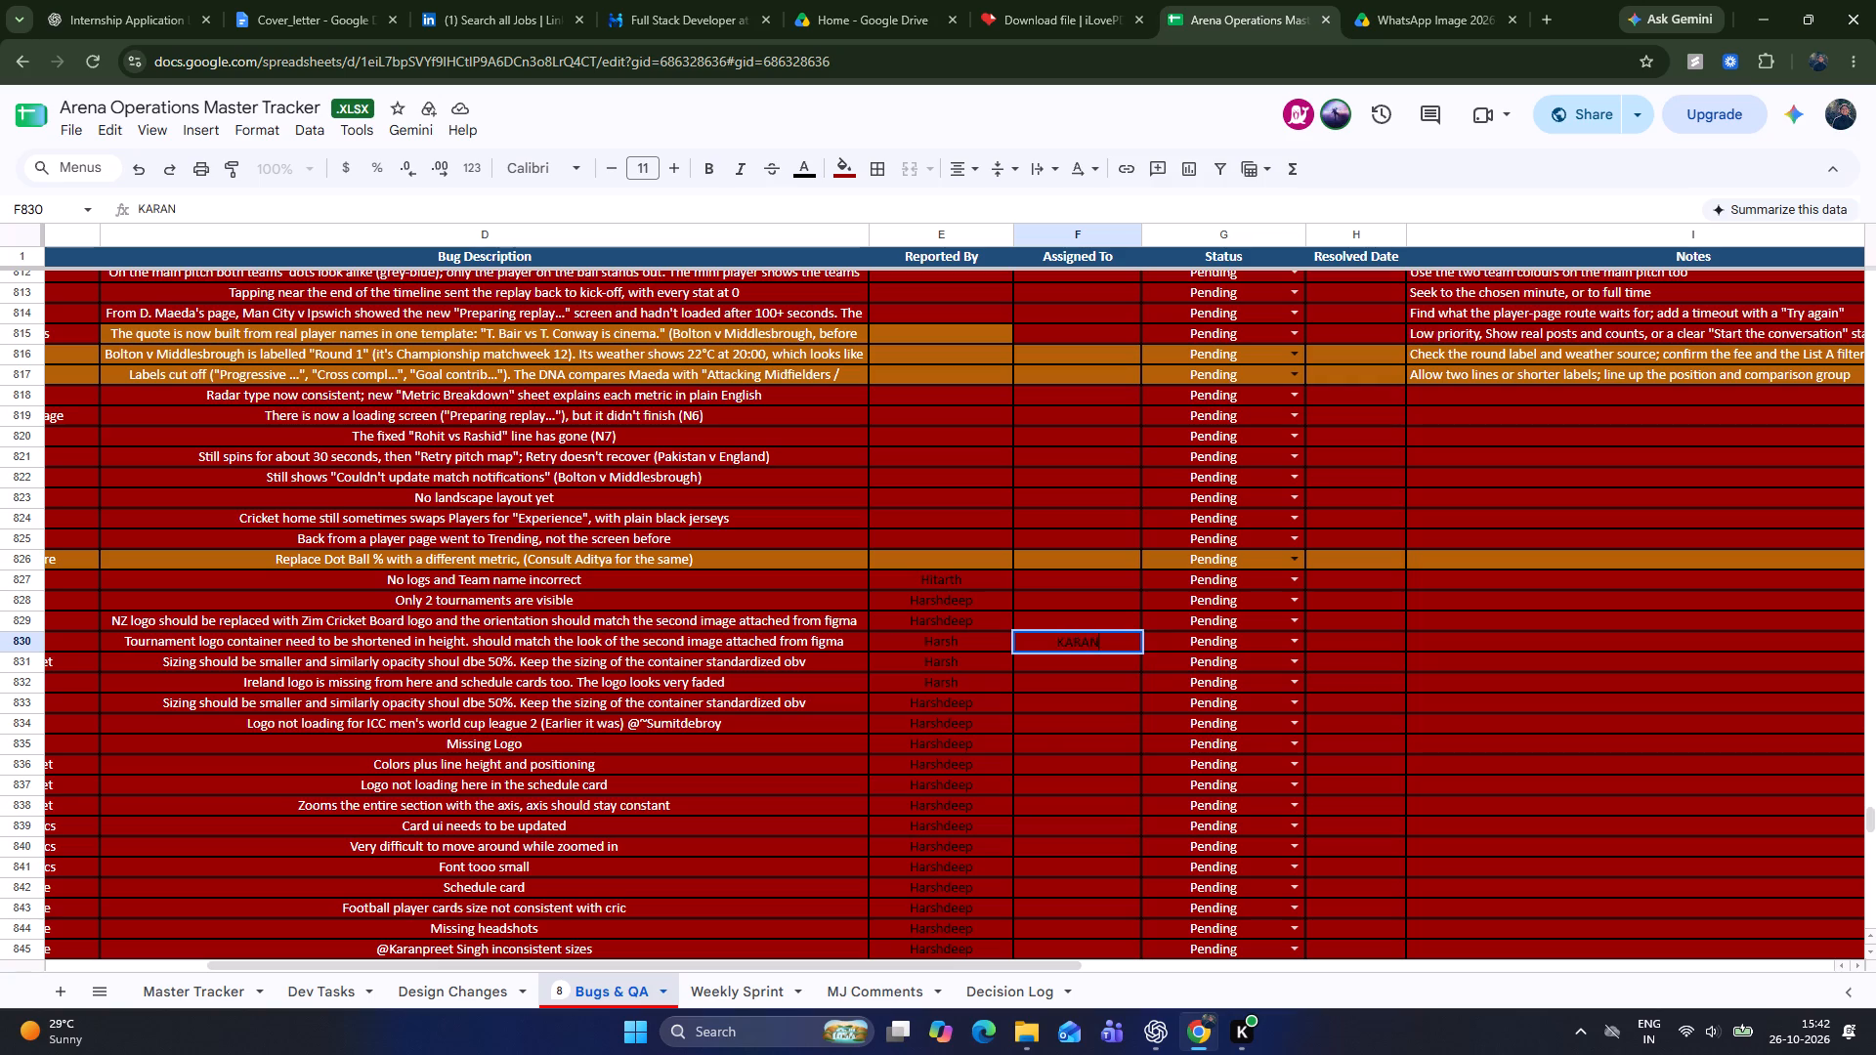
pyautogui.click(1299, 636)
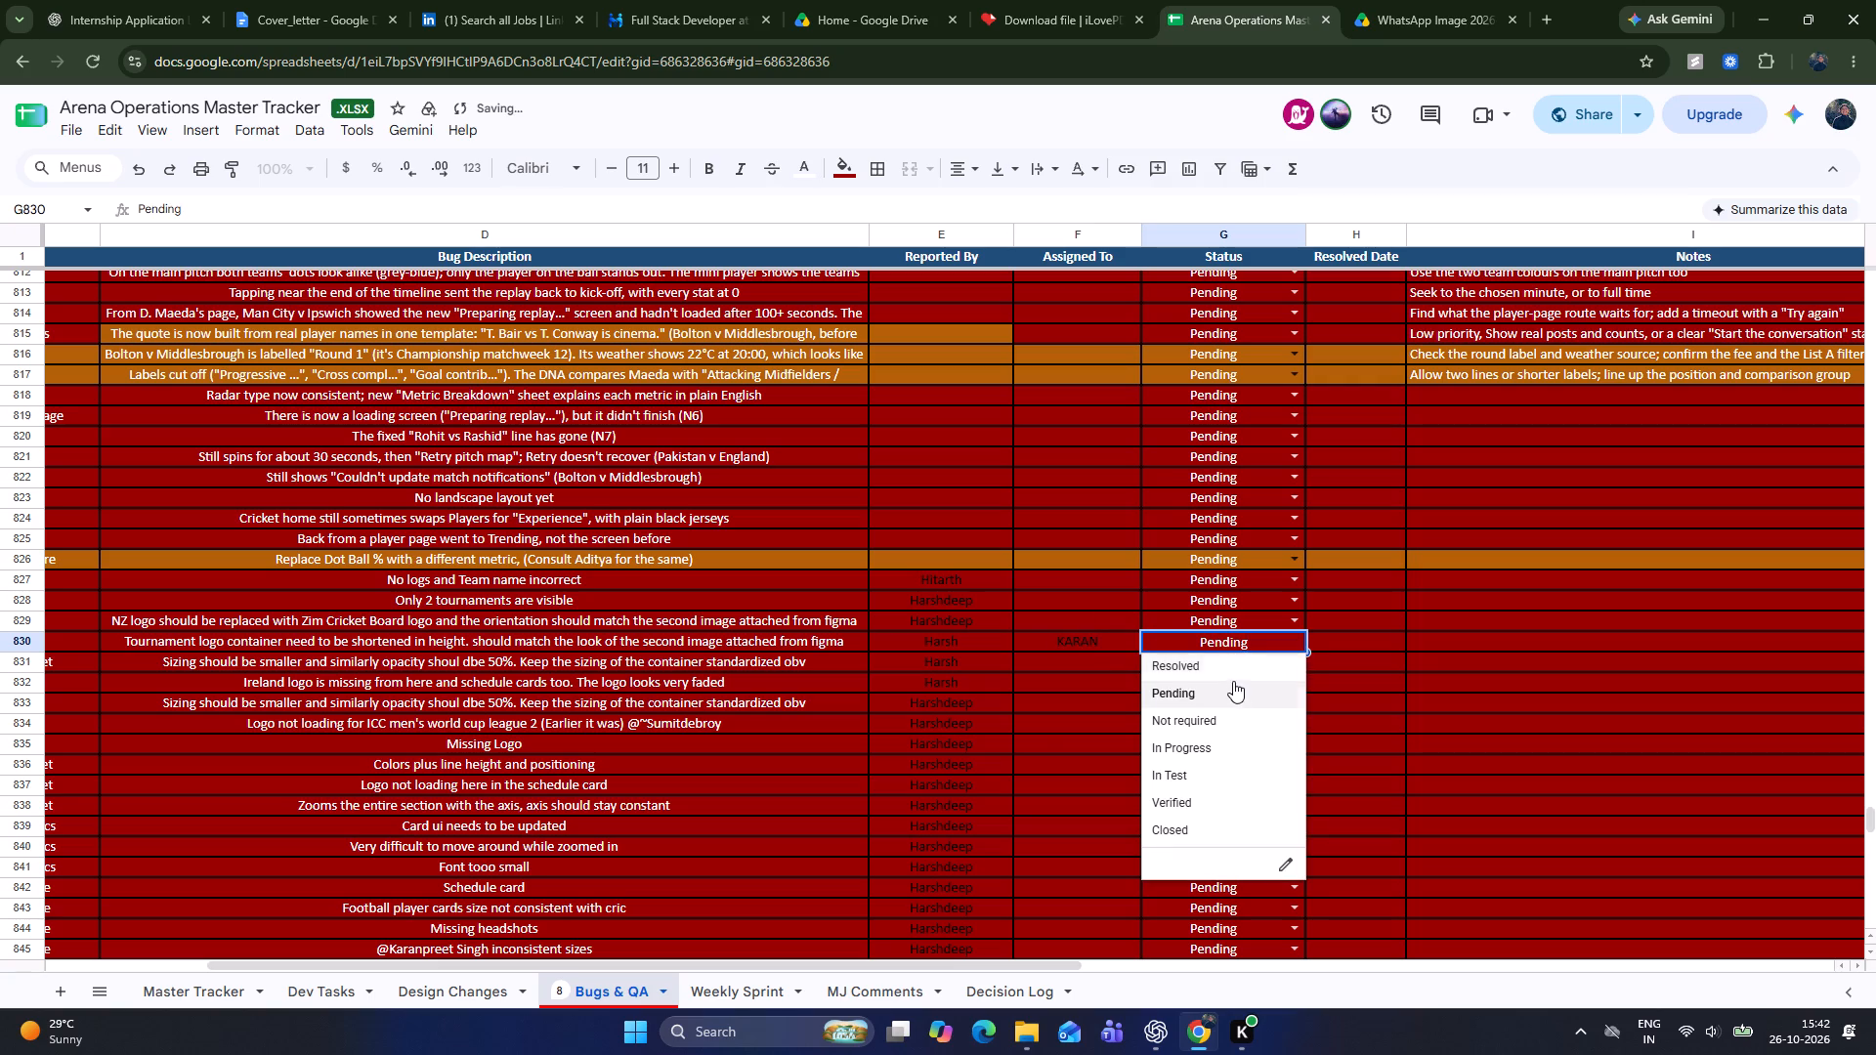
pyautogui.click(1232, 667)
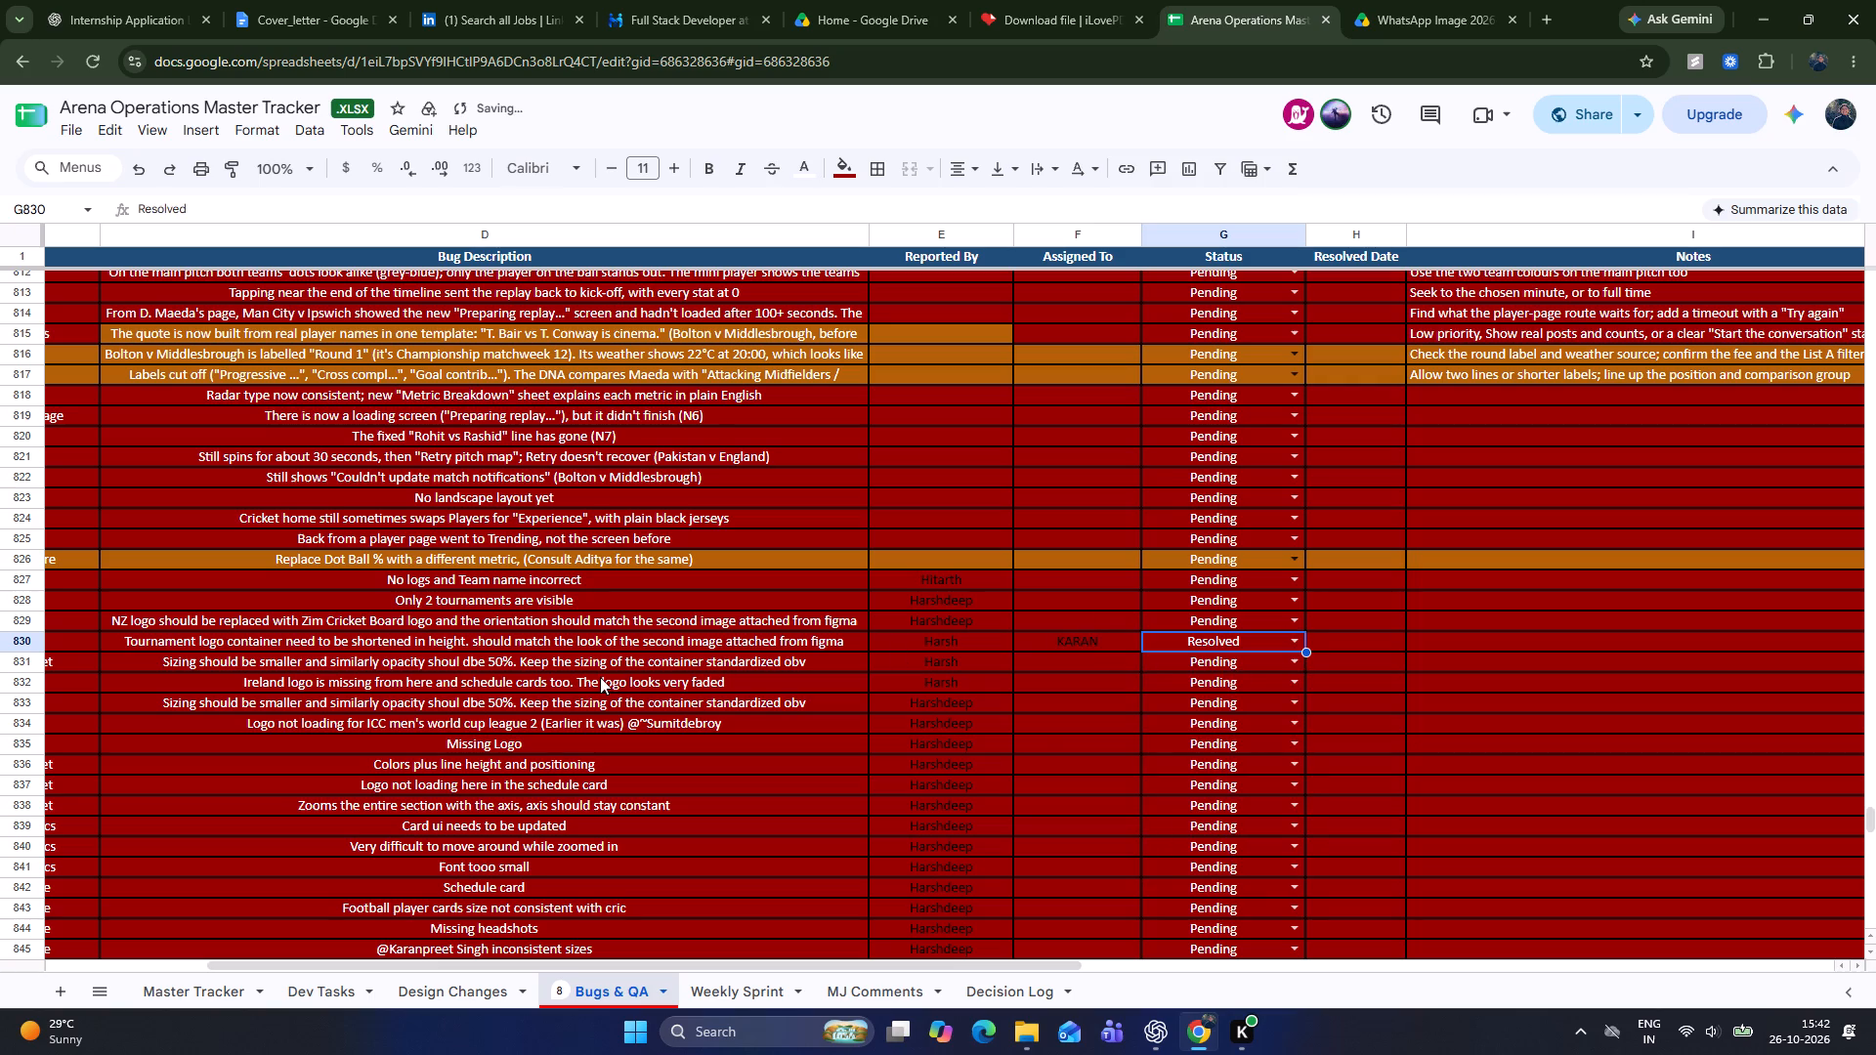
# Assign the sizing and opacity bug in row 831 to KARAN and set its status to Resolved.
pyautogui.click(1037, 662)
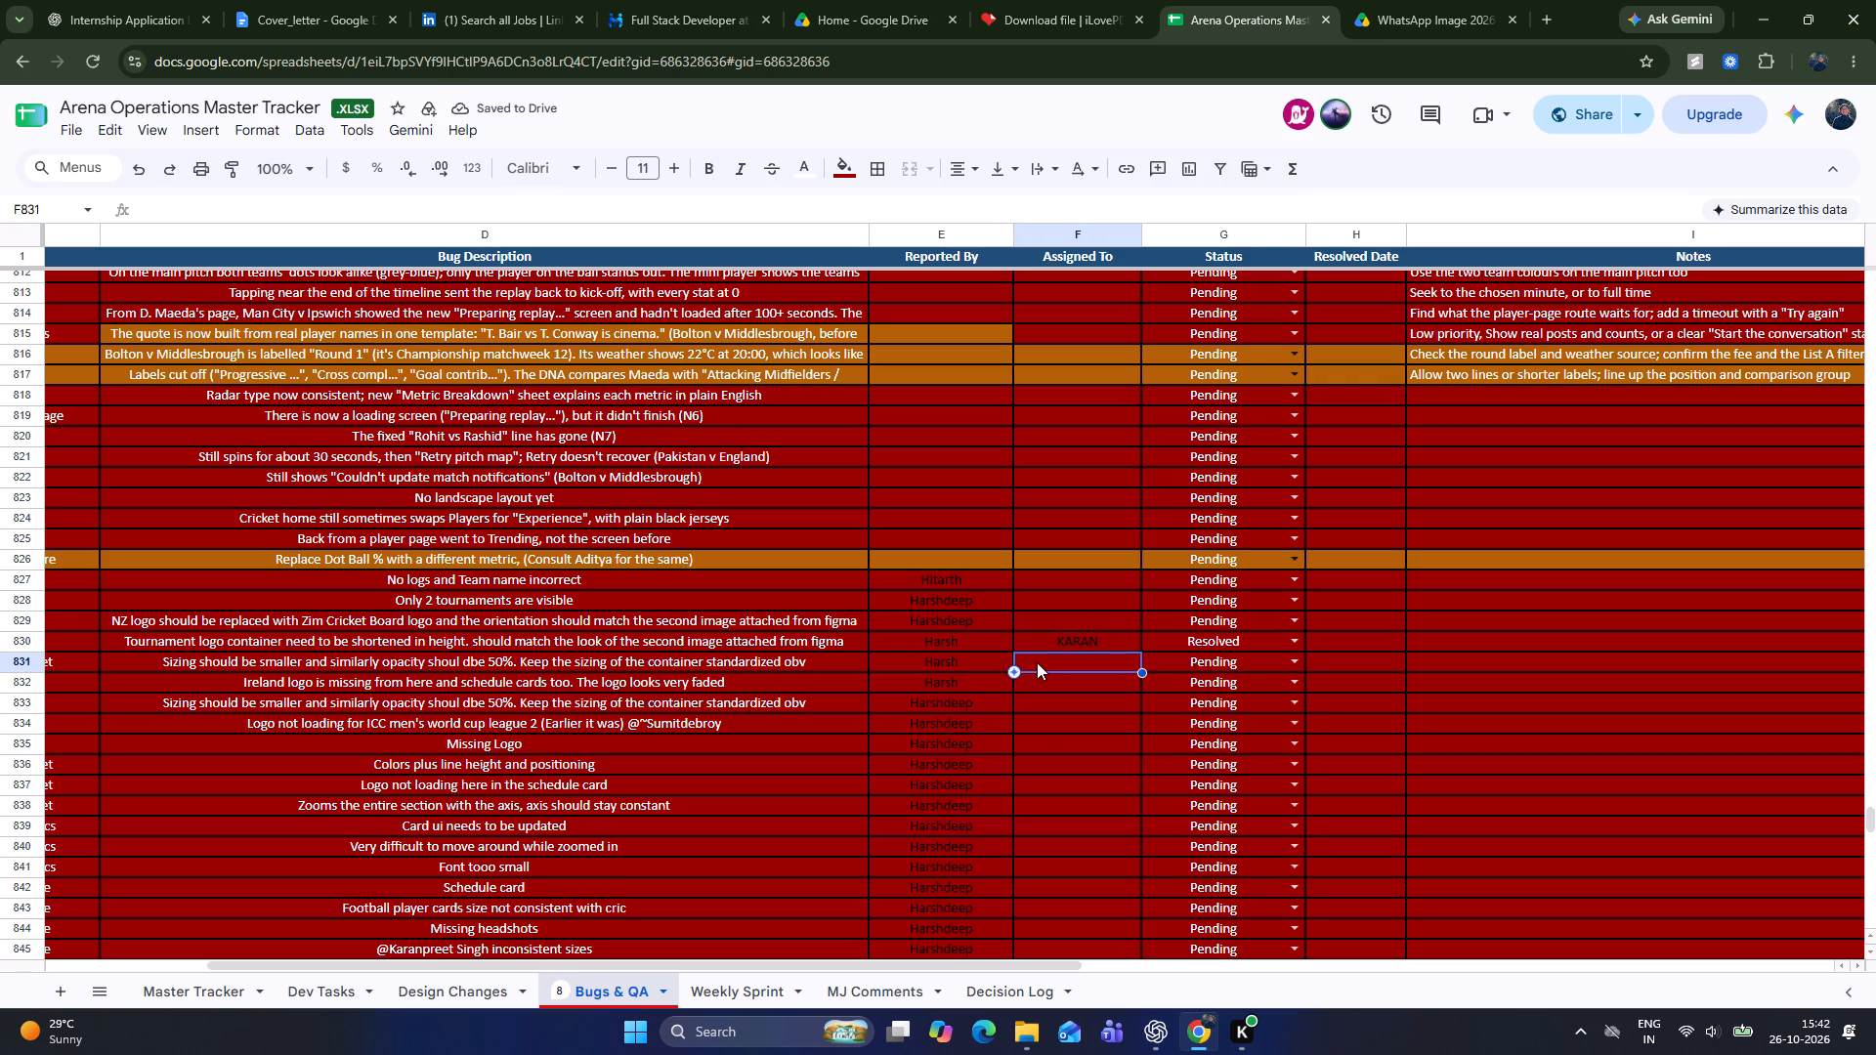
pyautogui.write('KARAN')
pyautogui.click(1290, 657)
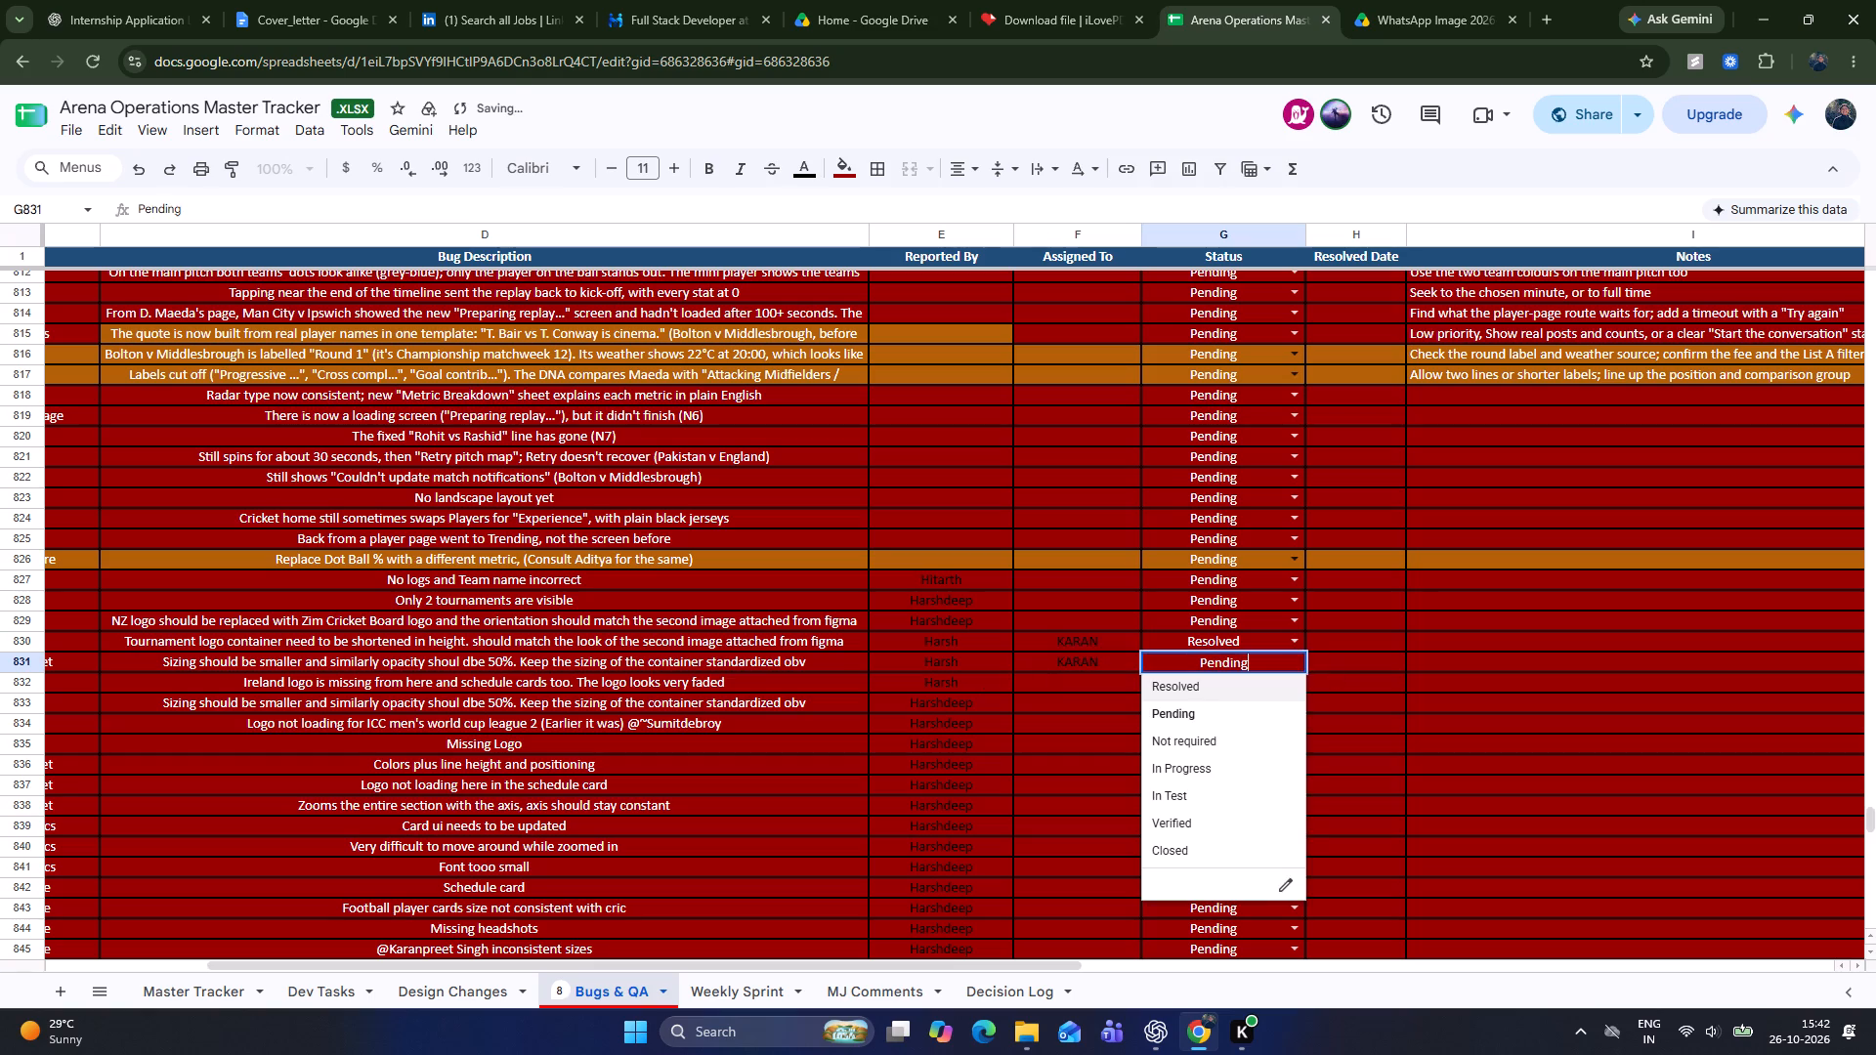
pyautogui.click(1192, 688)
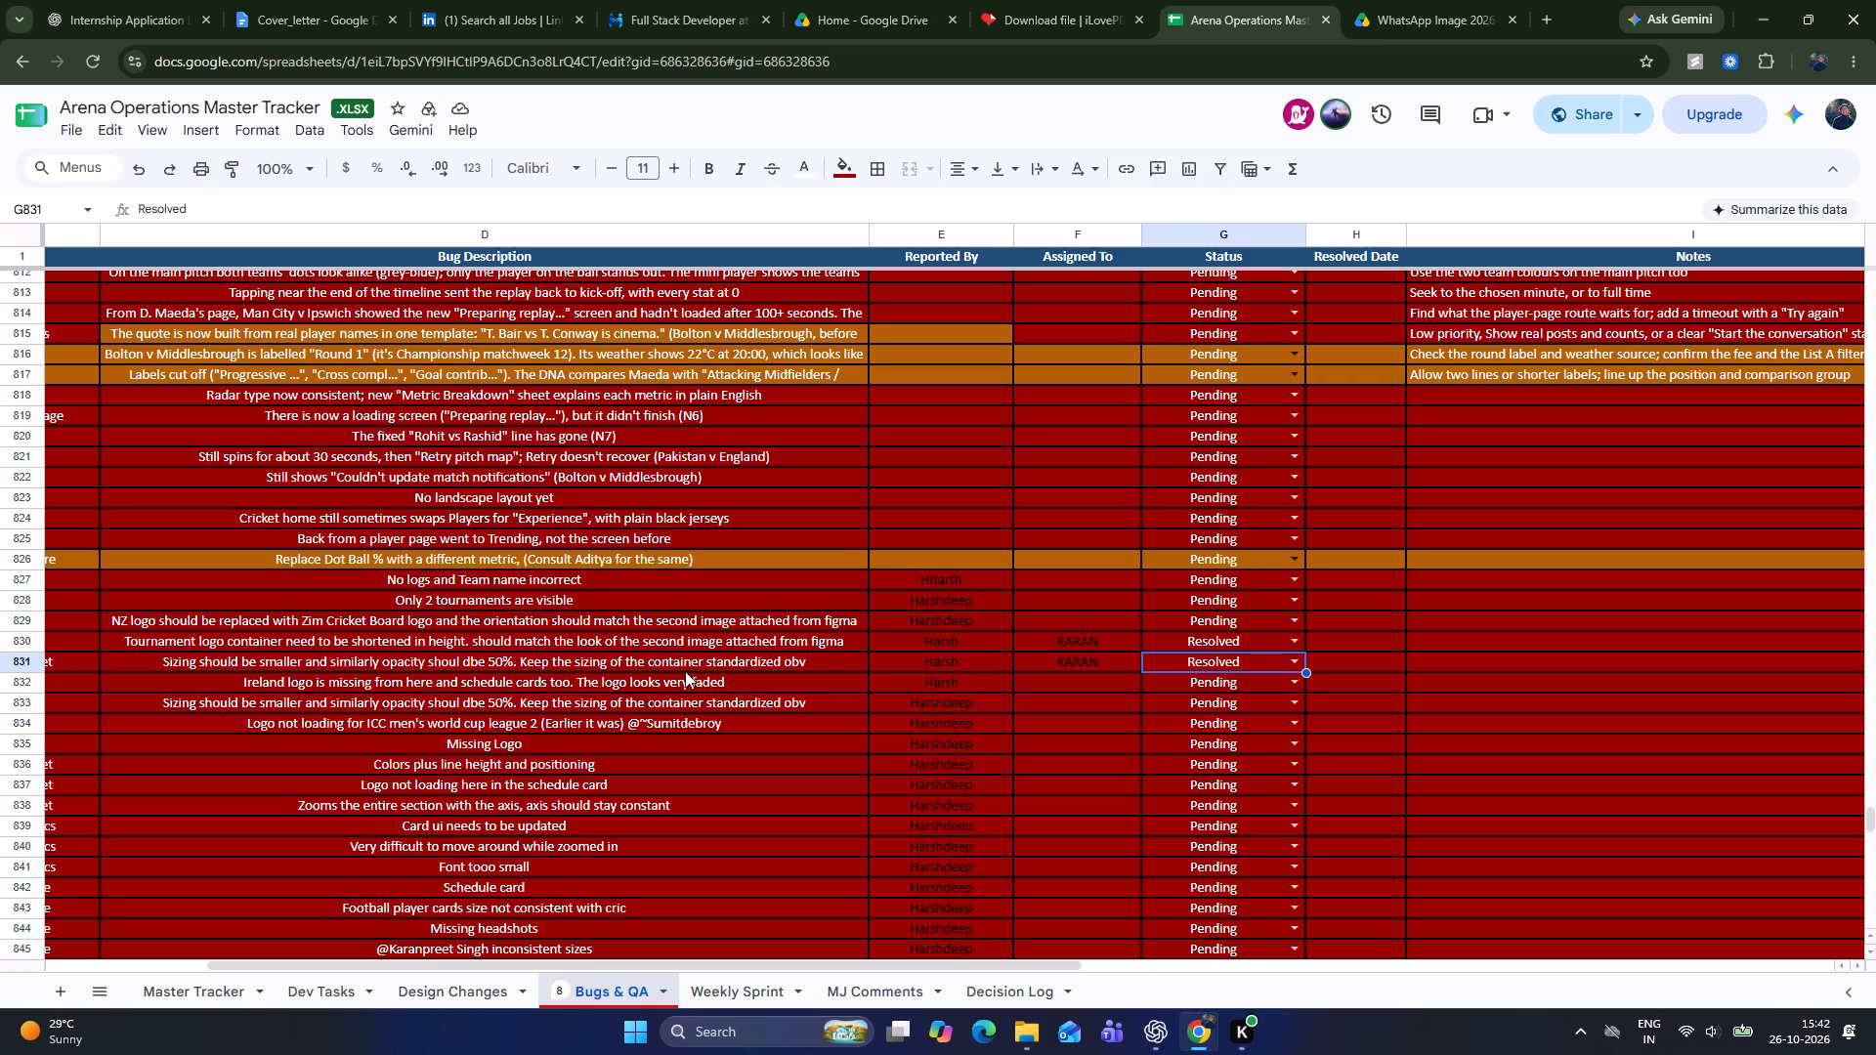
# Assign the missing Ireland logo bug in row 832 to SUMIT/JAYA.
pyautogui.click(1048, 683)
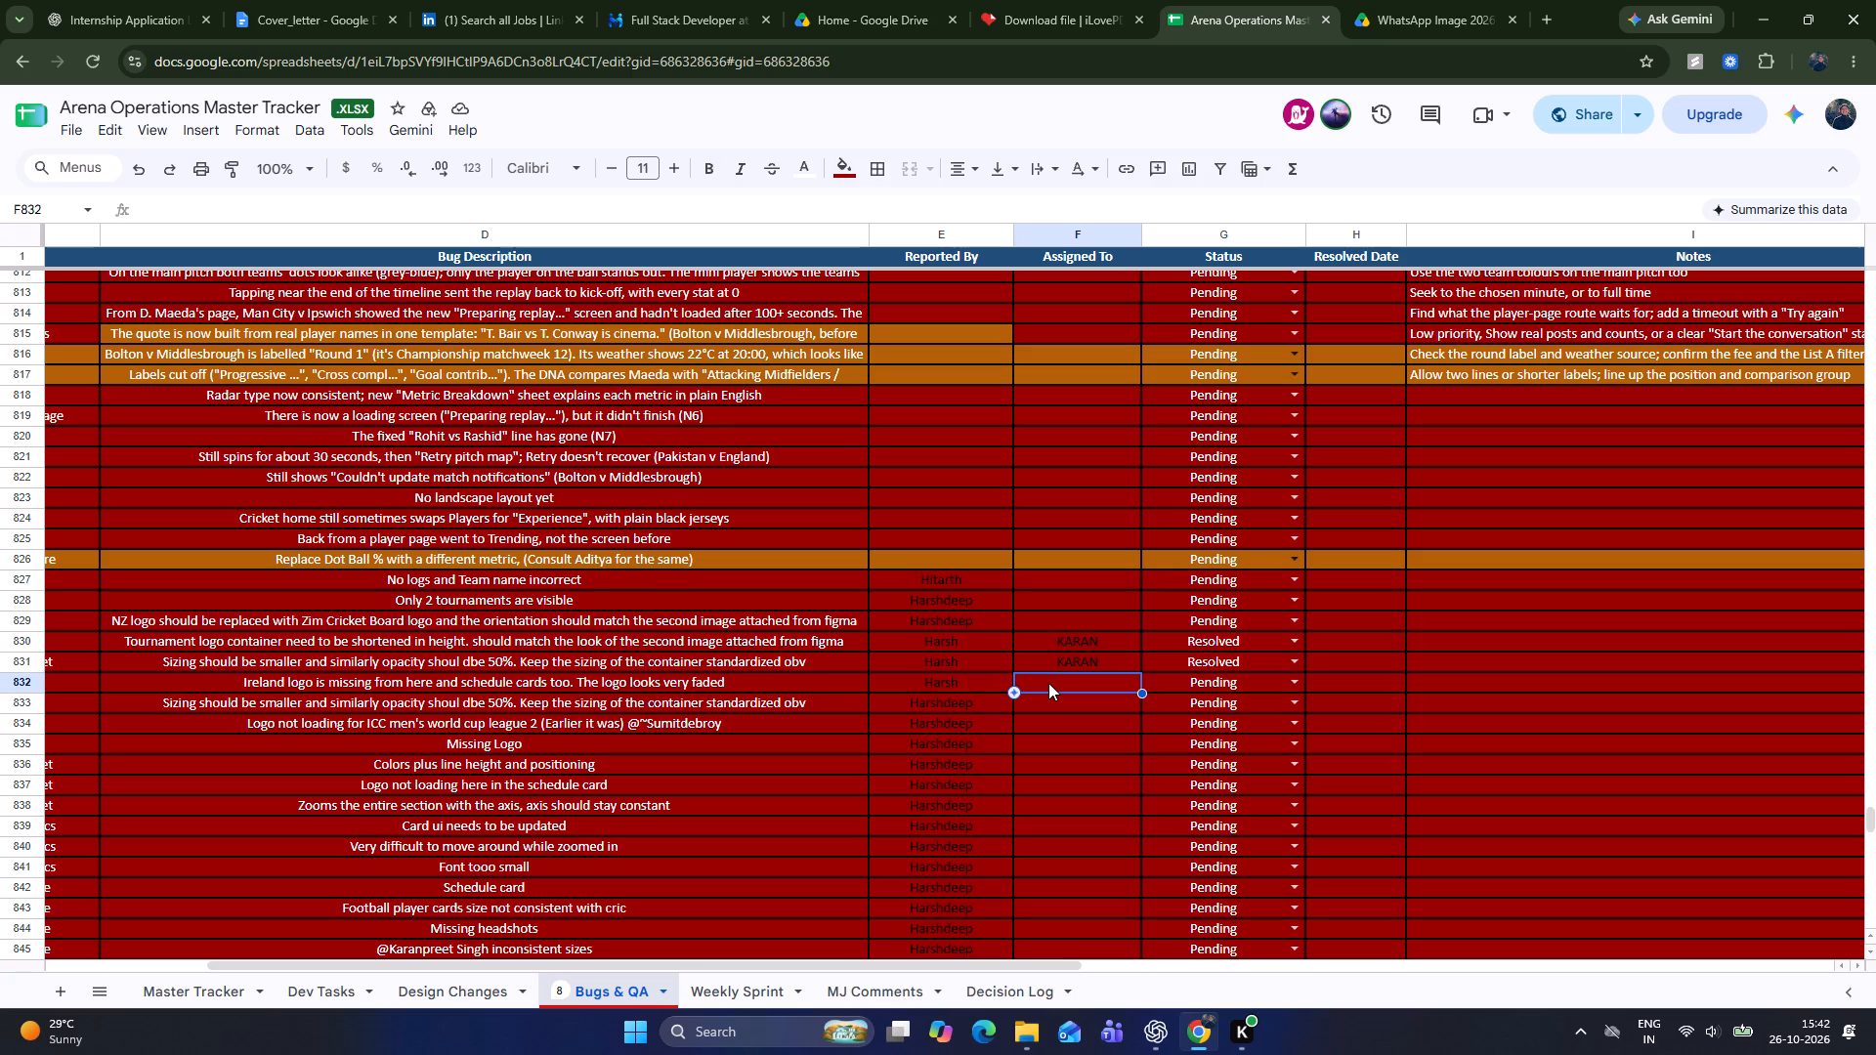
pyautogui.write('SUMIT')
pyautogui.hotkey('shift', '?')
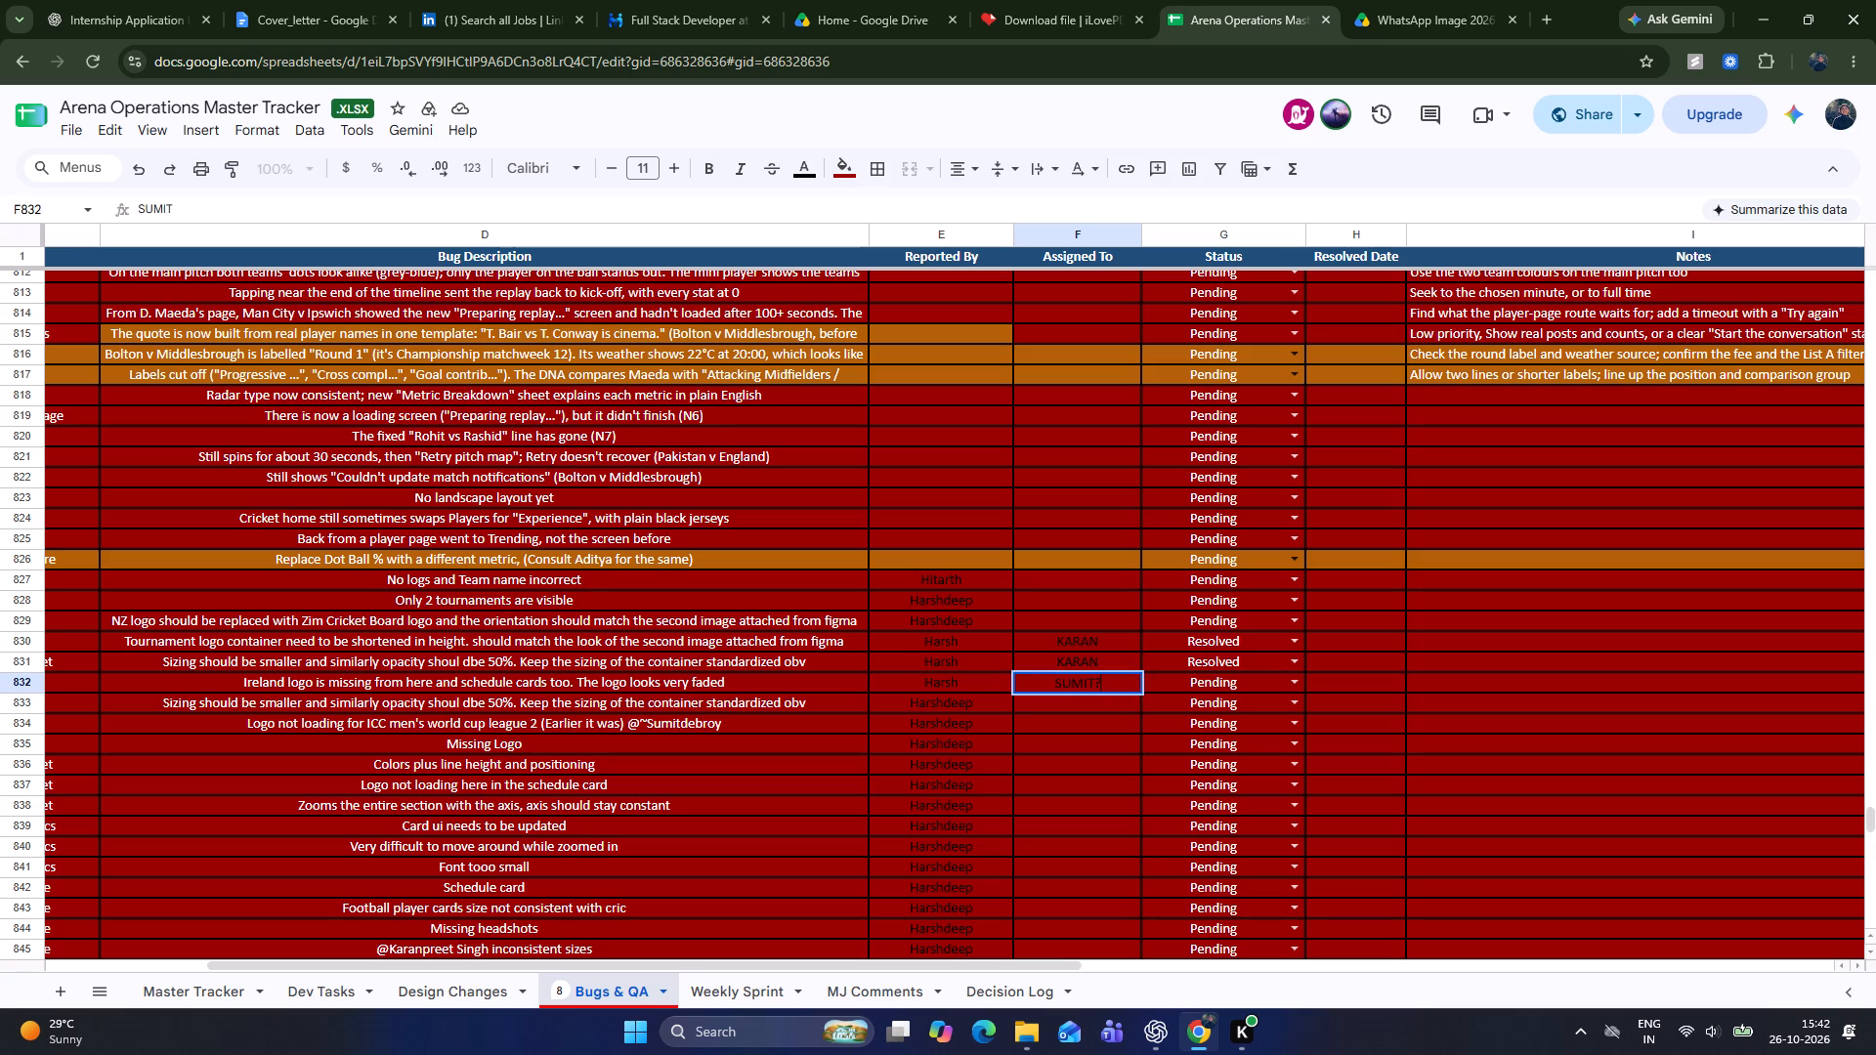
pyautogui.press('BackSpace')
pyautogui.press('/')
pyautogui.write('JAYA')
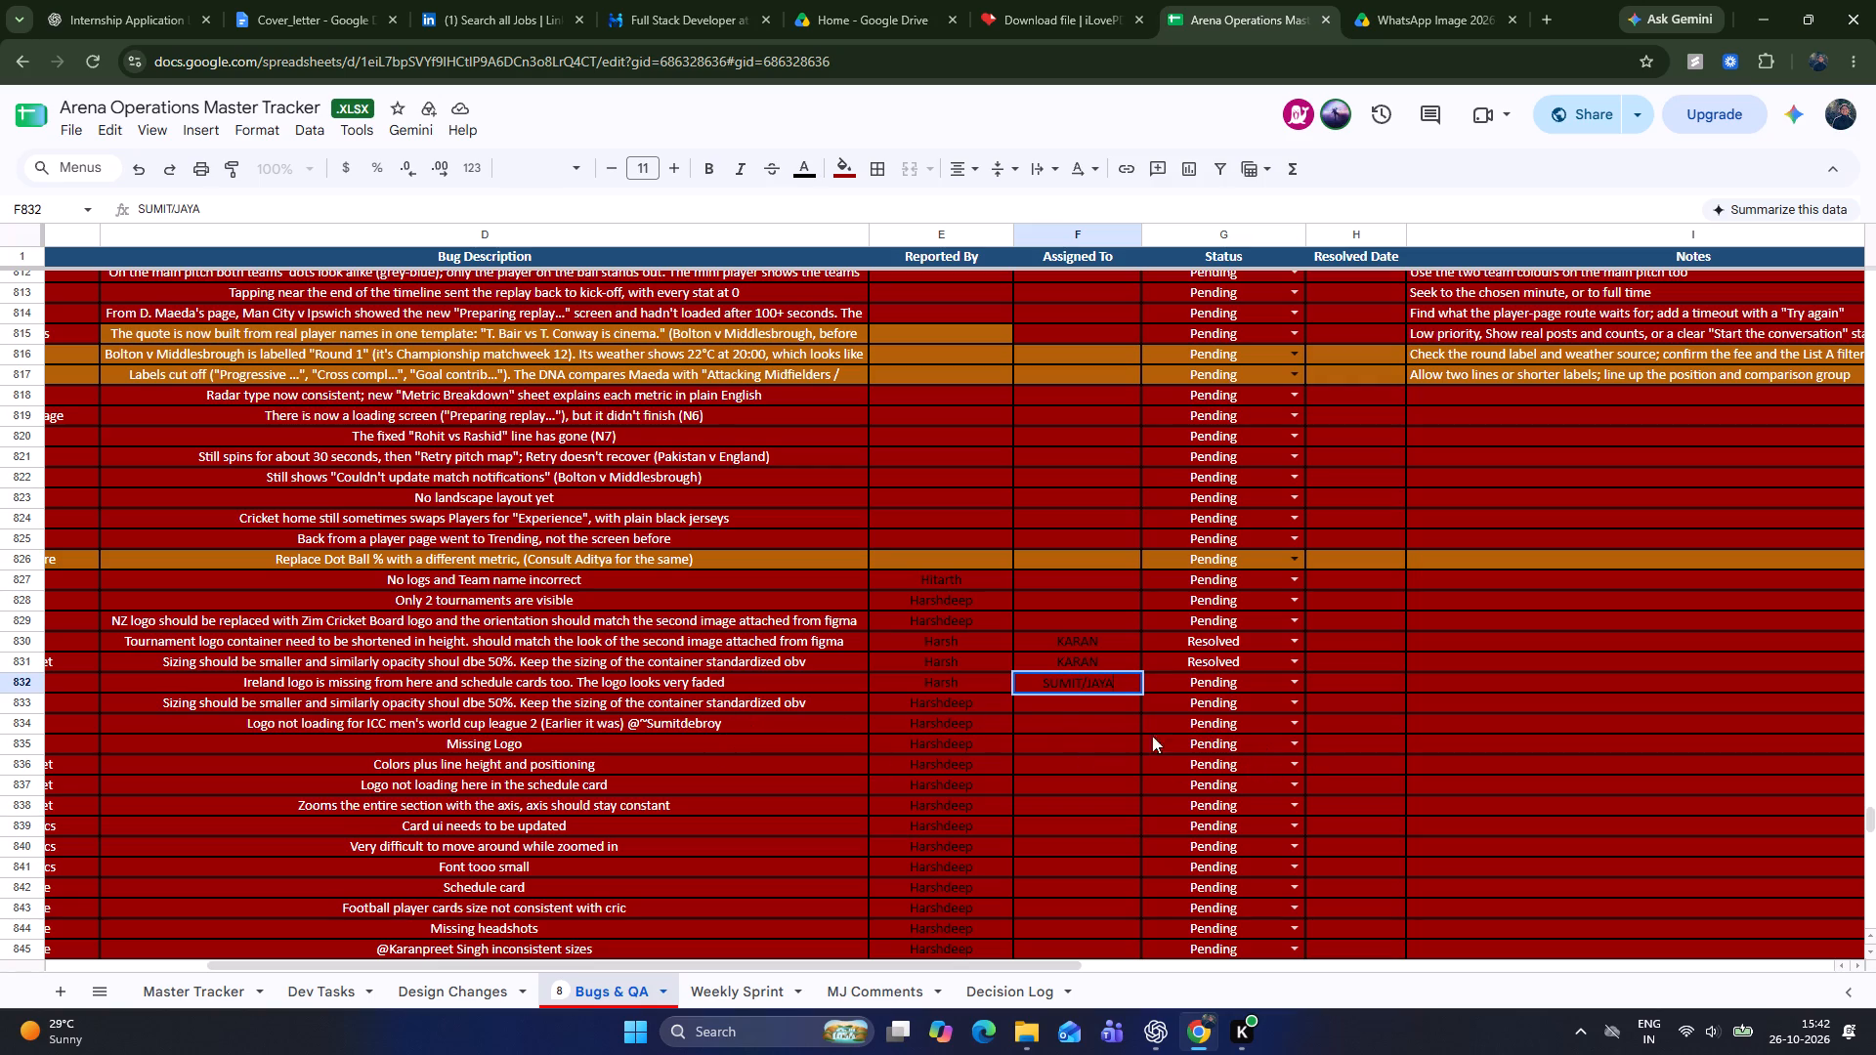
# Assign the sizing and opacity bug in row 833 to KARAN and set its status to Resolved.
pyautogui.click(1067, 704)
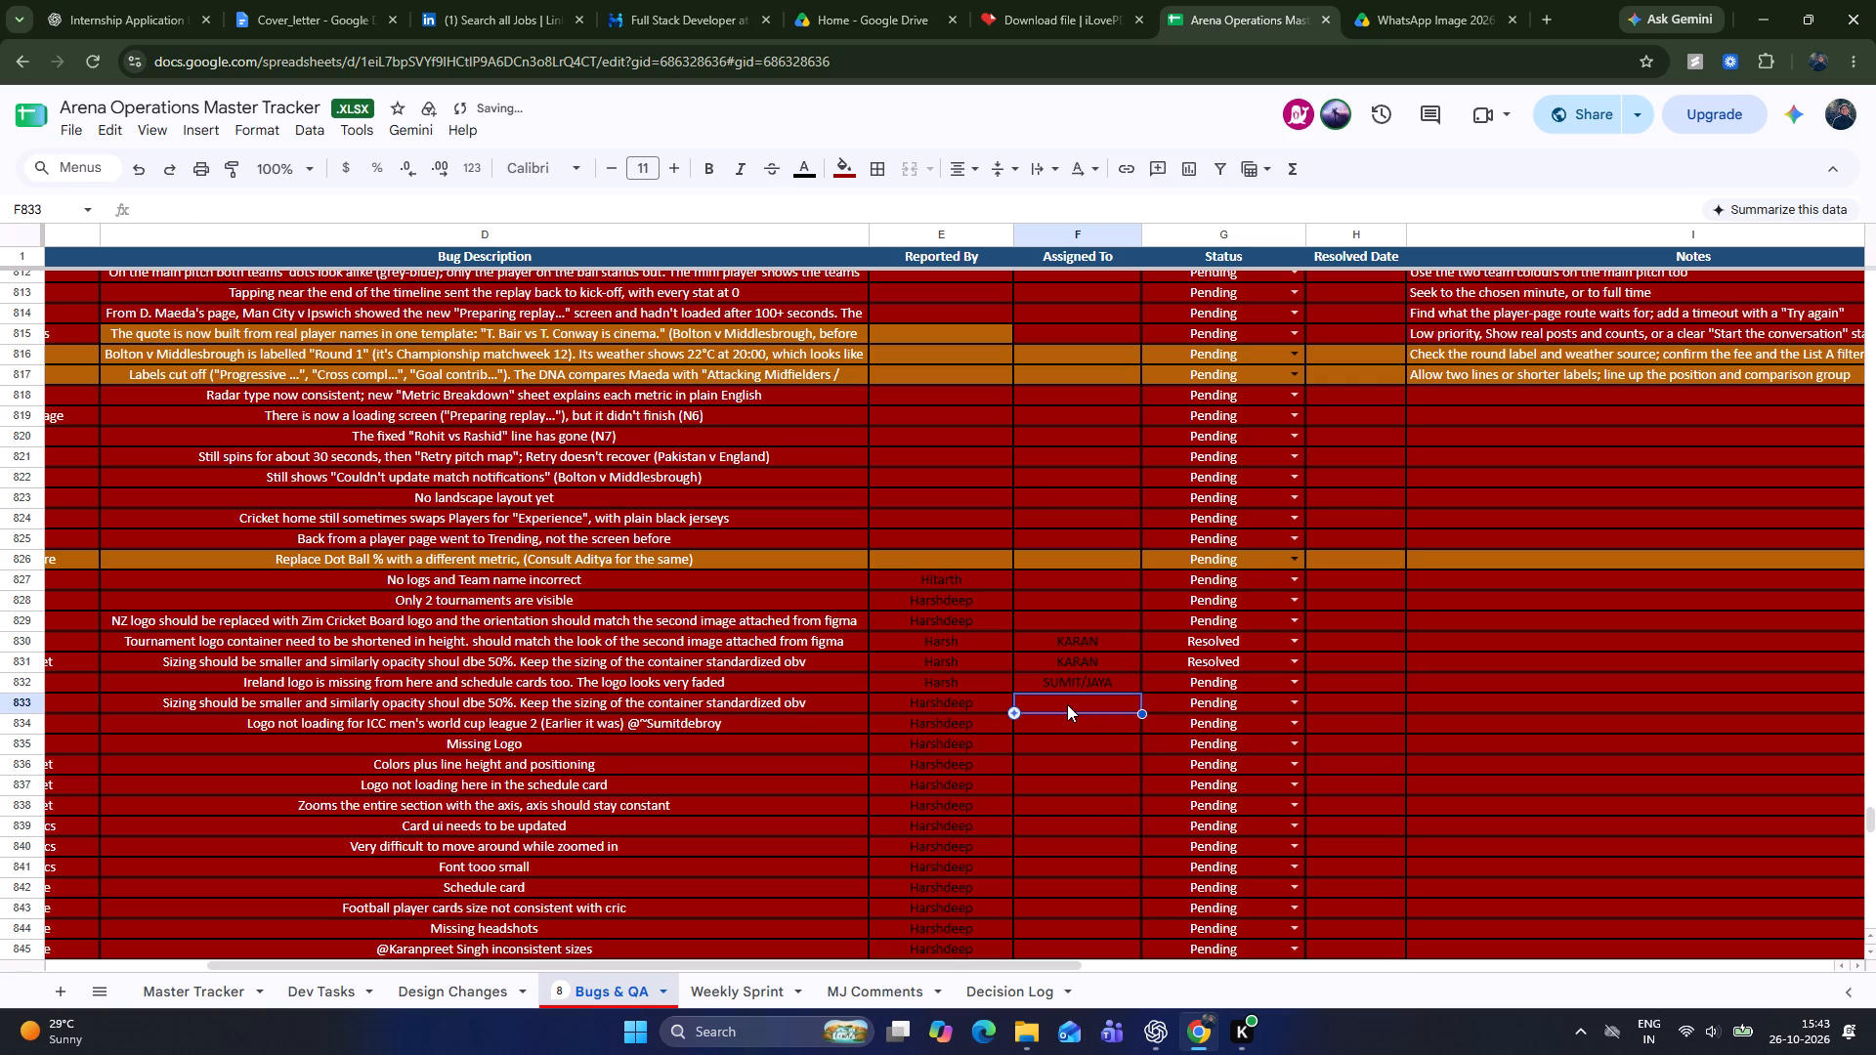
pyautogui.write('KARAN')
pyautogui.click(1296, 698)
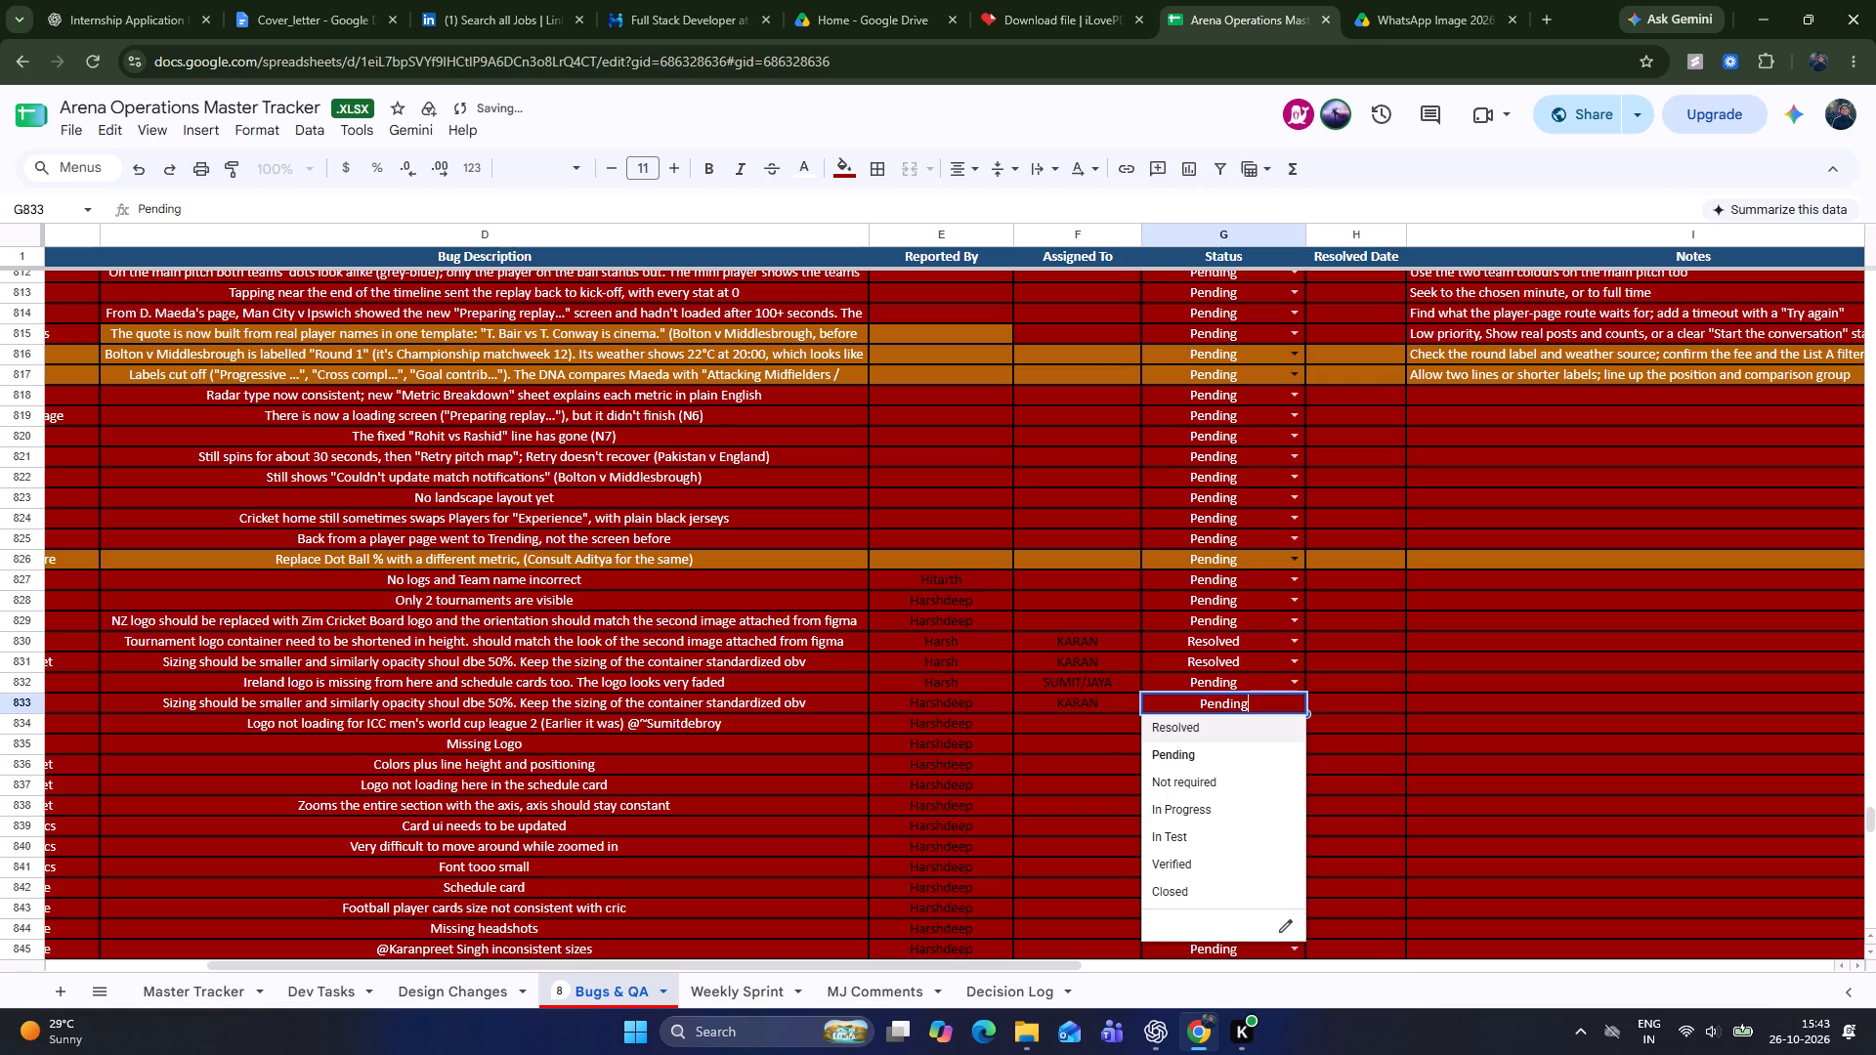
pyautogui.click(1229, 734)
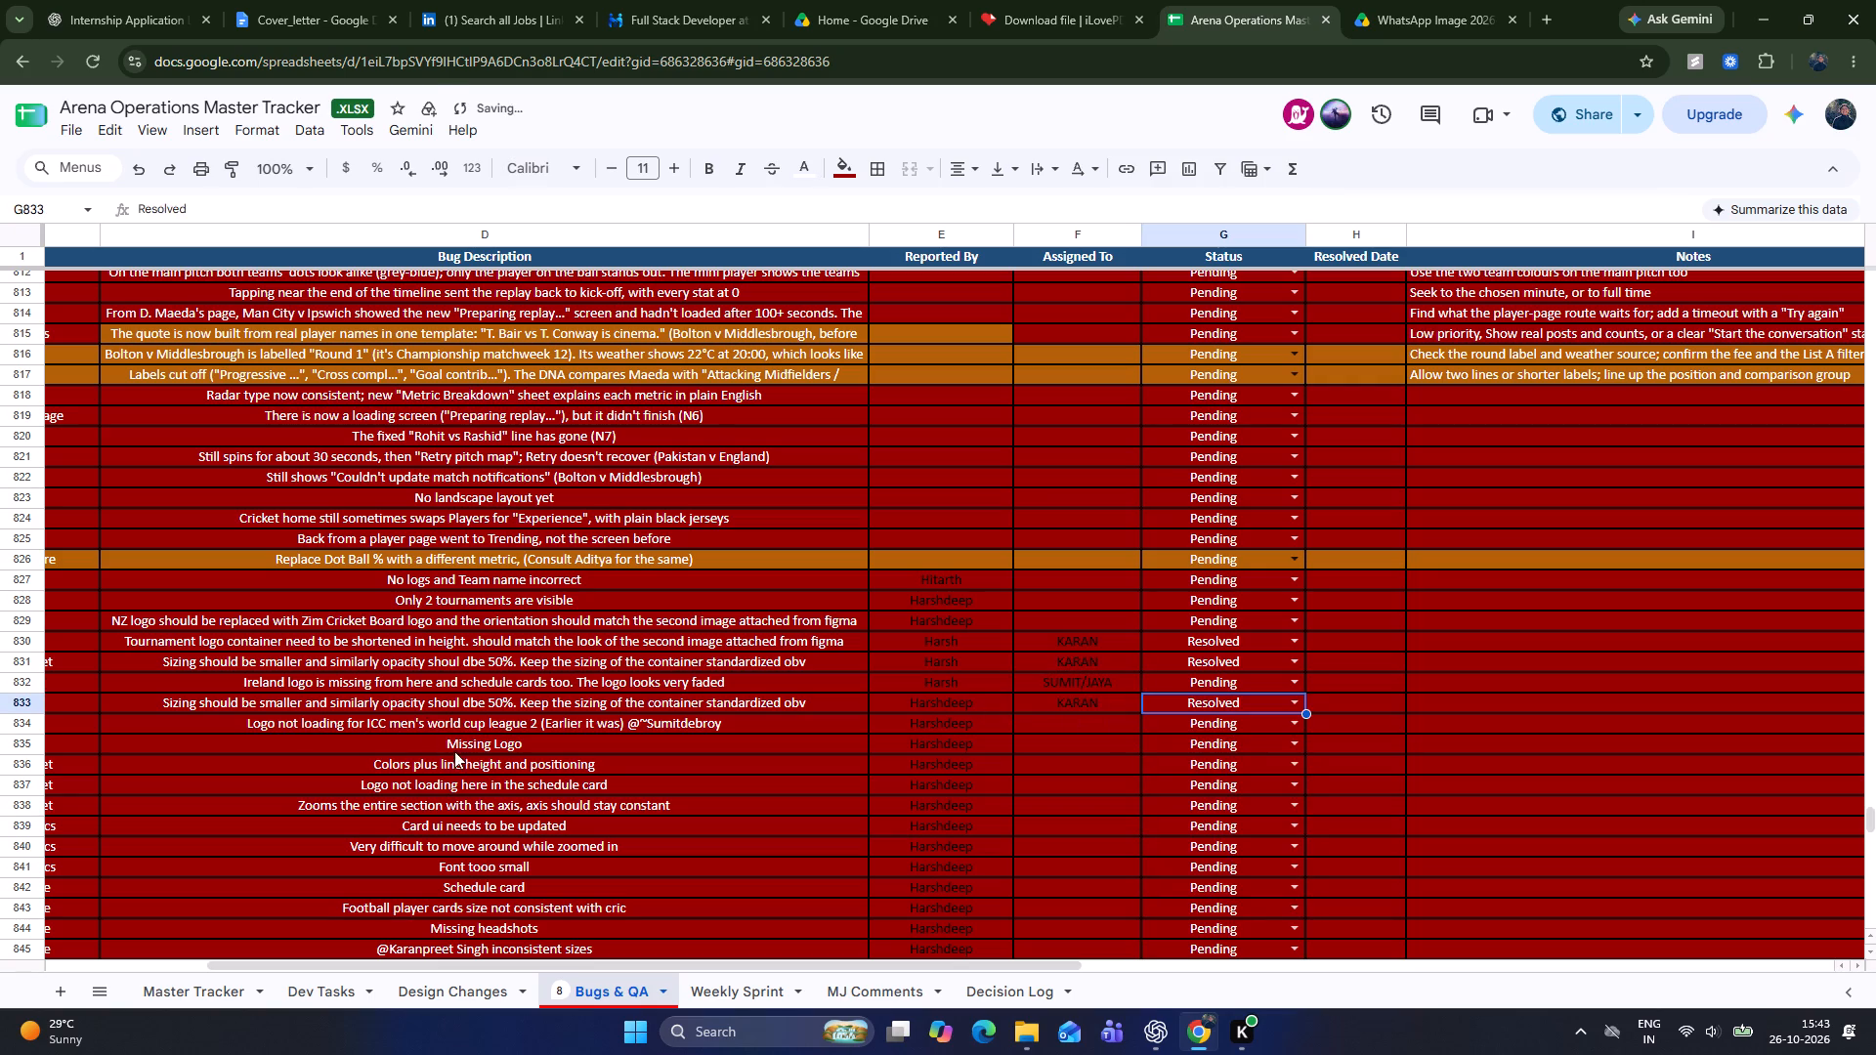
# Check the Attachments column for the pending bugs below row 833.
pyautogui.hscroll(-2, 1263, 736)
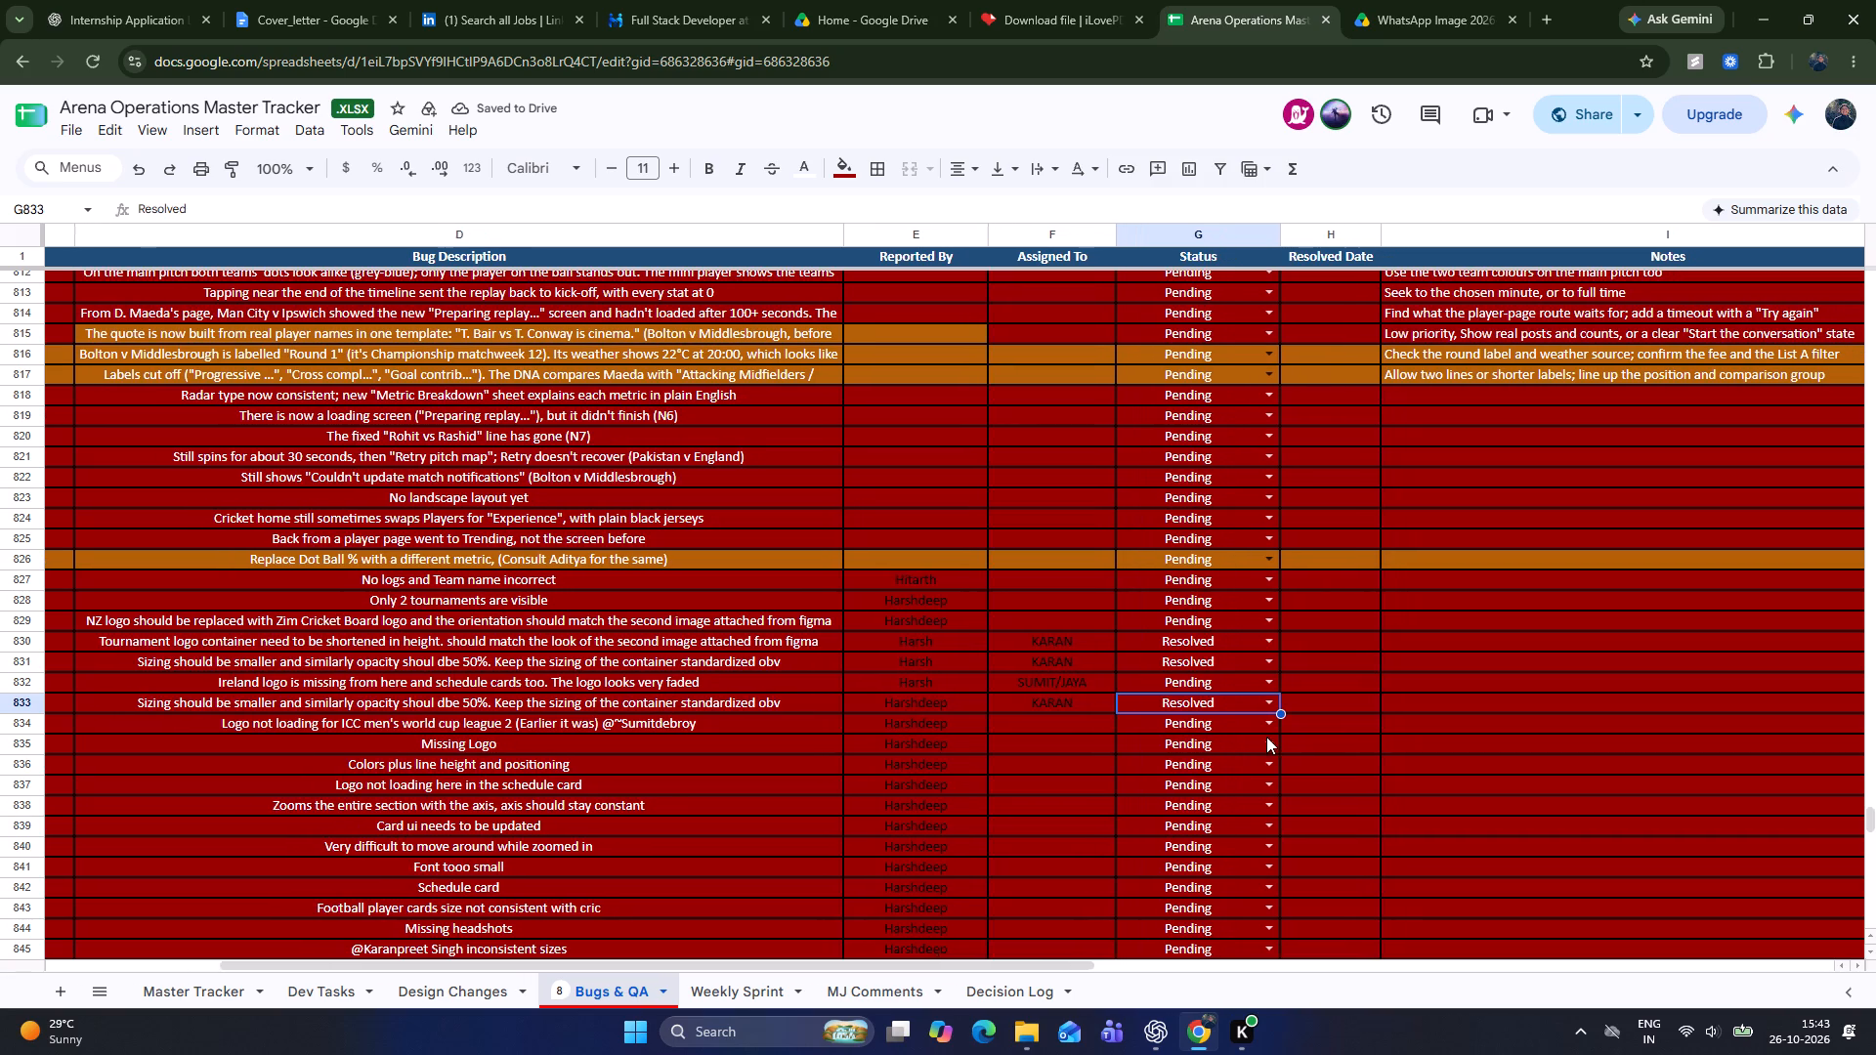
pyautogui.hscroll(-3, 1266, 737)
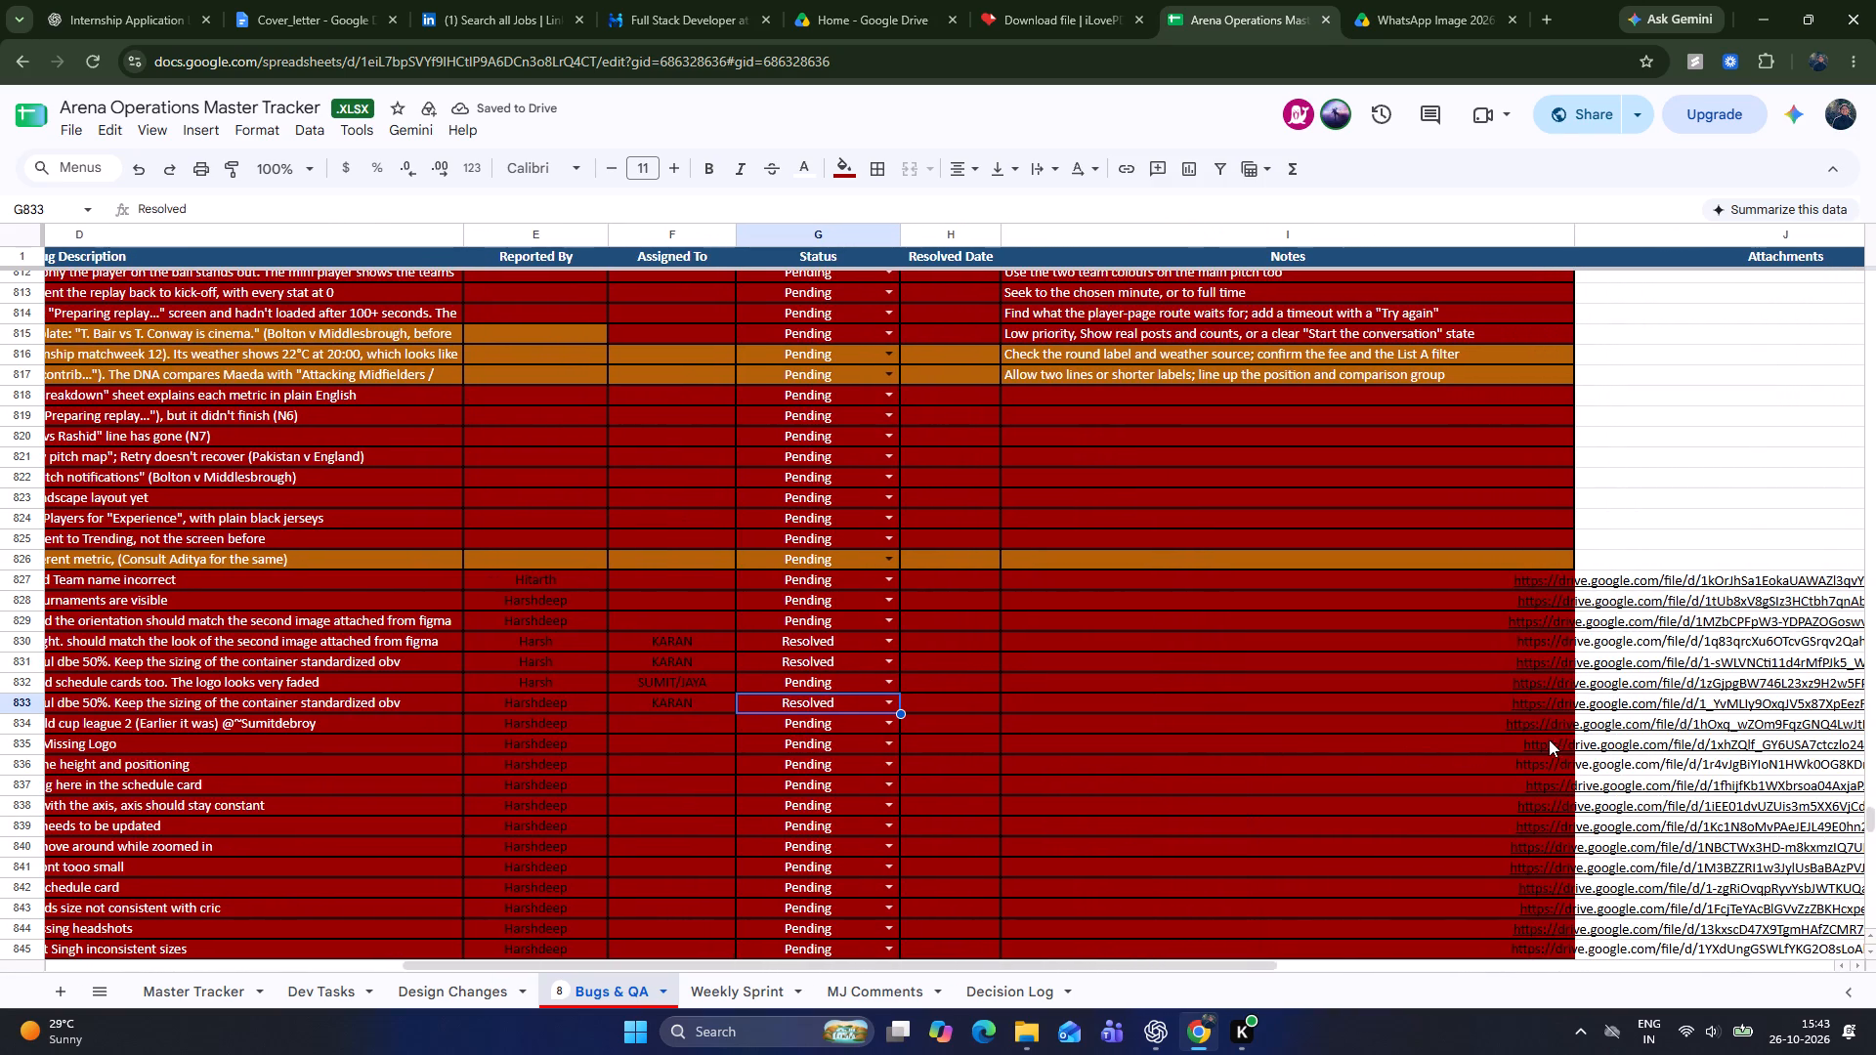
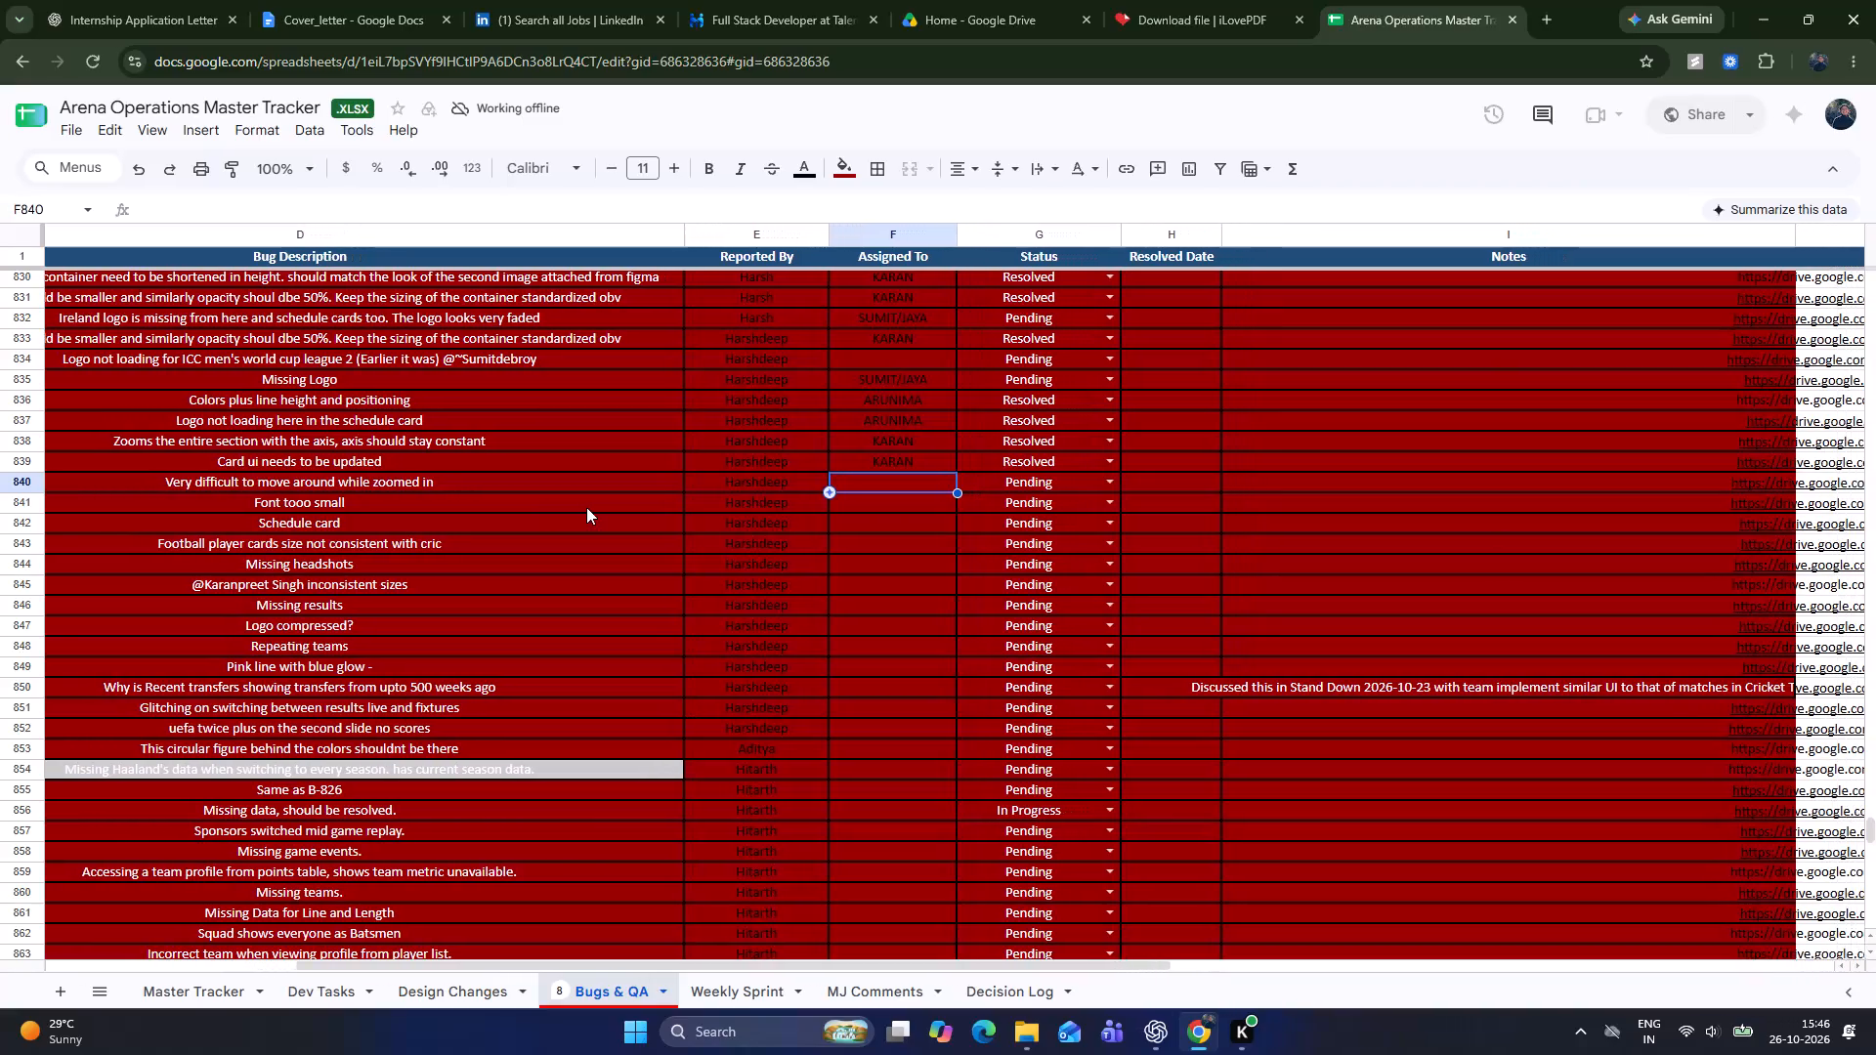
# Open the attached Drive file for the "Font tooo small" bug in row 841.
pyautogui.hscroll(-1, 586, 507)
pyautogui.hscroll(-1, 915, 512)
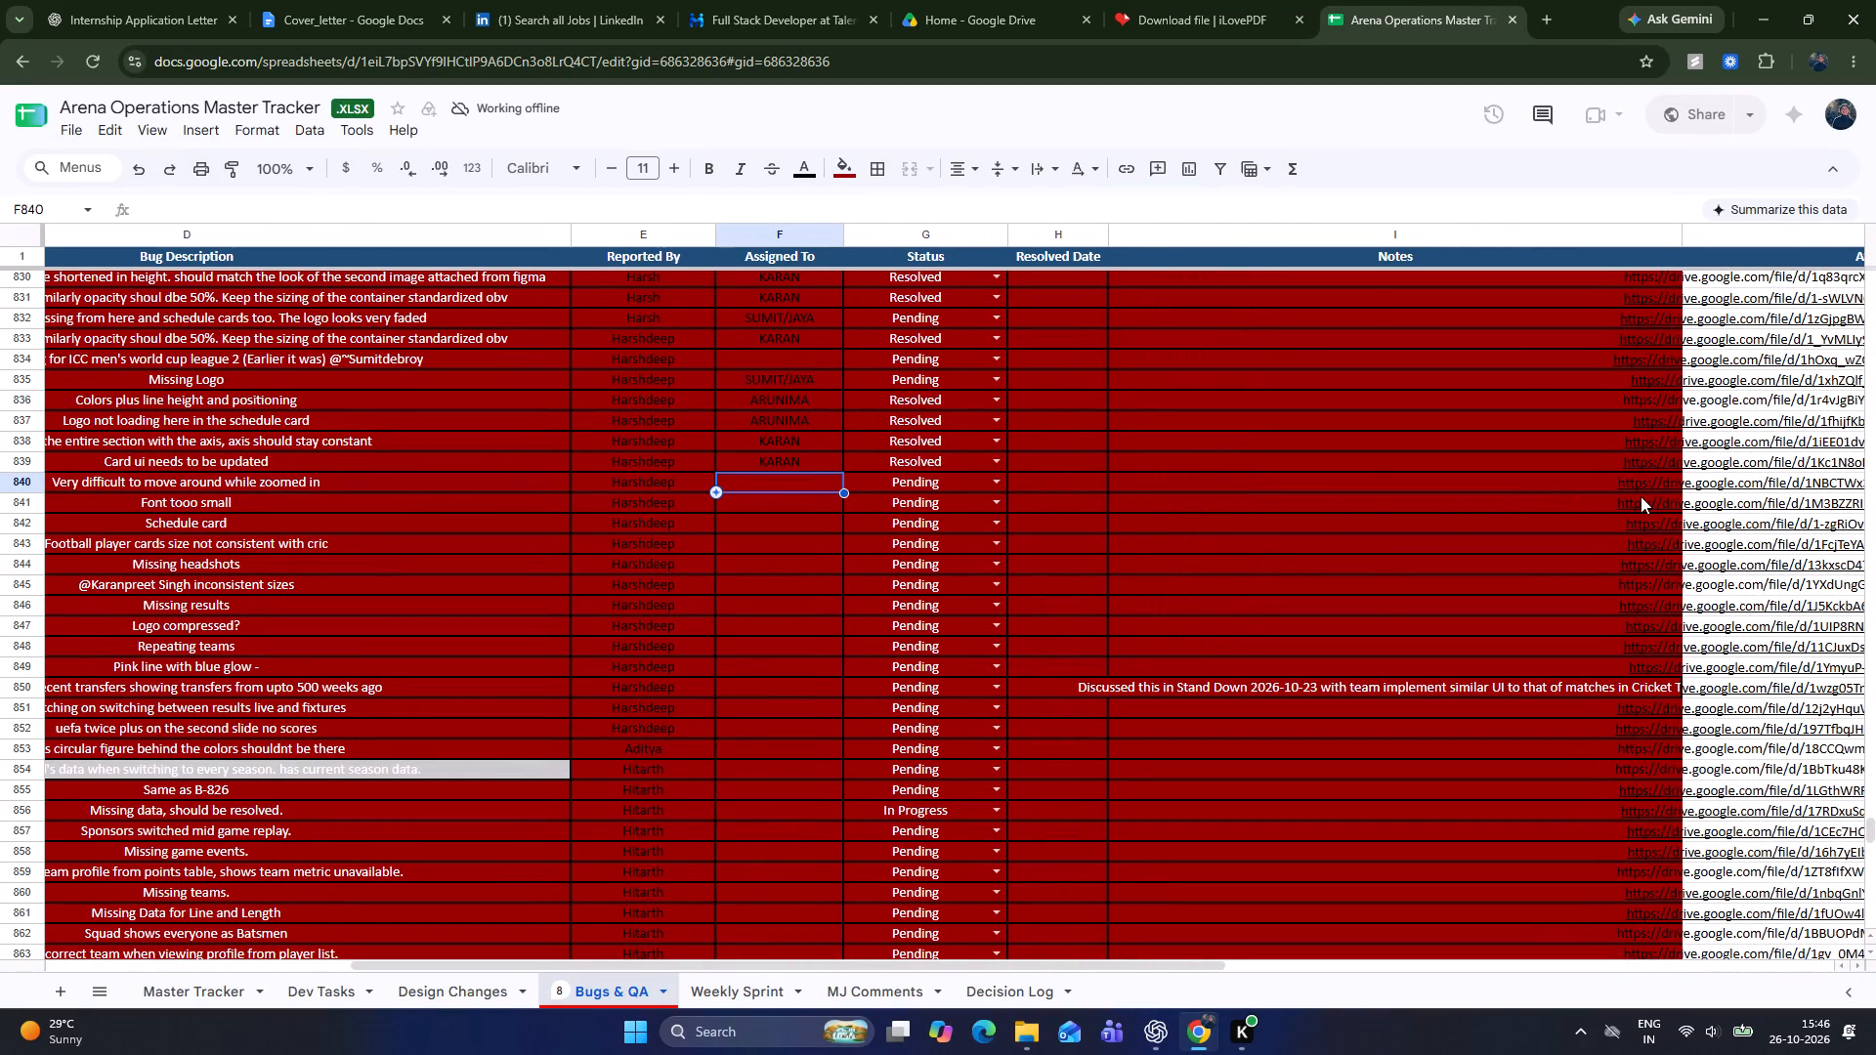
pyautogui.hscroll(-1, 1641, 496)
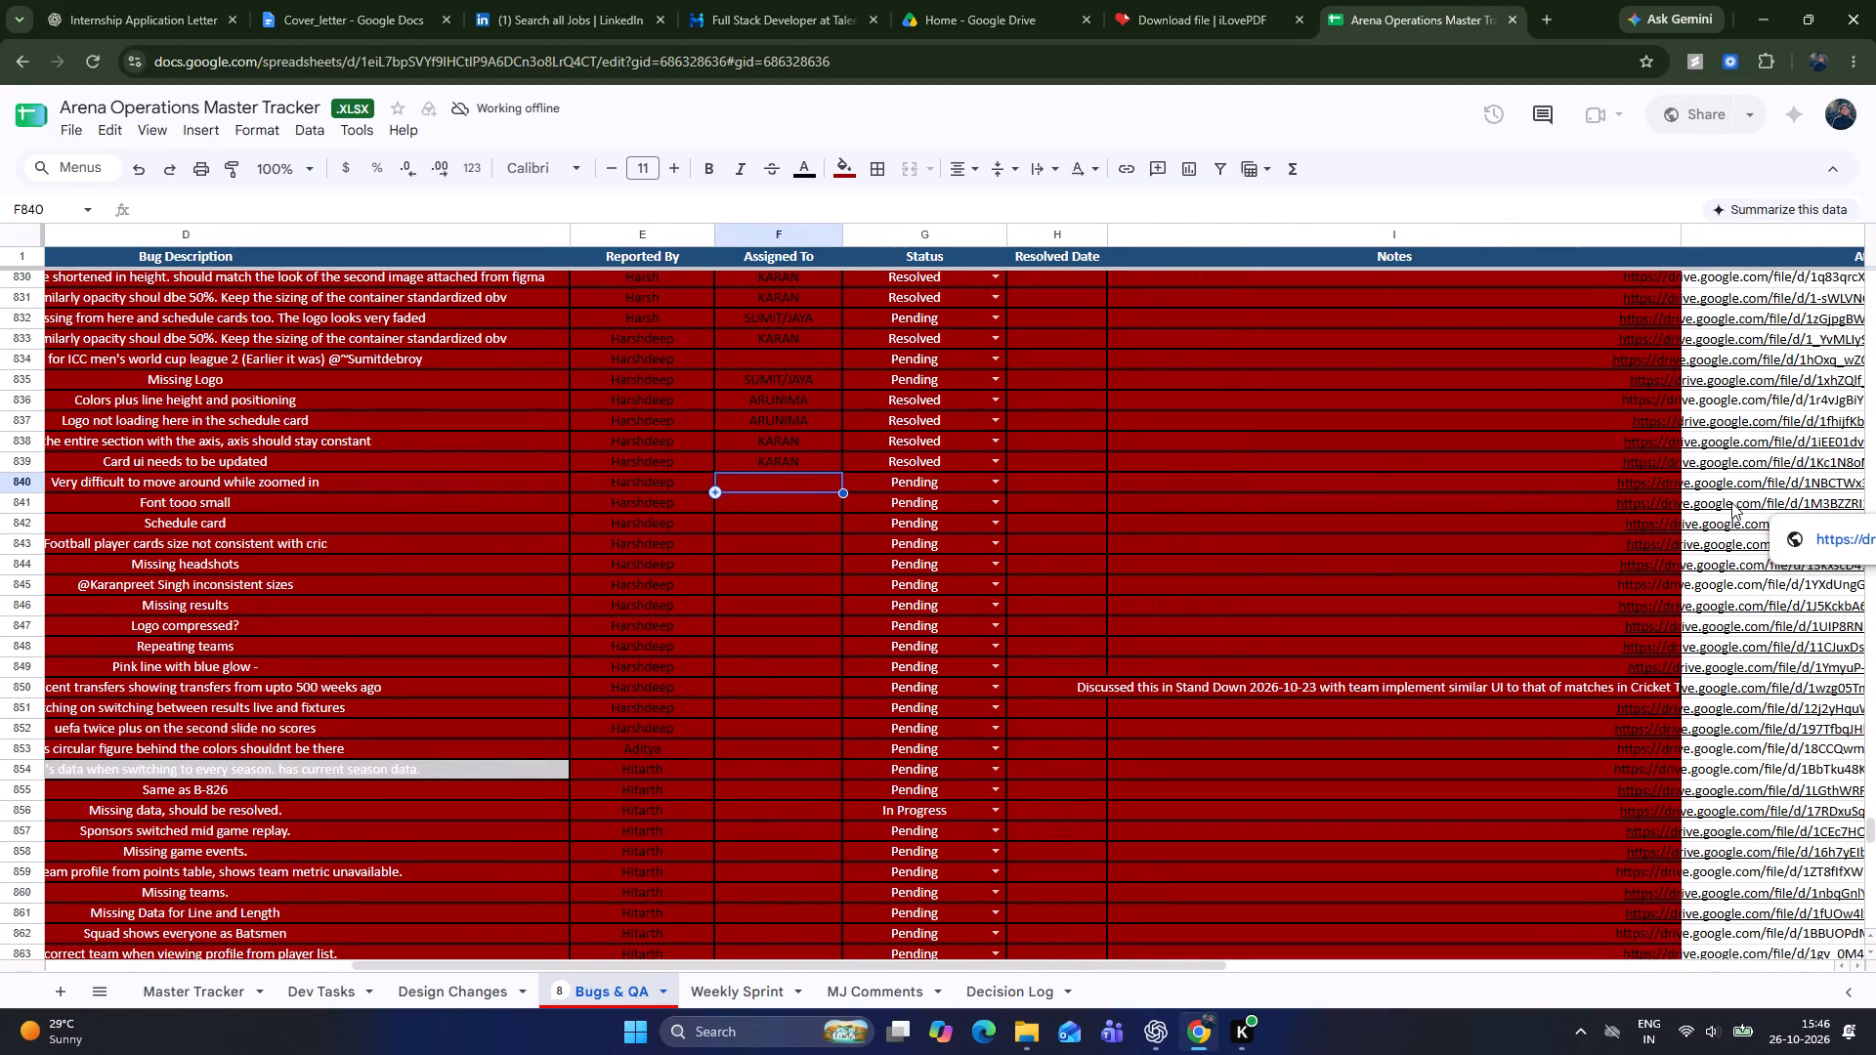
pyautogui.click(1833, 538)
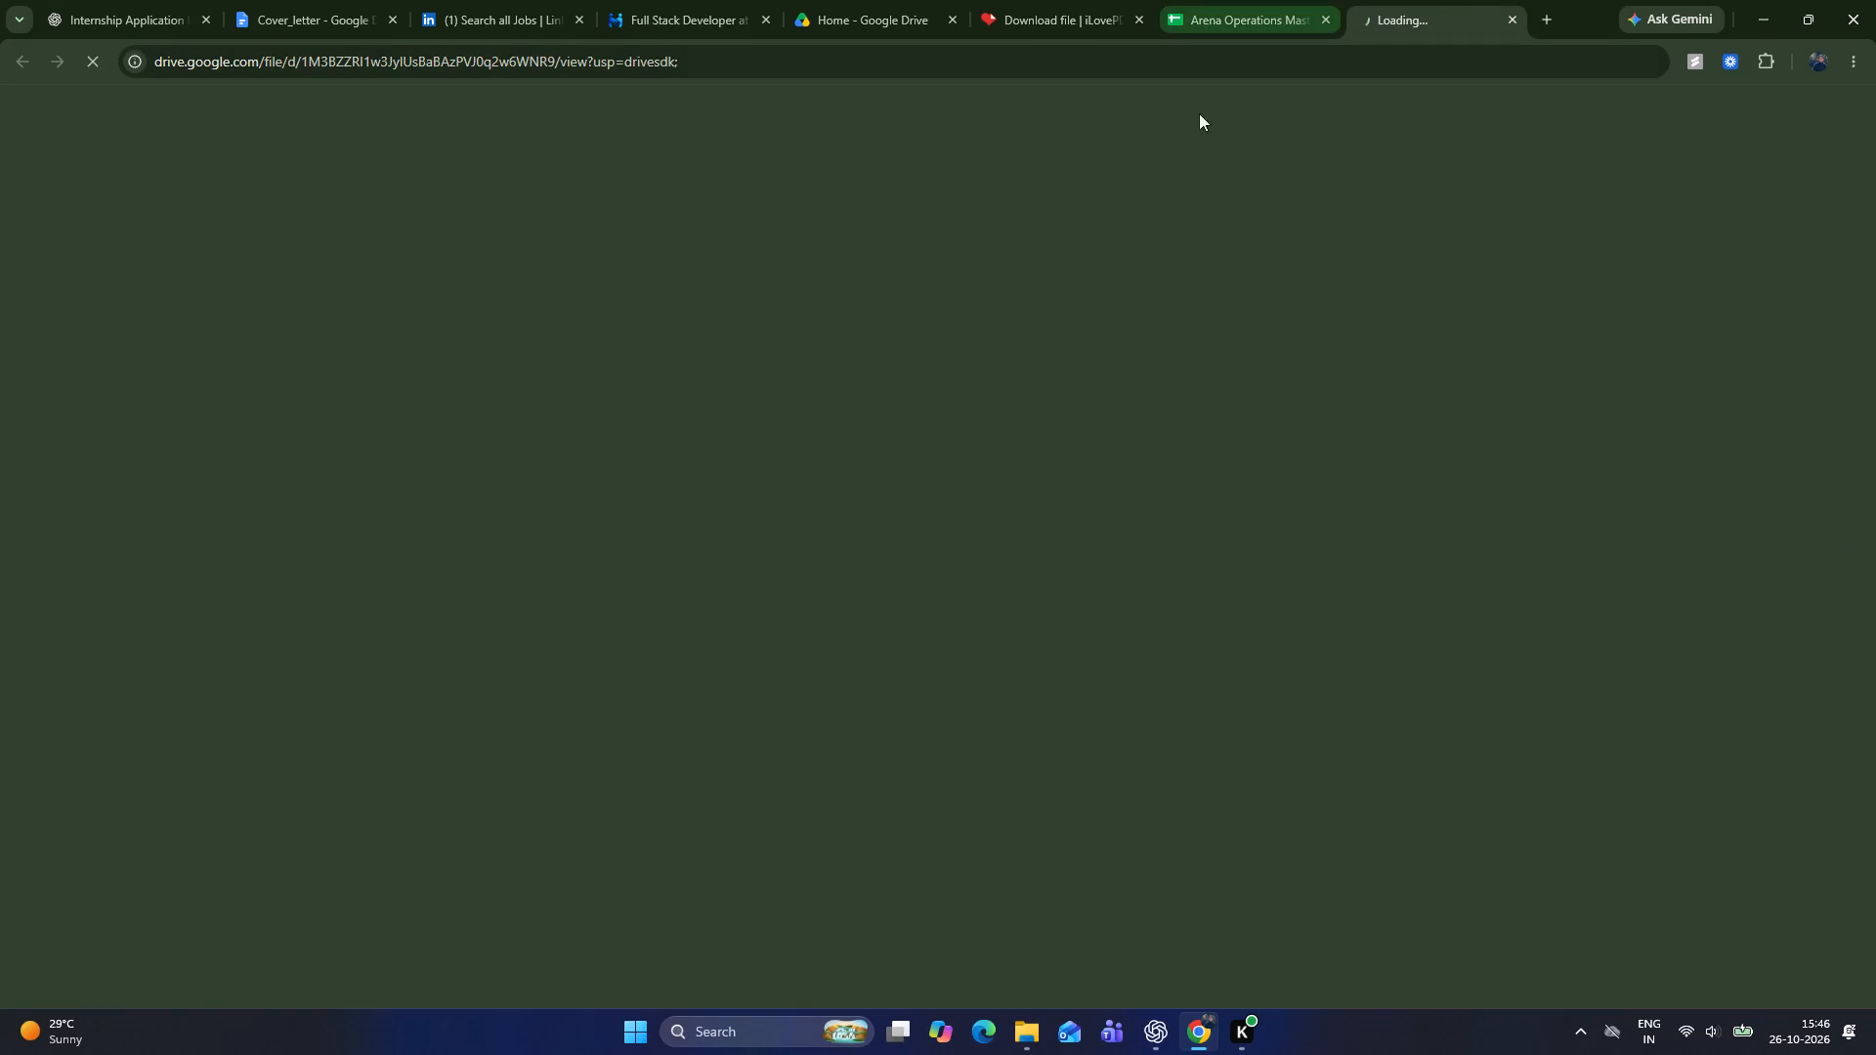
# Connect the computer to the "your Ahole stinksss" Wi-Fi network so the Drive attachment can load.
pyautogui.click(1687, 1042)
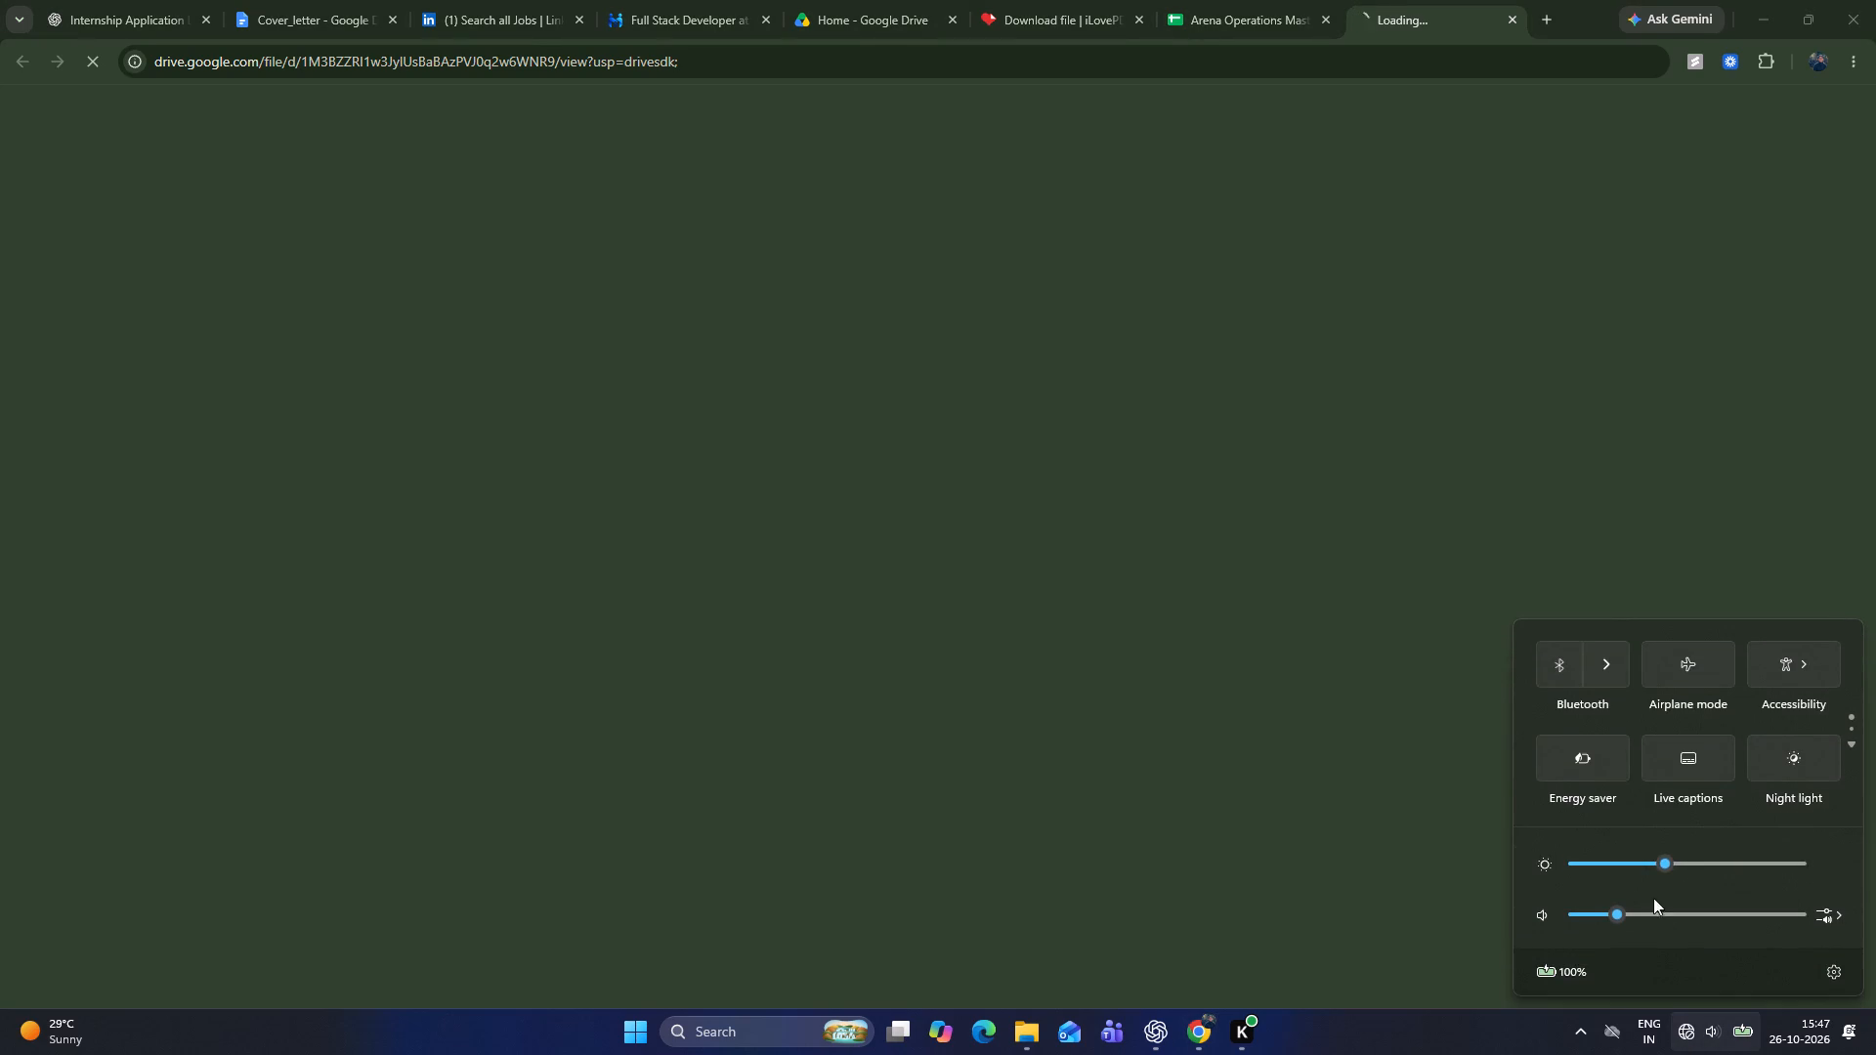
pyautogui.click(1695, 1054)
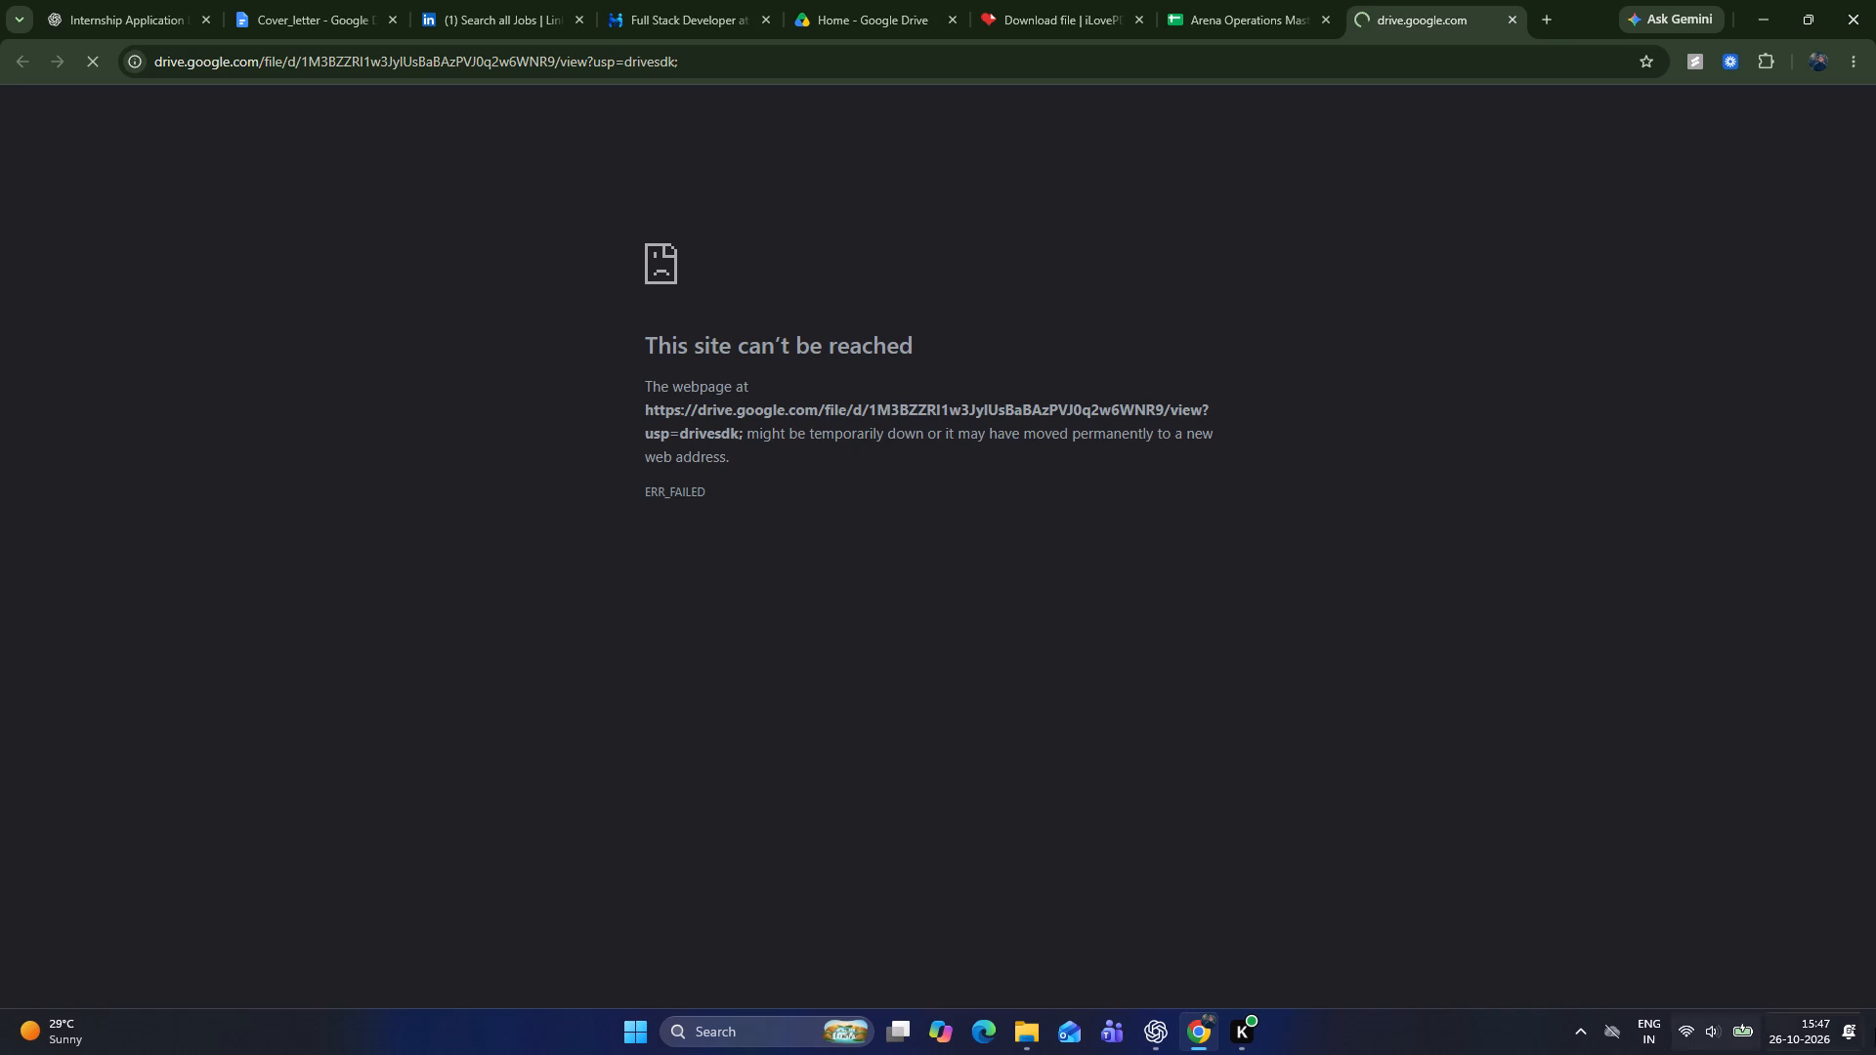
pyautogui.click(1696, 1054)
pyautogui.click(1588, 674)
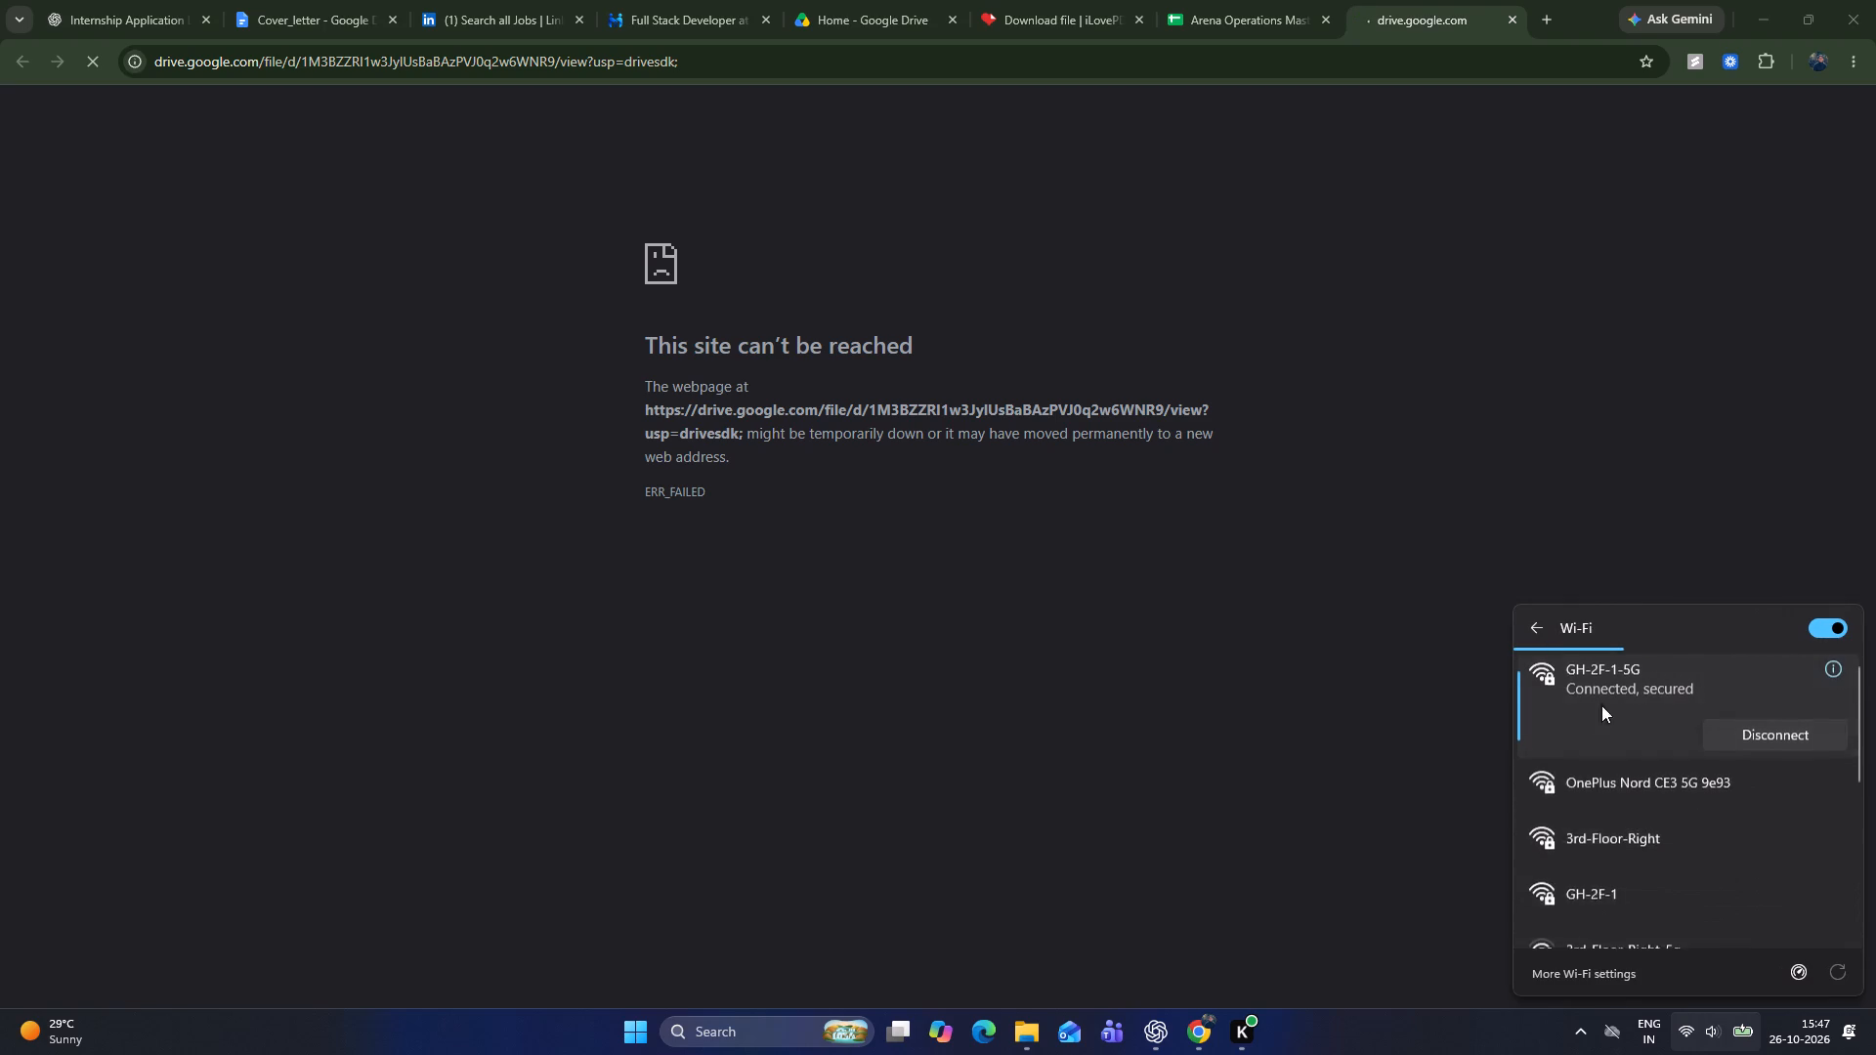
pyautogui.click(1625, 780)
pyautogui.click(1792, 816)
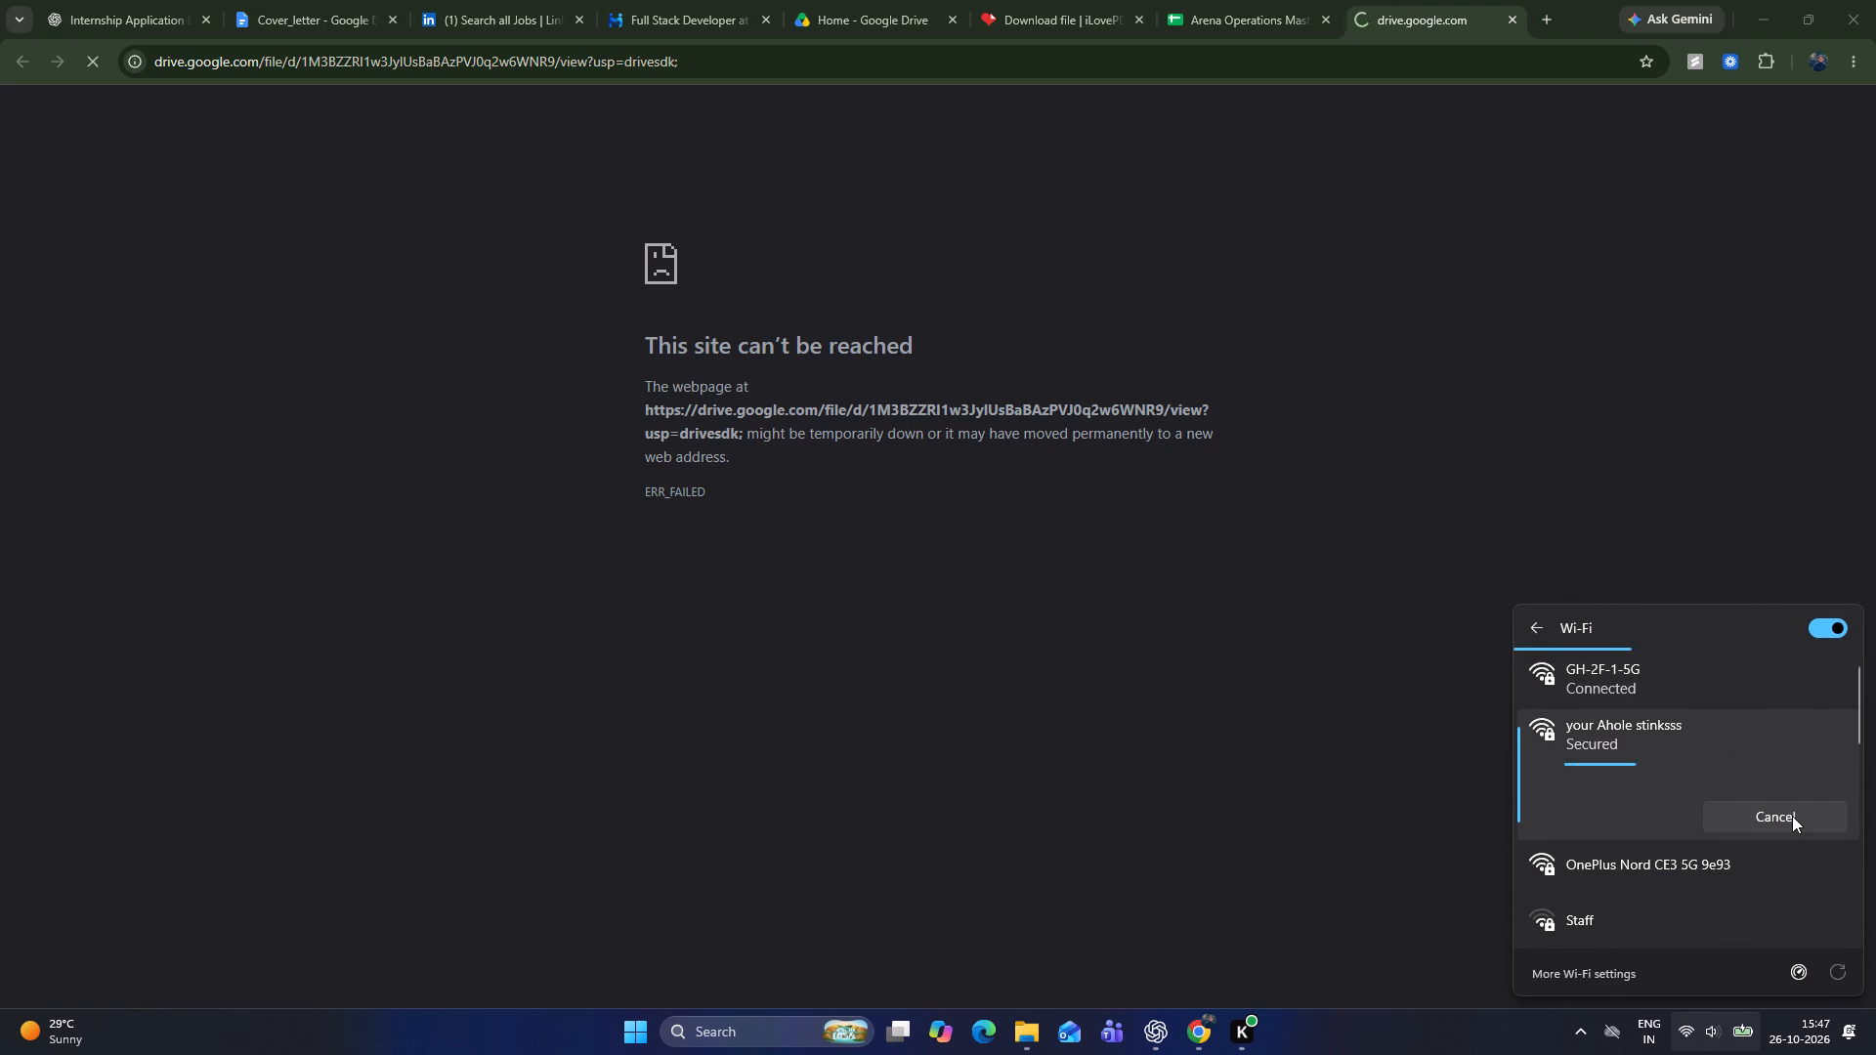
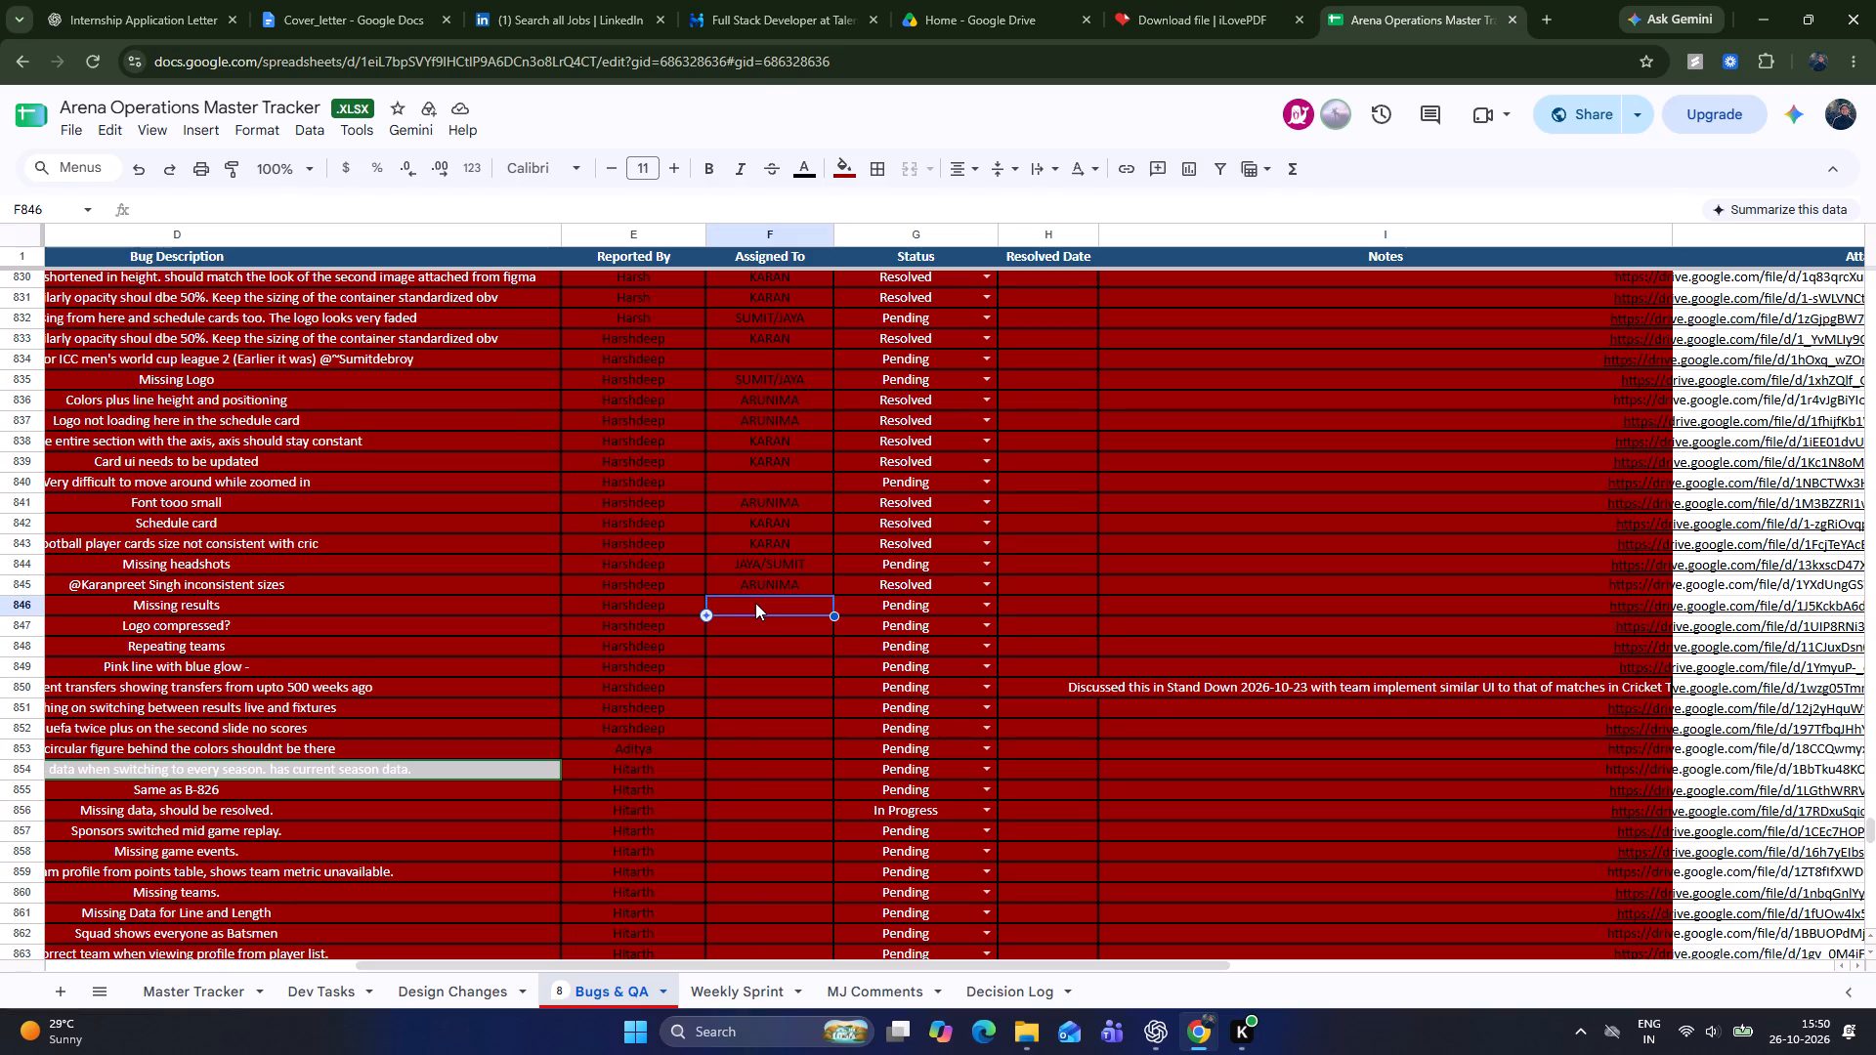
# Assign the "Missing results" bug in row 846 to SUMIT/JAYA.
pyautogui.write('SUMIT?JAYA')
pyautogui.press('Left')
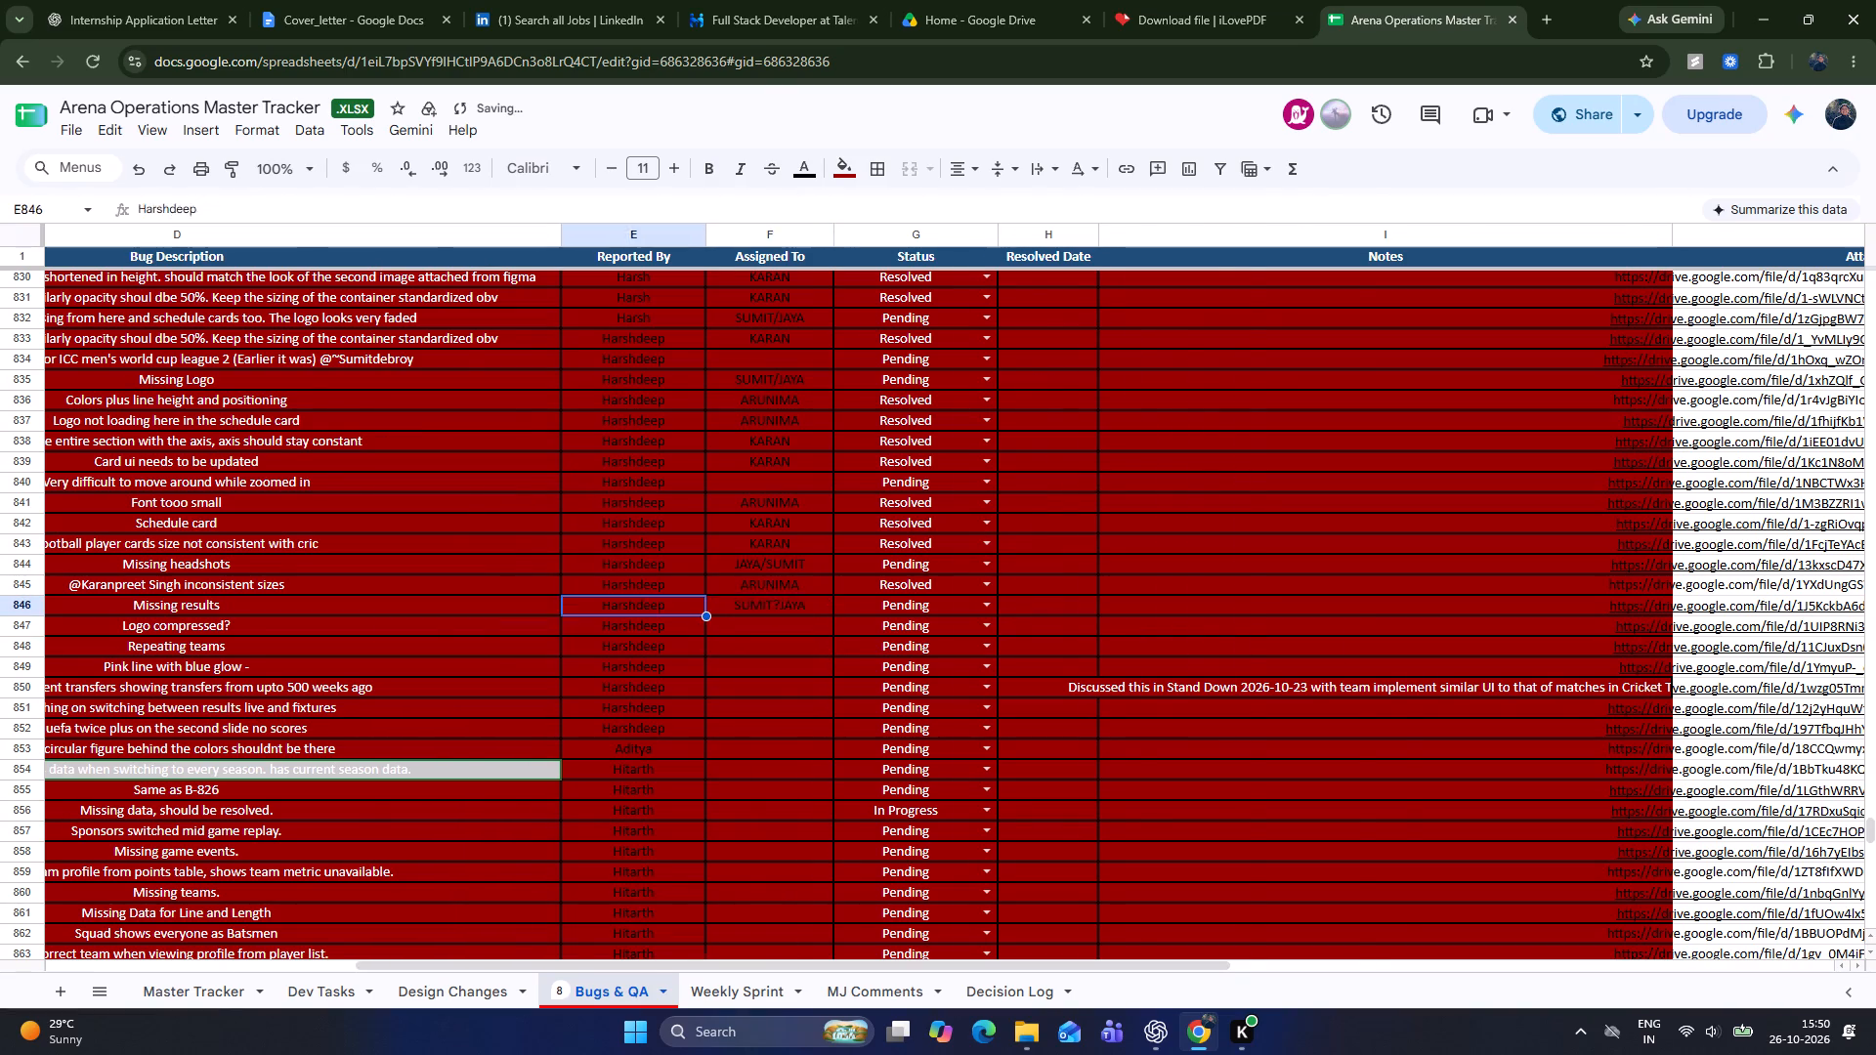
pyautogui.press('Left')
pyautogui.press('Left')
pyautogui.press('Right')
pyautogui.press('Right')
pyautogui.press('Right')
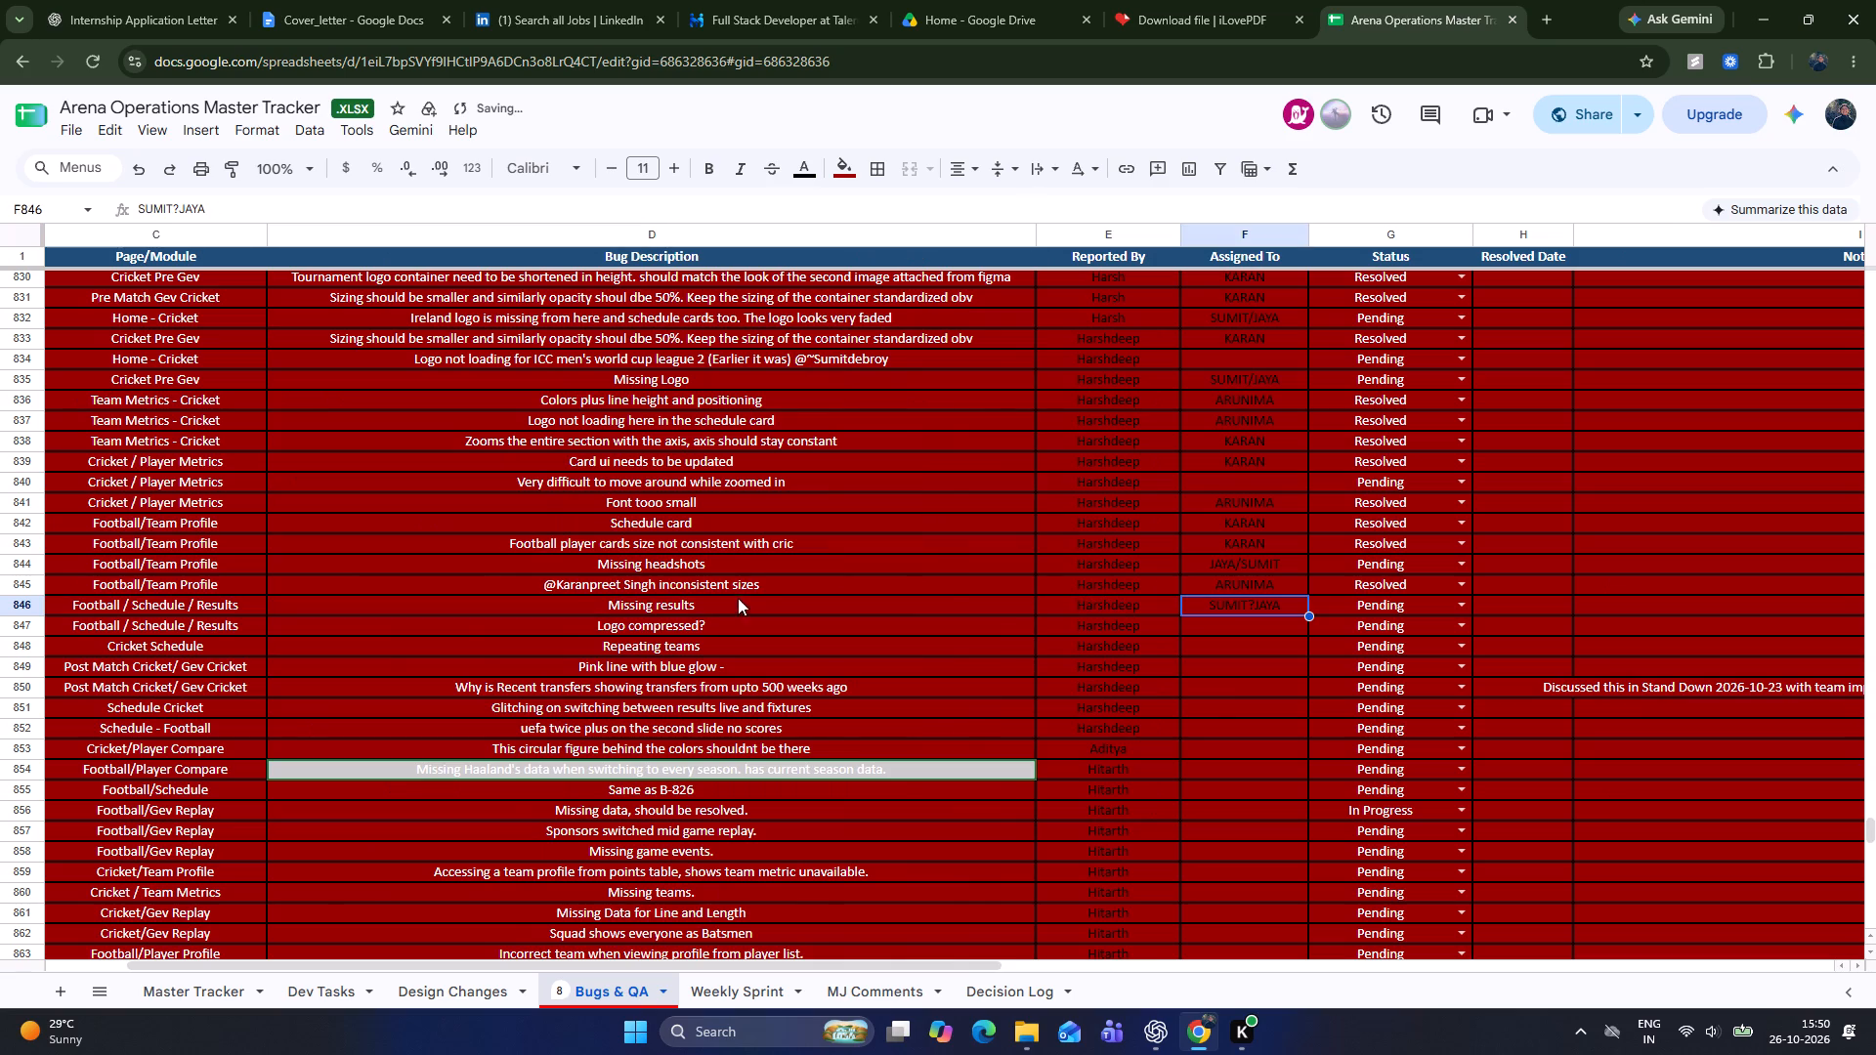
pyautogui.click(1254, 603)
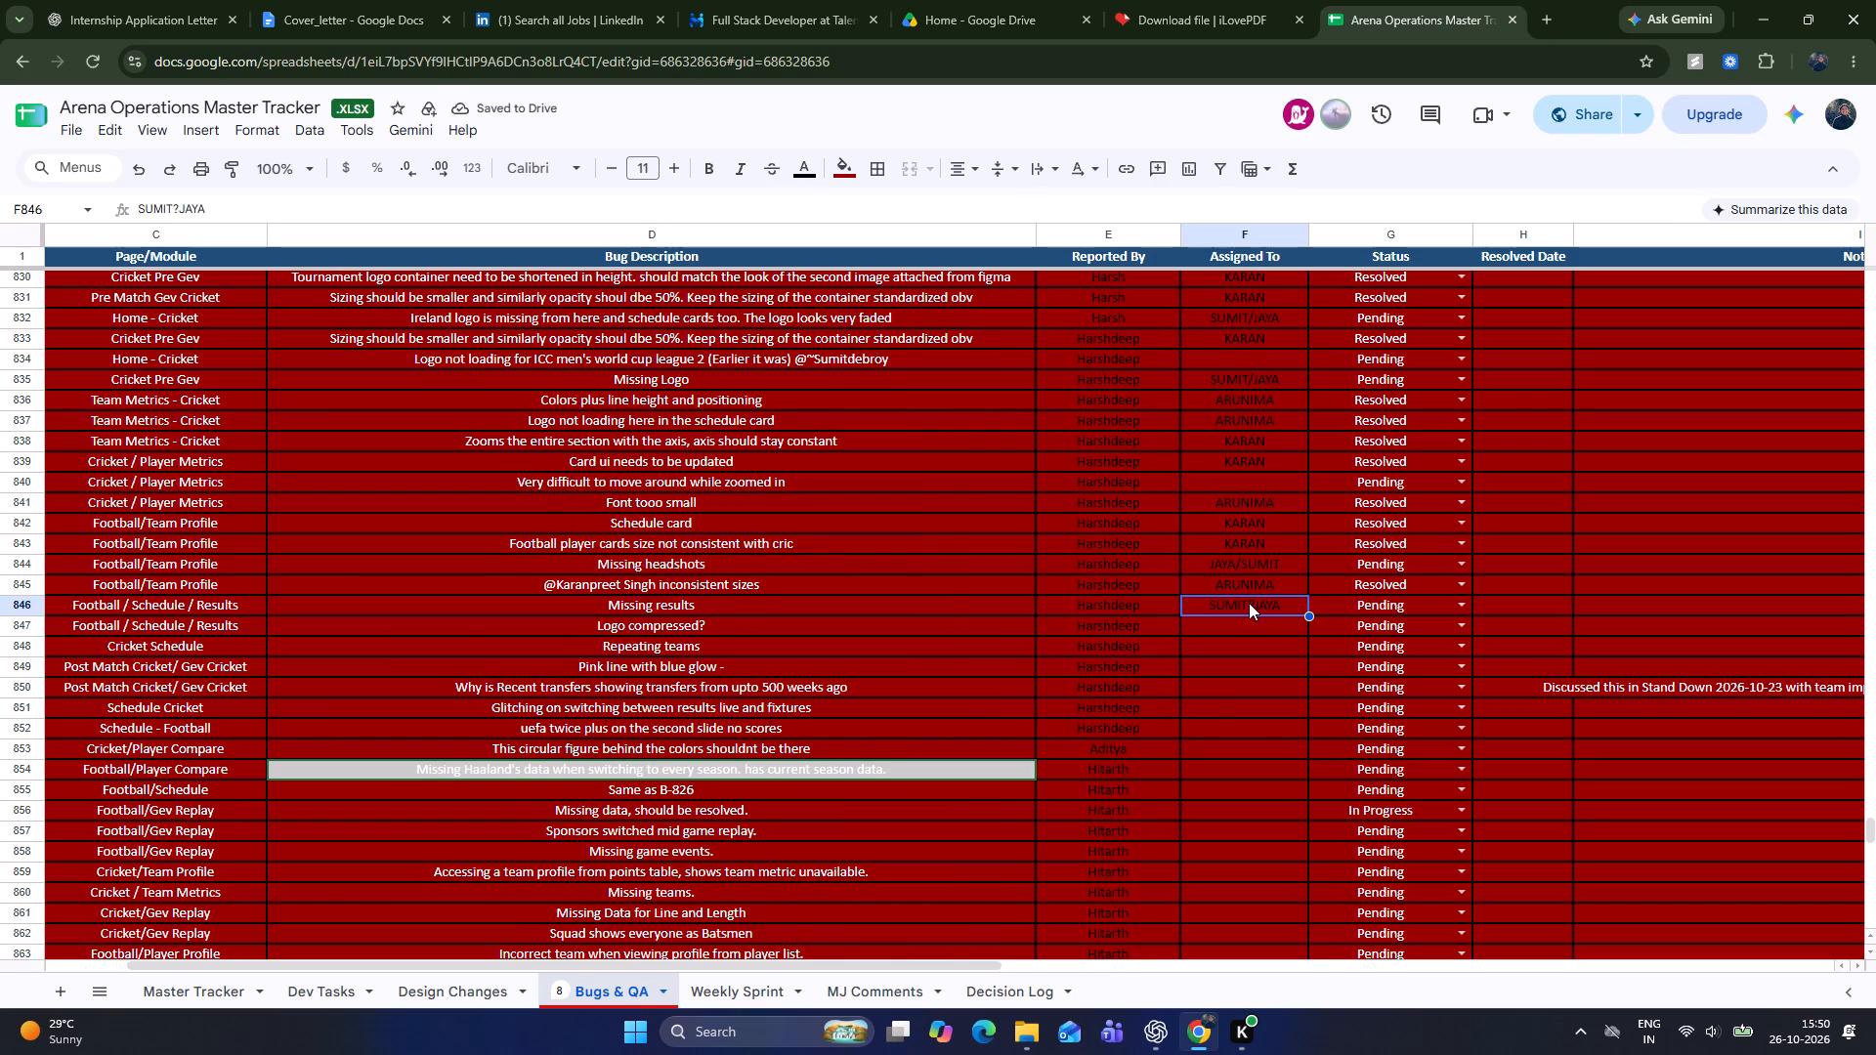
pyautogui.tripleClick(1249, 603)
pyautogui.press('Right')
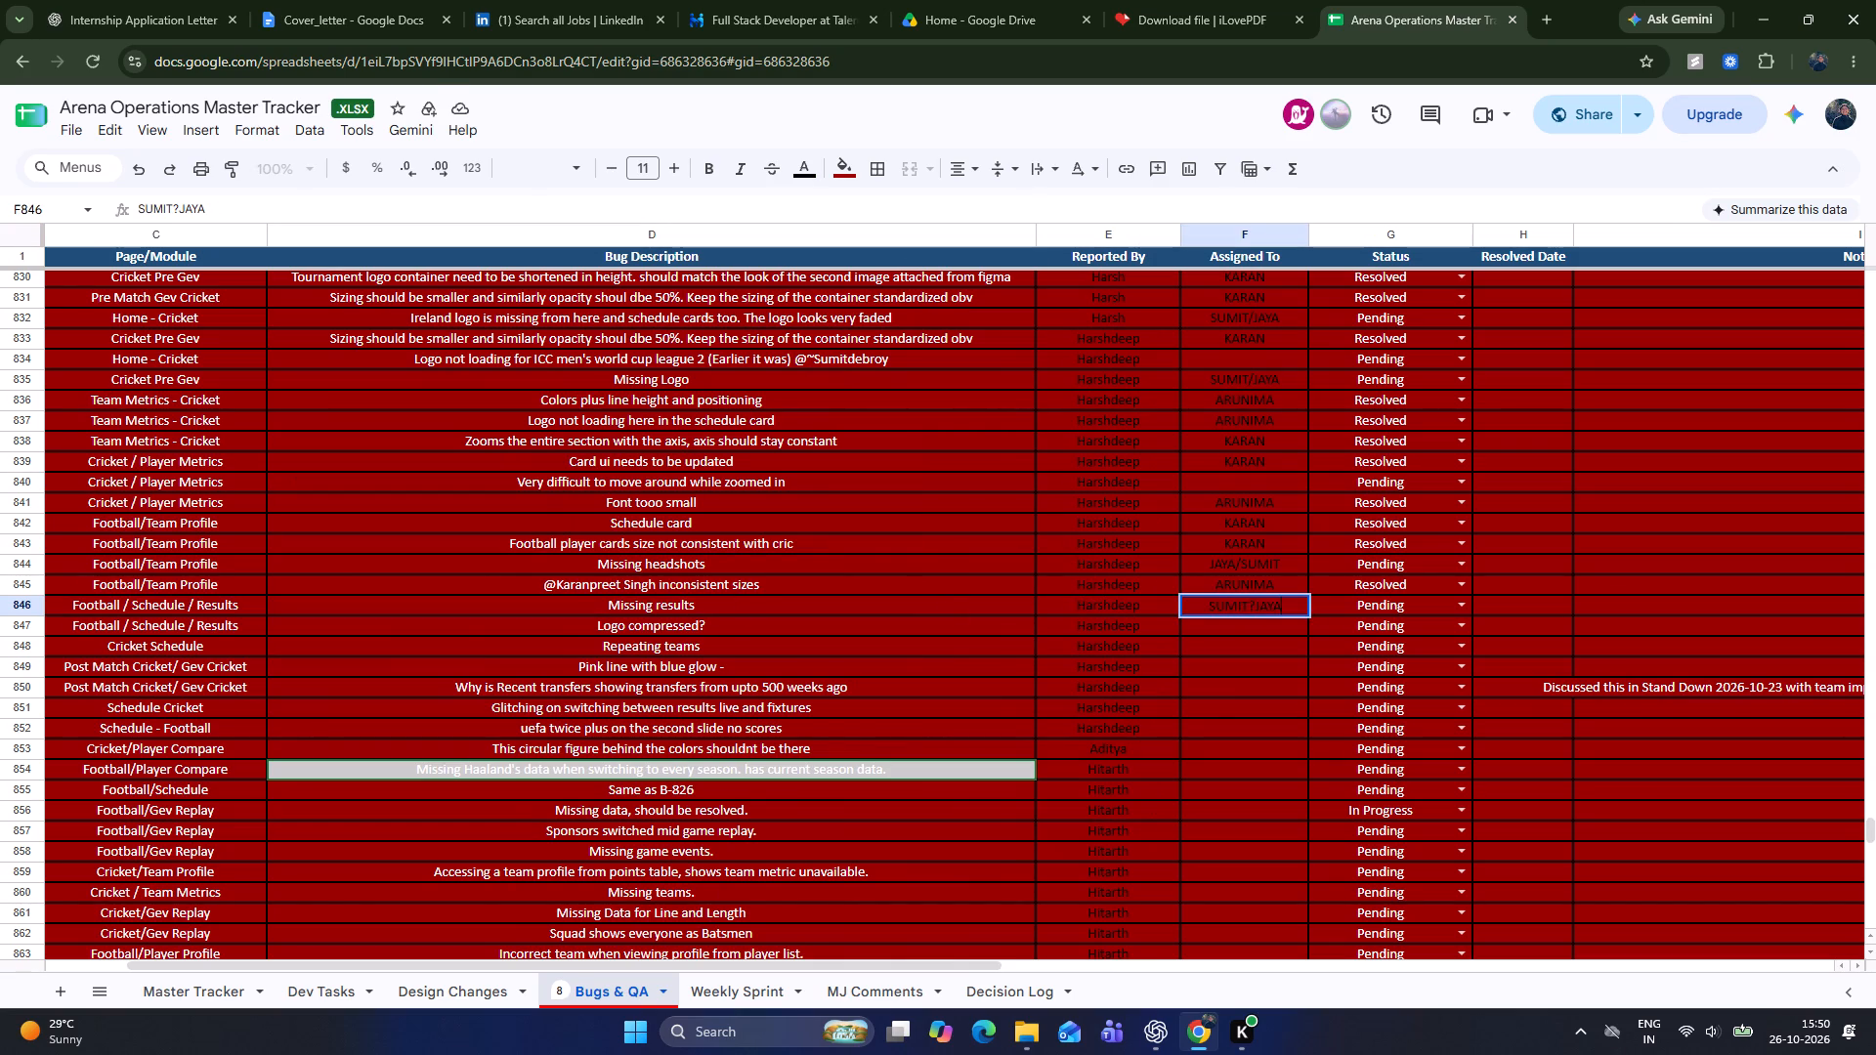
pyautogui.press('Left')
pyautogui.press('Left')
pyautogui.press('Left')
pyautogui.press('Left')
pyautogui.press('BackSpace')
pyautogui.press('/')
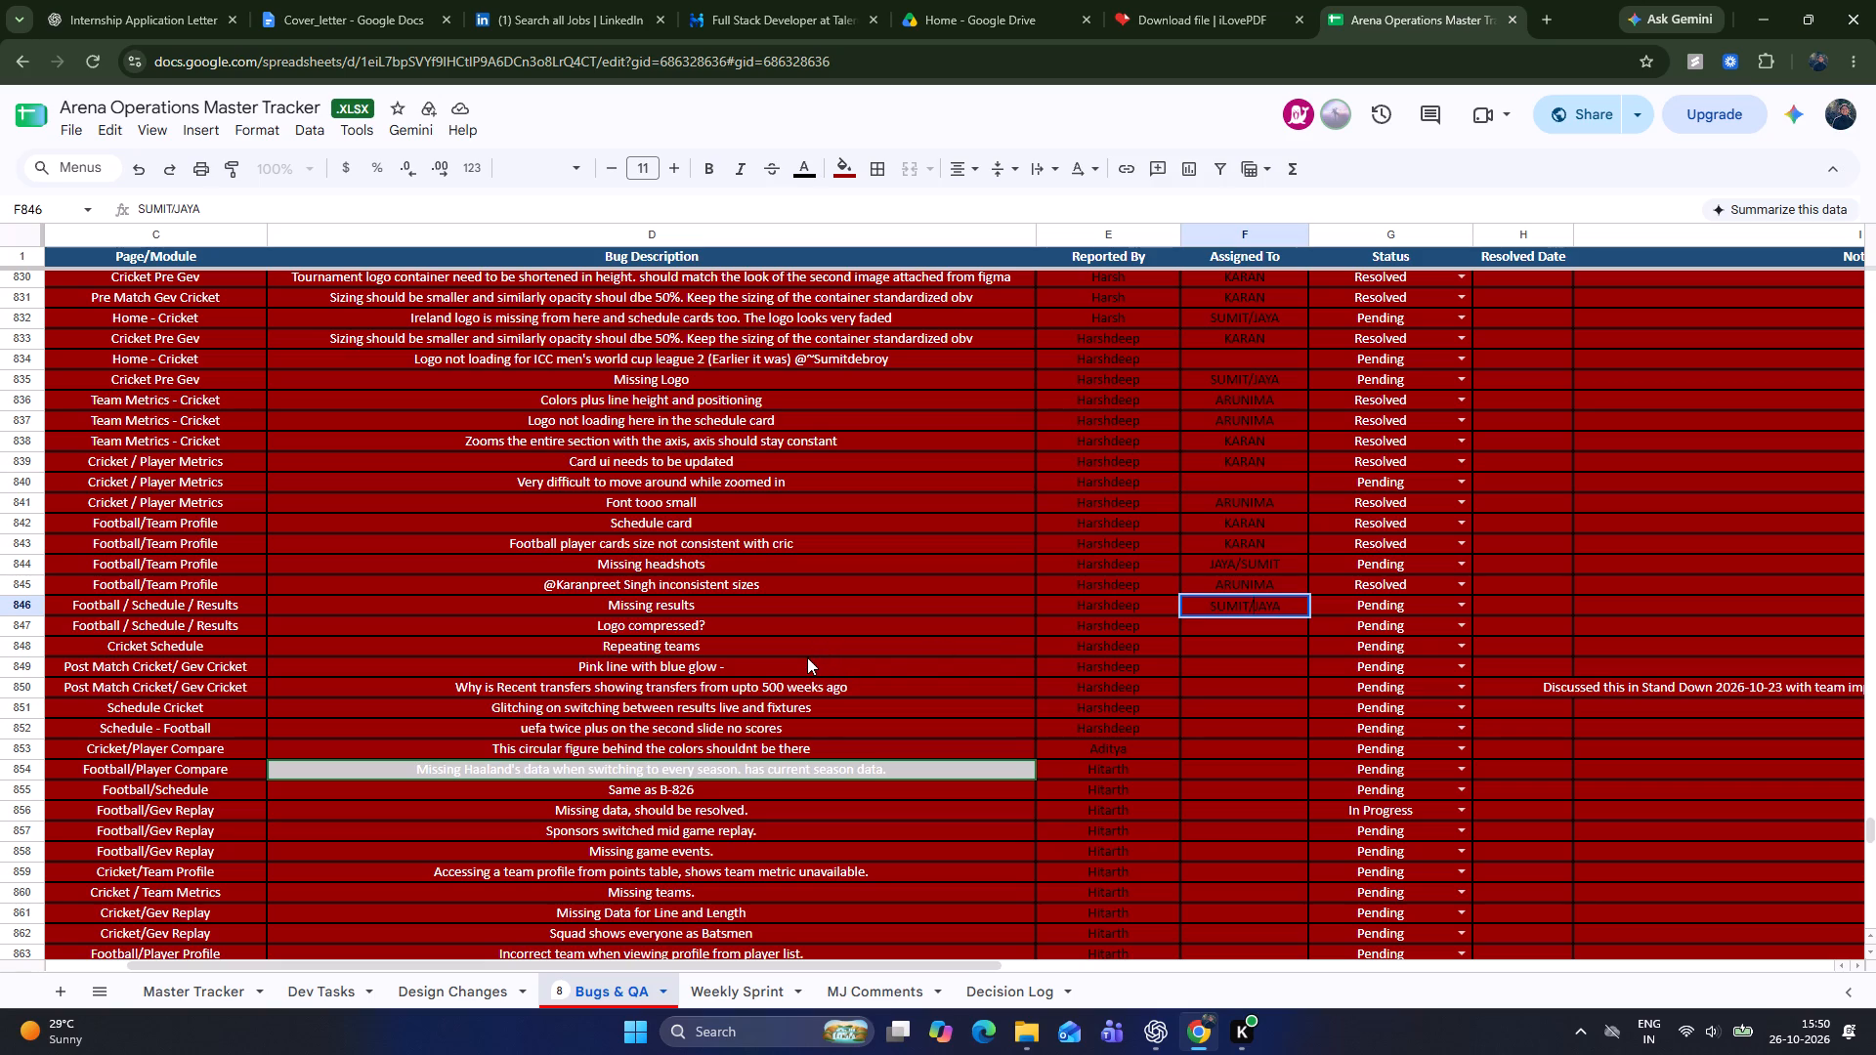
pyautogui.click(747, 649)
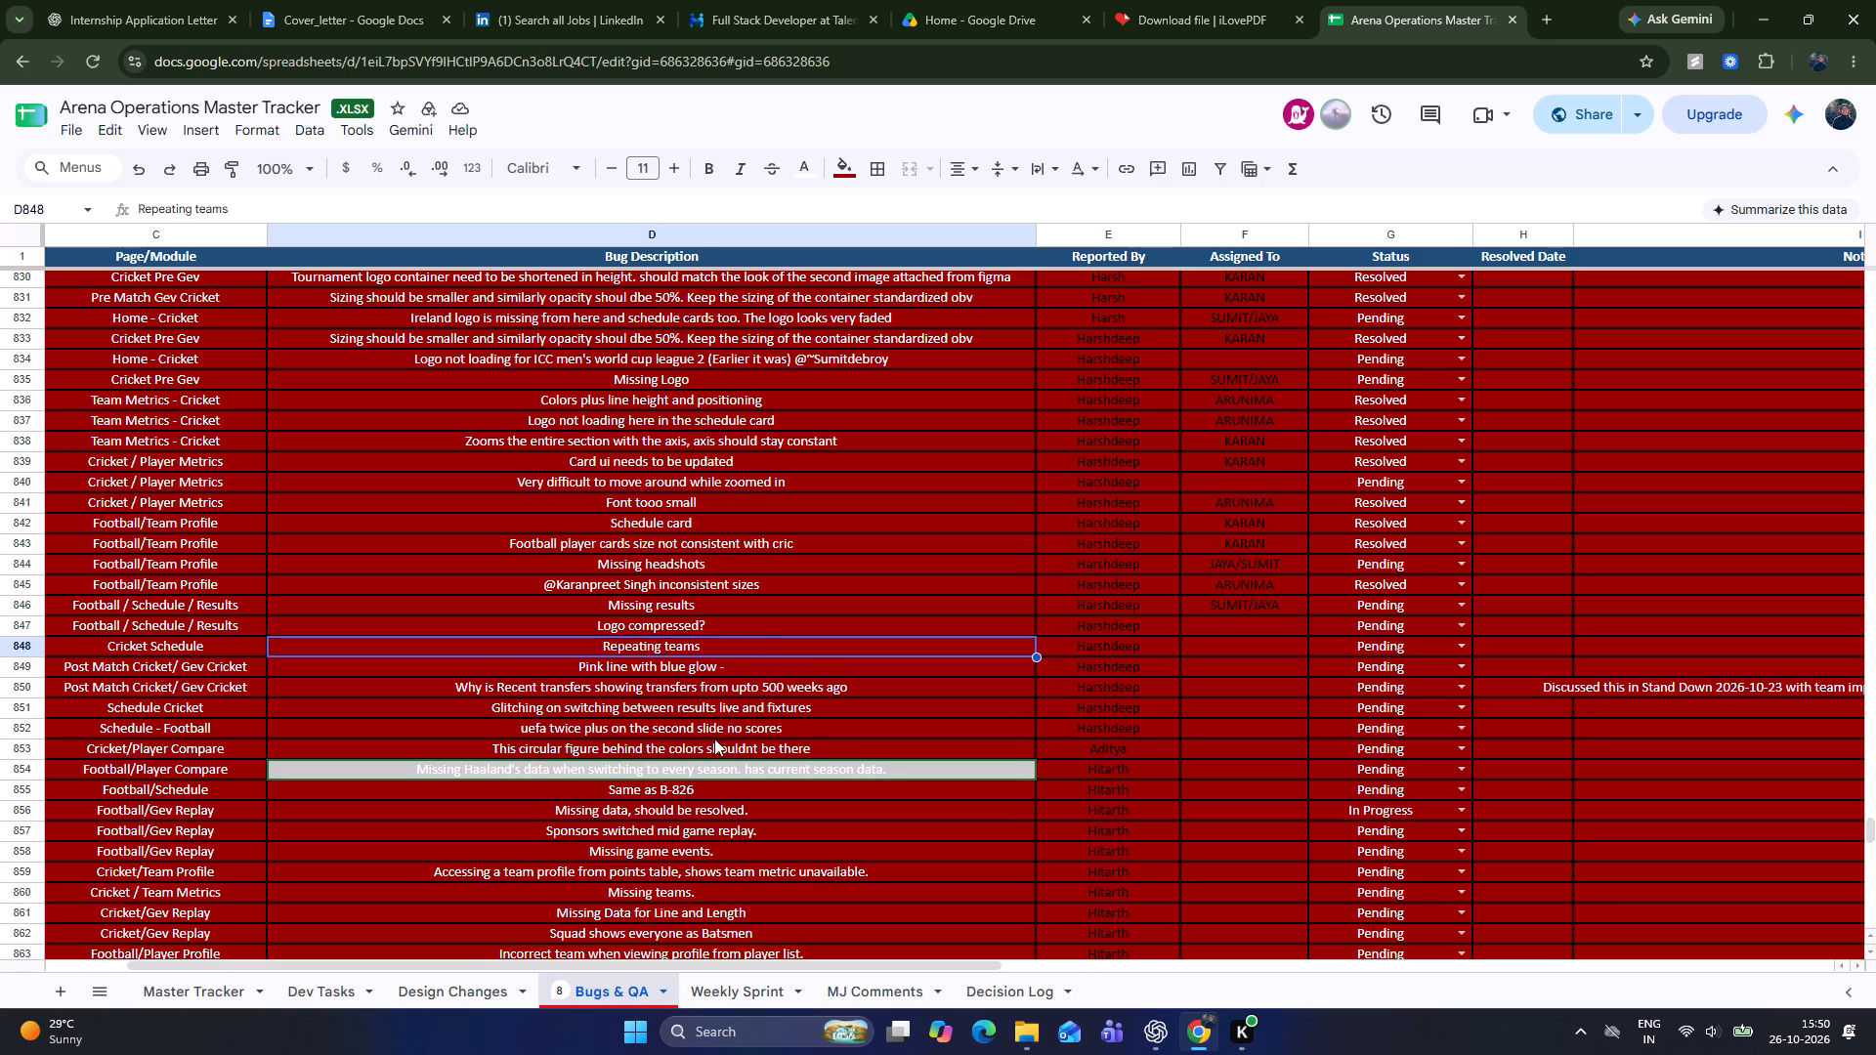
# Assign the row 853 bug about the circular figure behind the colors to ARUNIMA and set its status to Resolved.
pyautogui.click(721, 703)
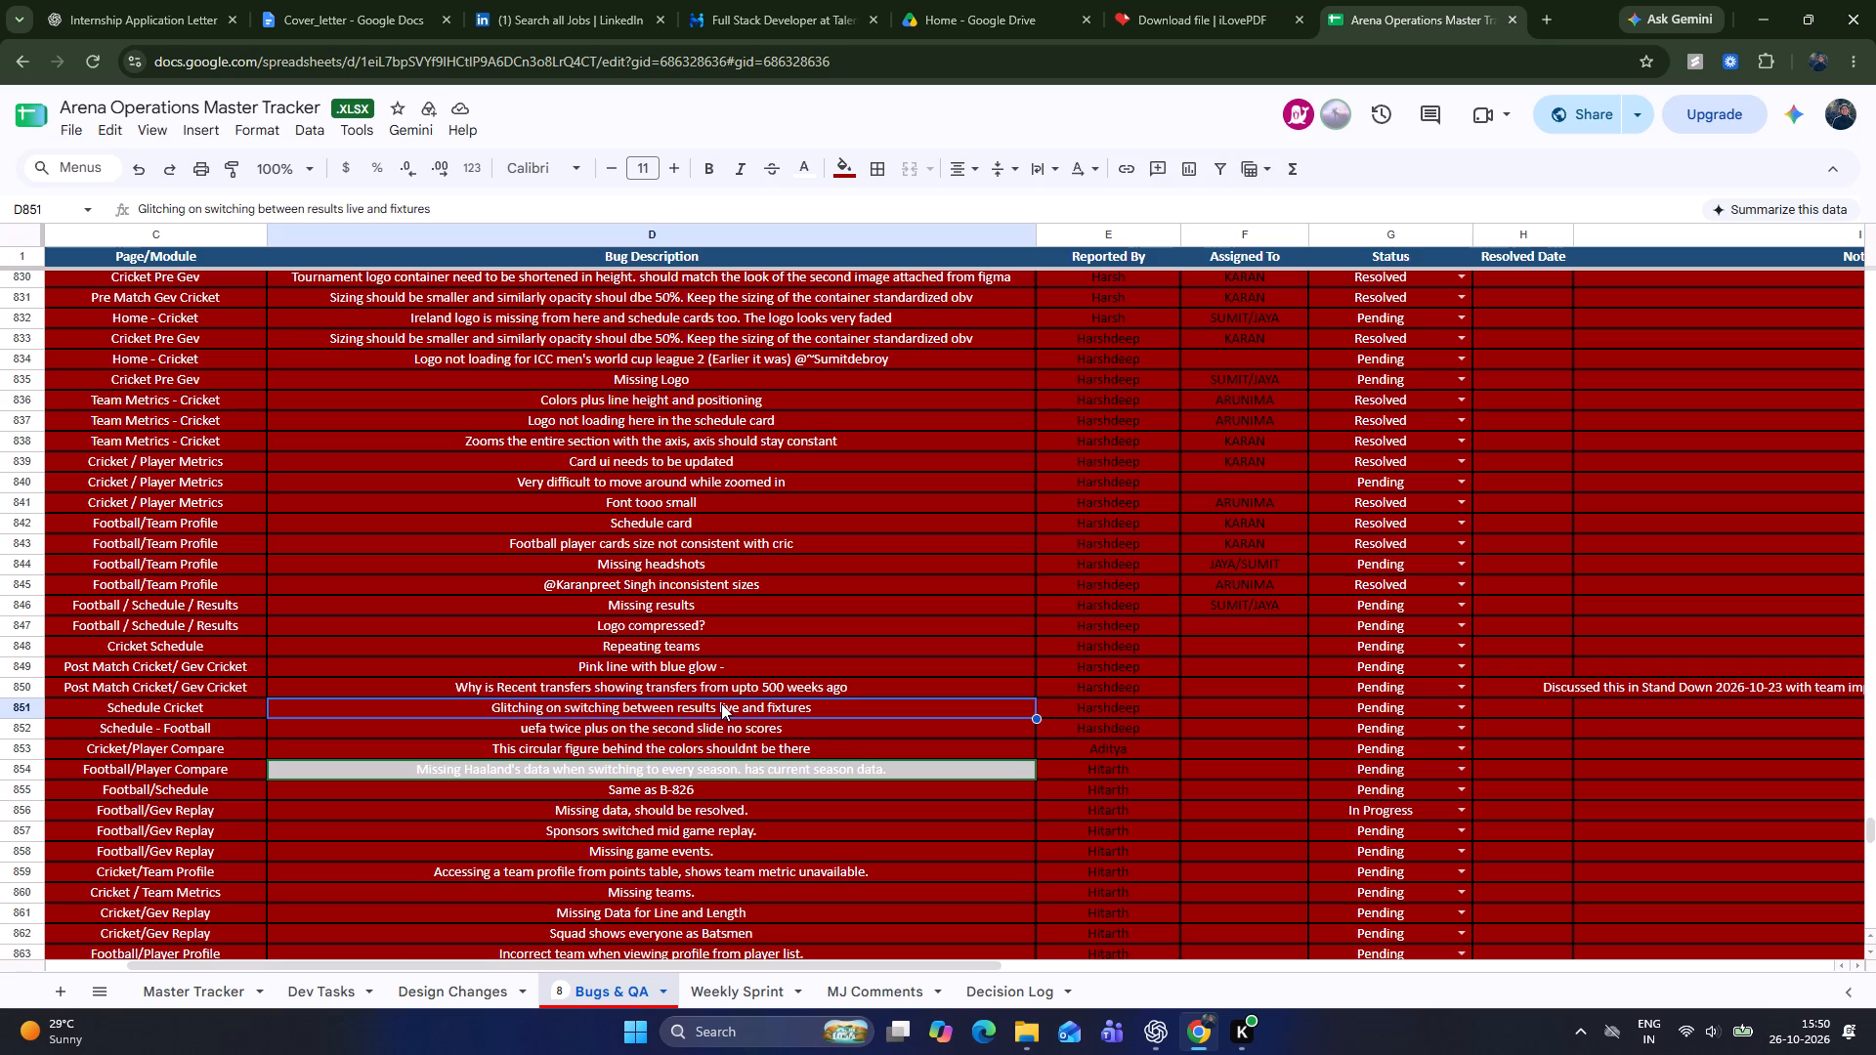
pyautogui.click(711, 751)
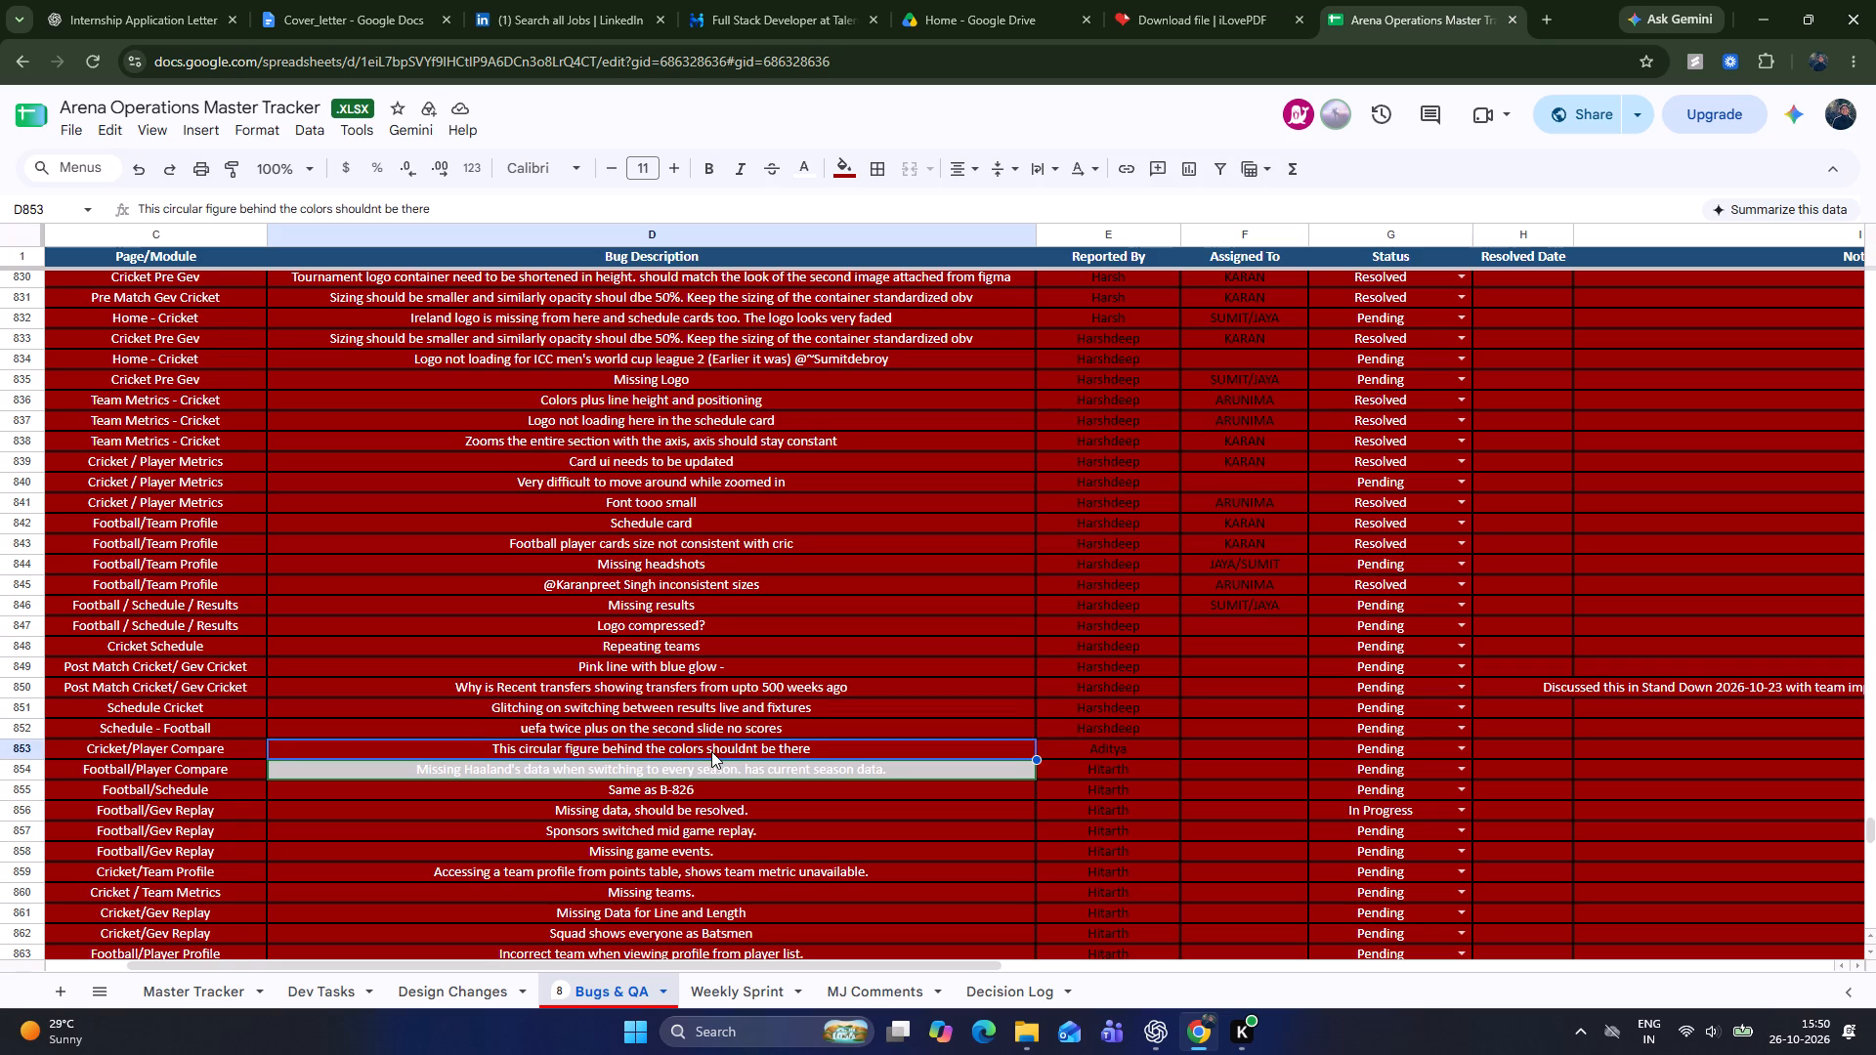
pyautogui.hscroll(-1, 711, 751)
pyautogui.click(1129, 747)
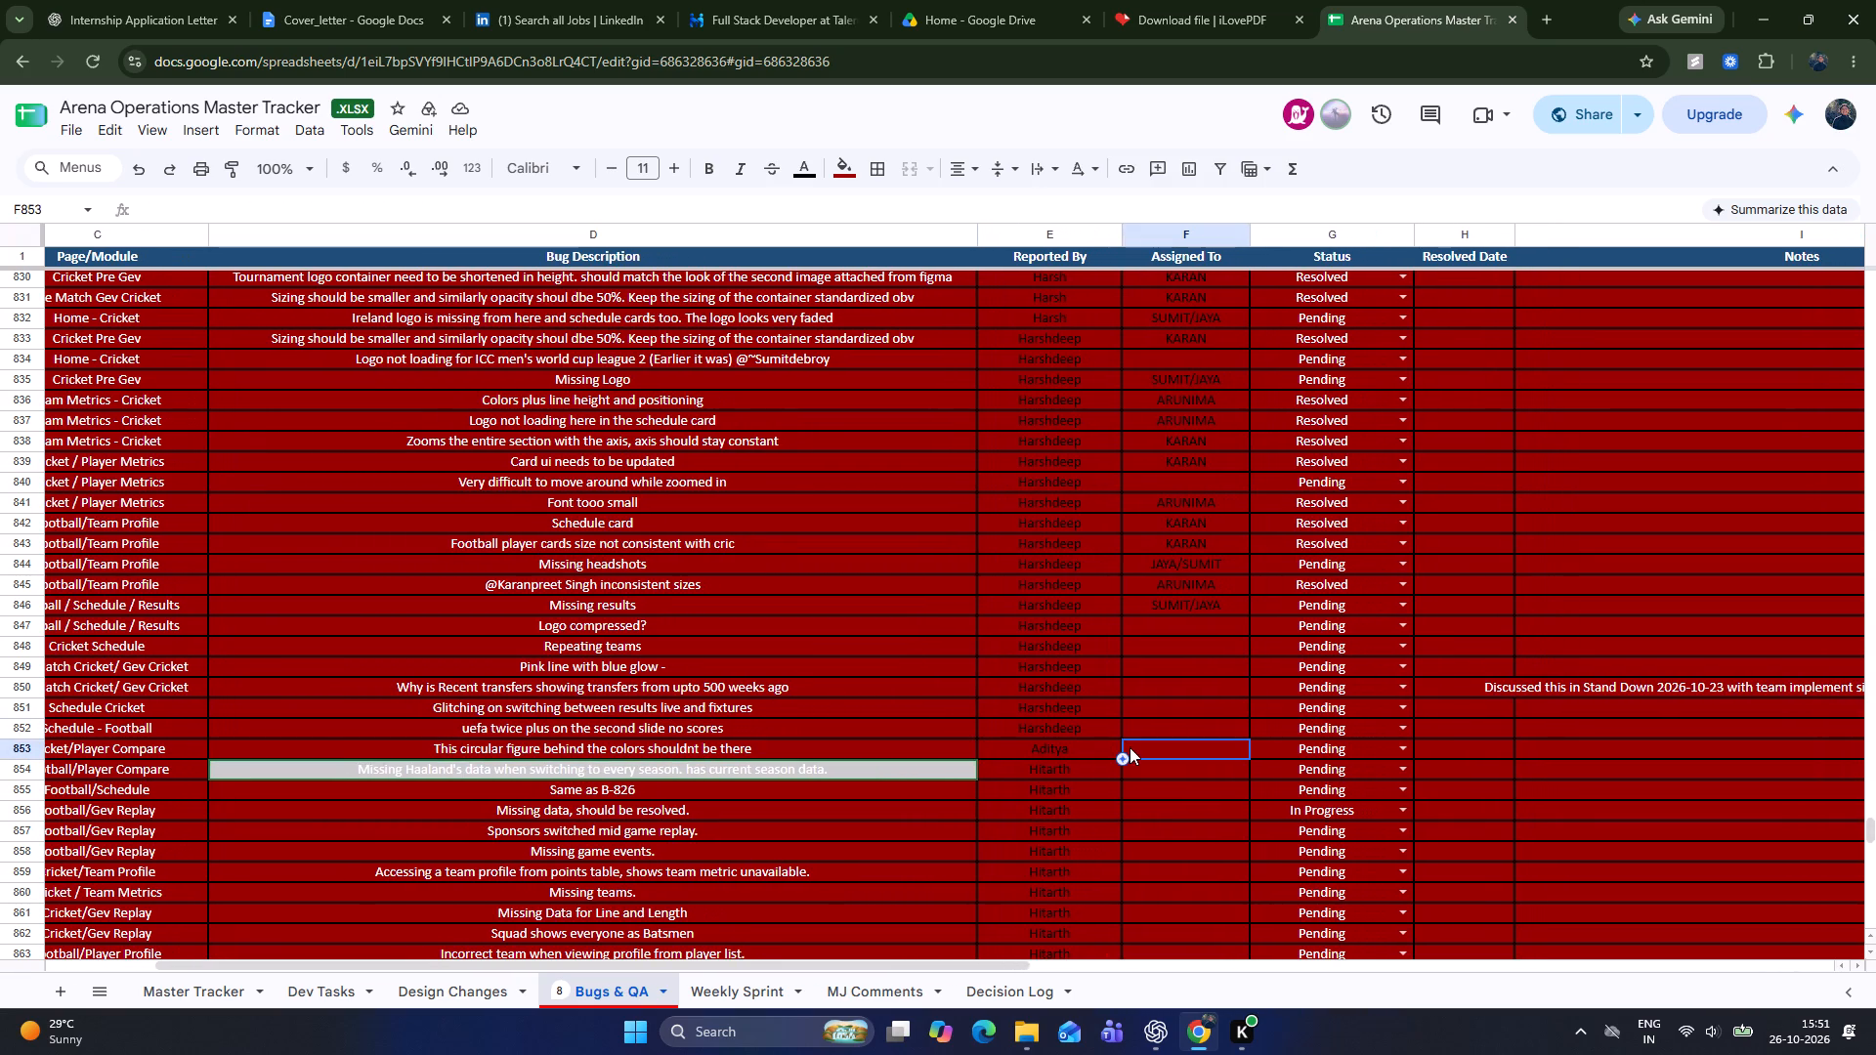
pyautogui.write('ARUNIMA')
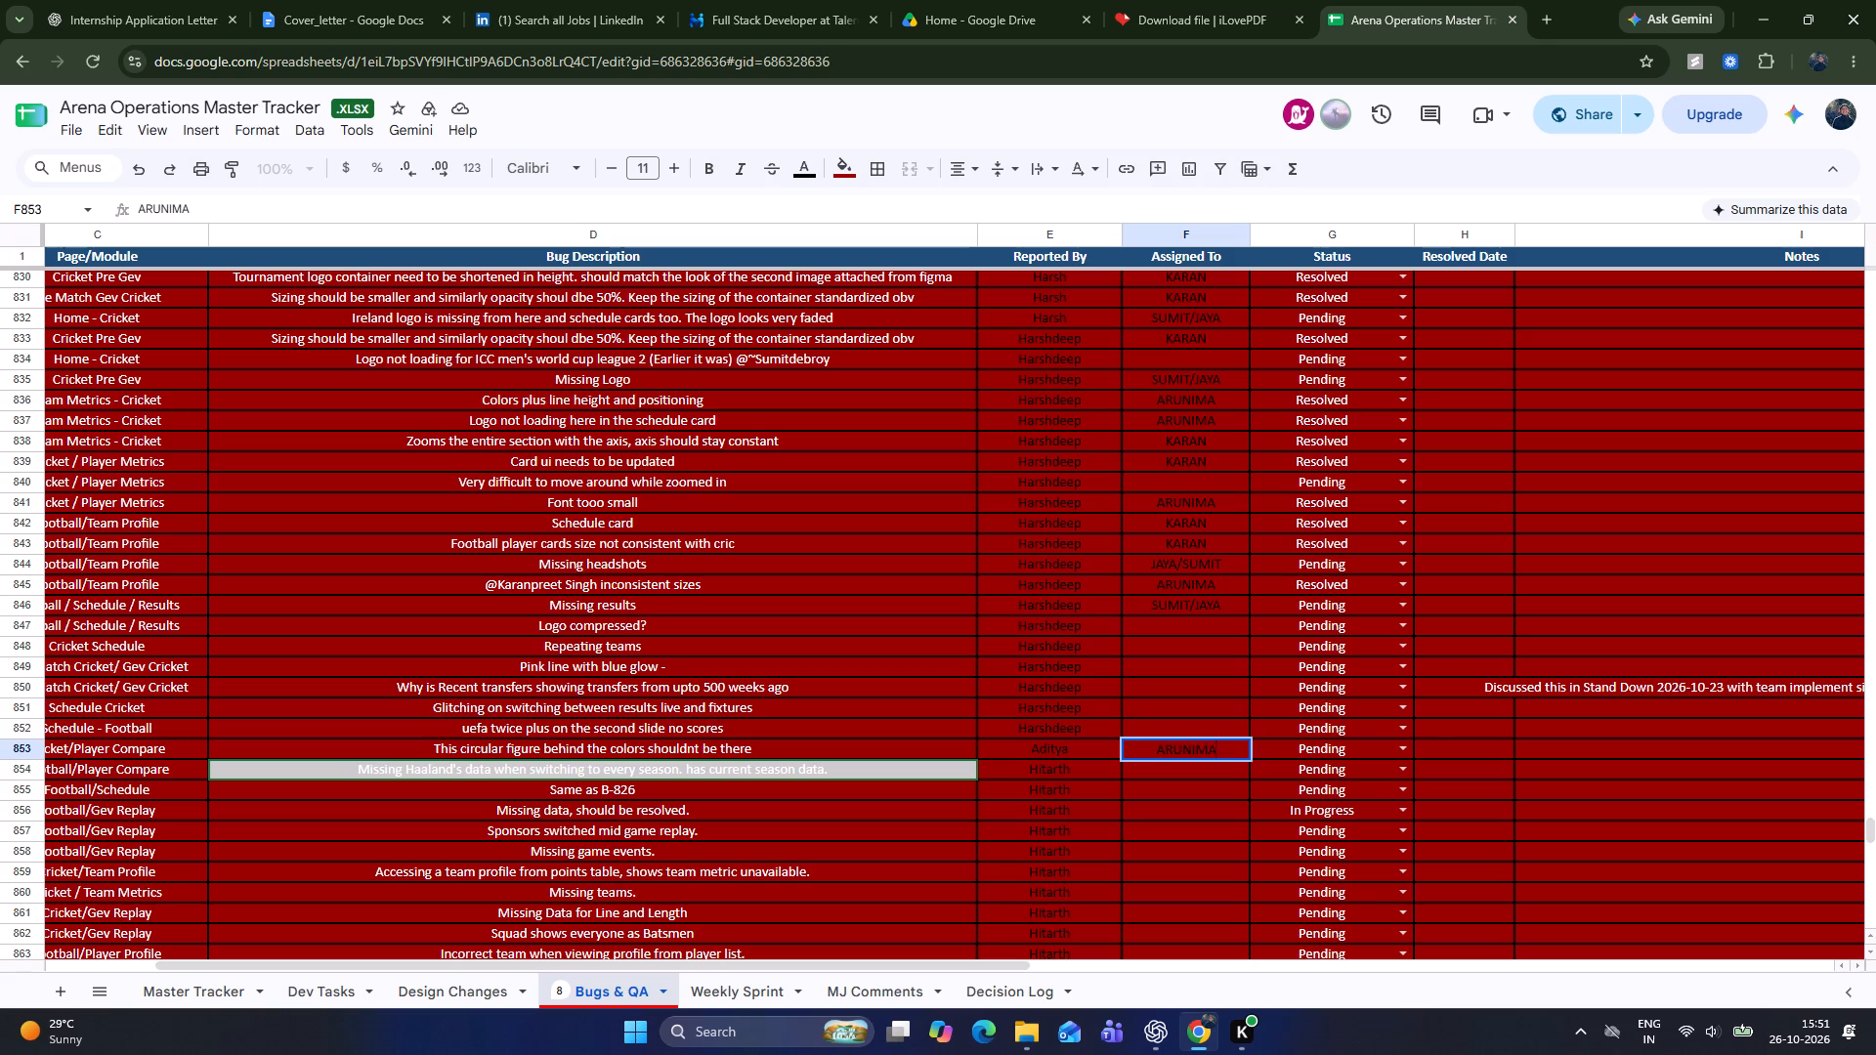
pyautogui.click(1405, 748)
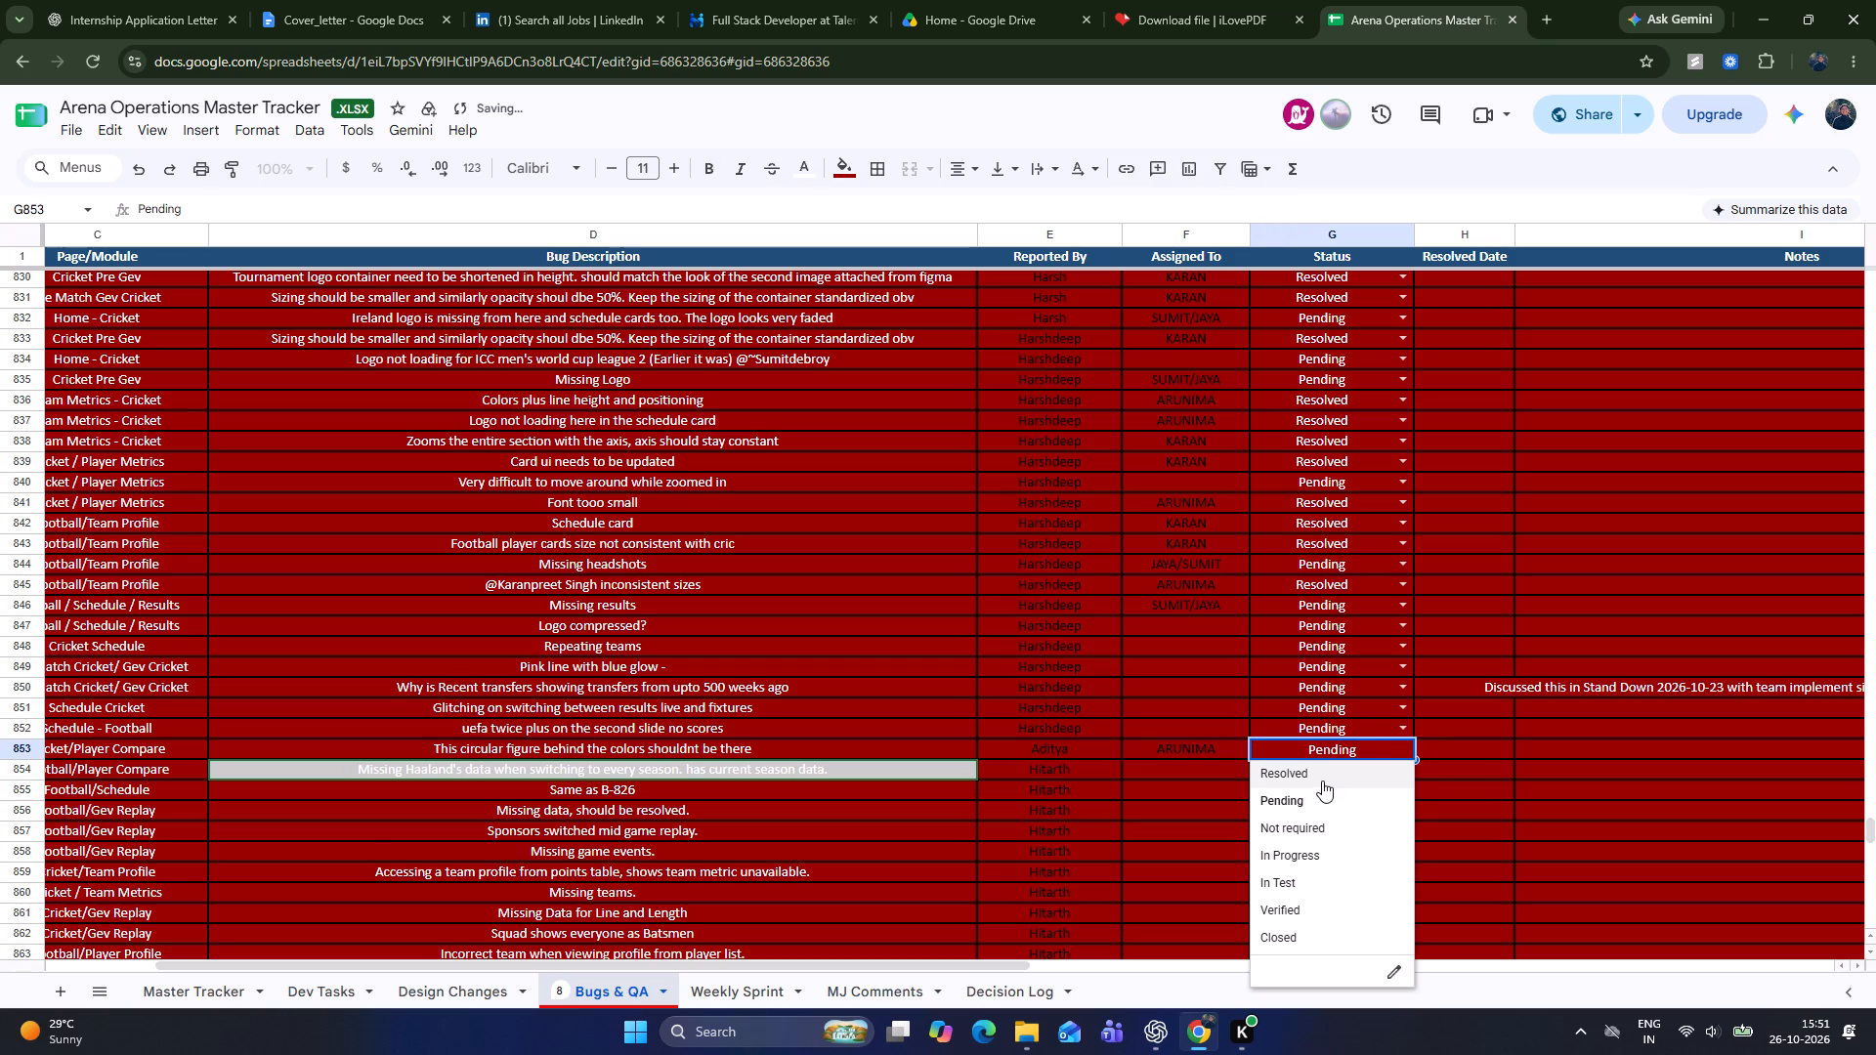
pyautogui.click(1322, 777)
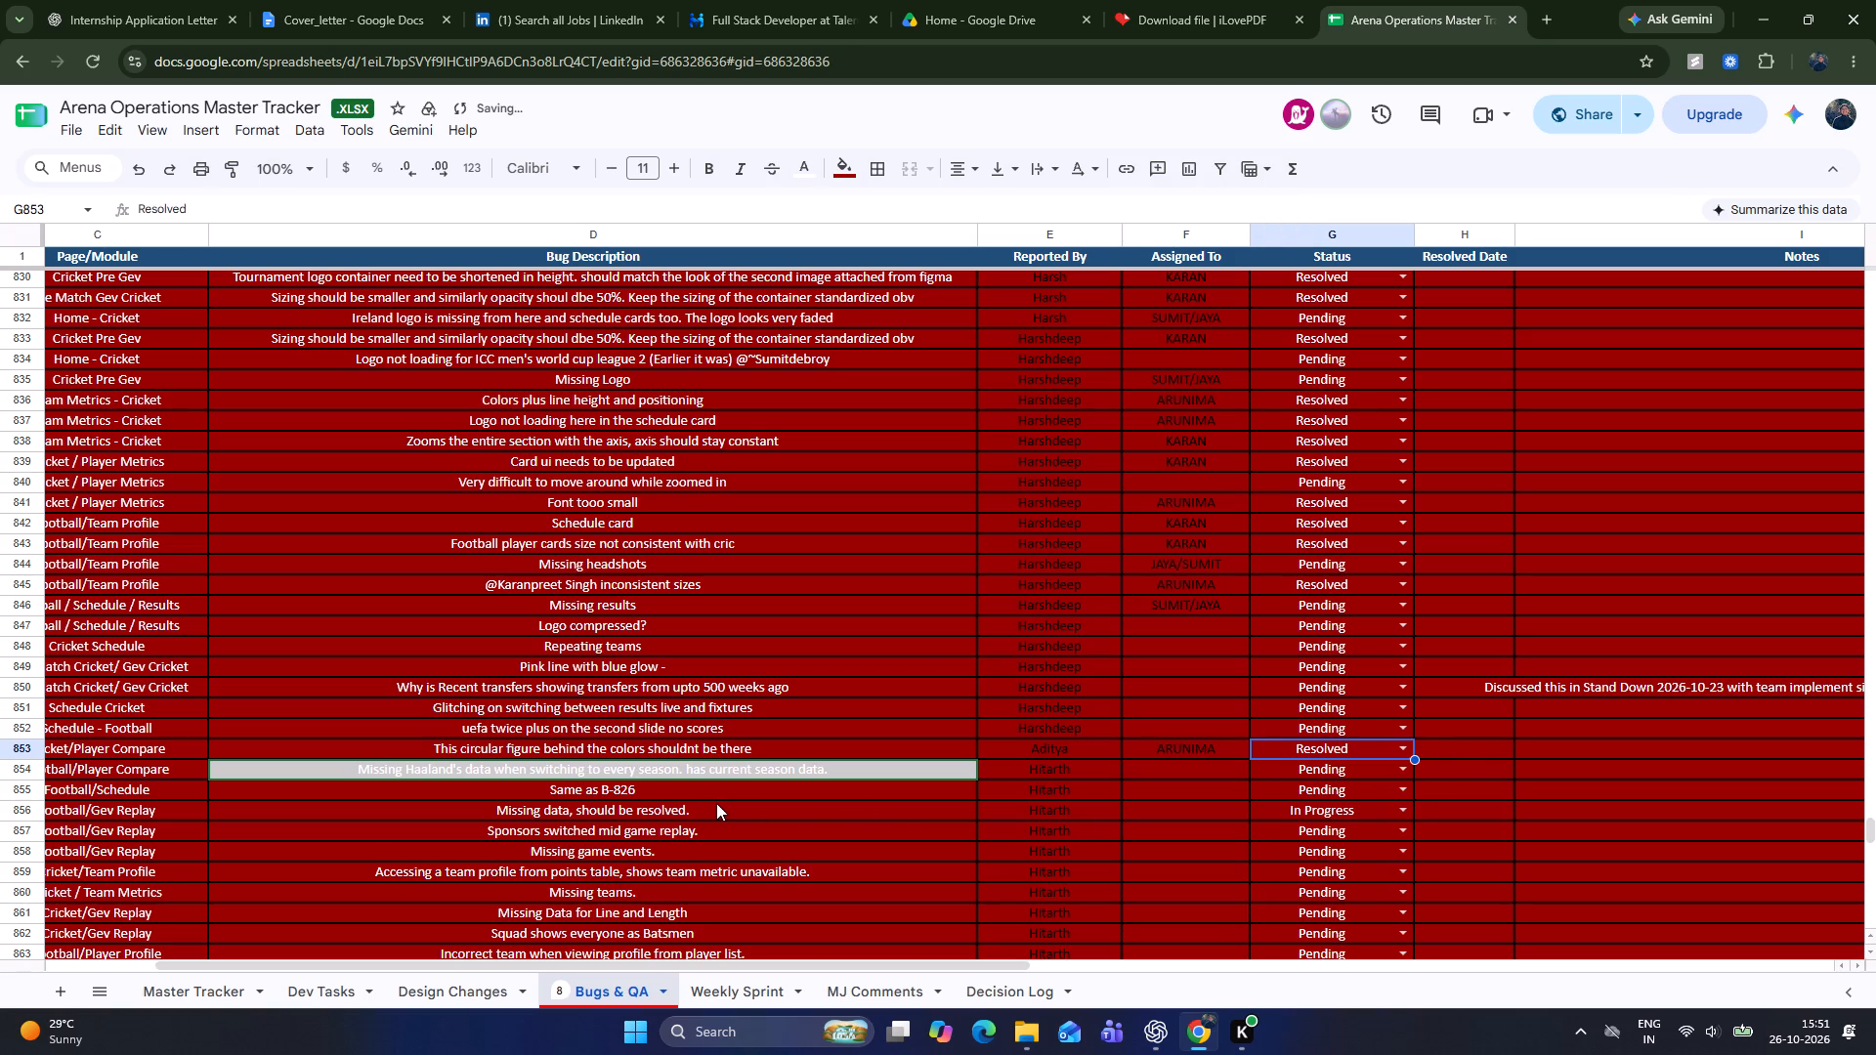
# Assign the "Very difficult to move around while zoomed in" bug in row 840 to KARAN and set its status to Resolved.
pyautogui.scroll(-3, 716, 803)
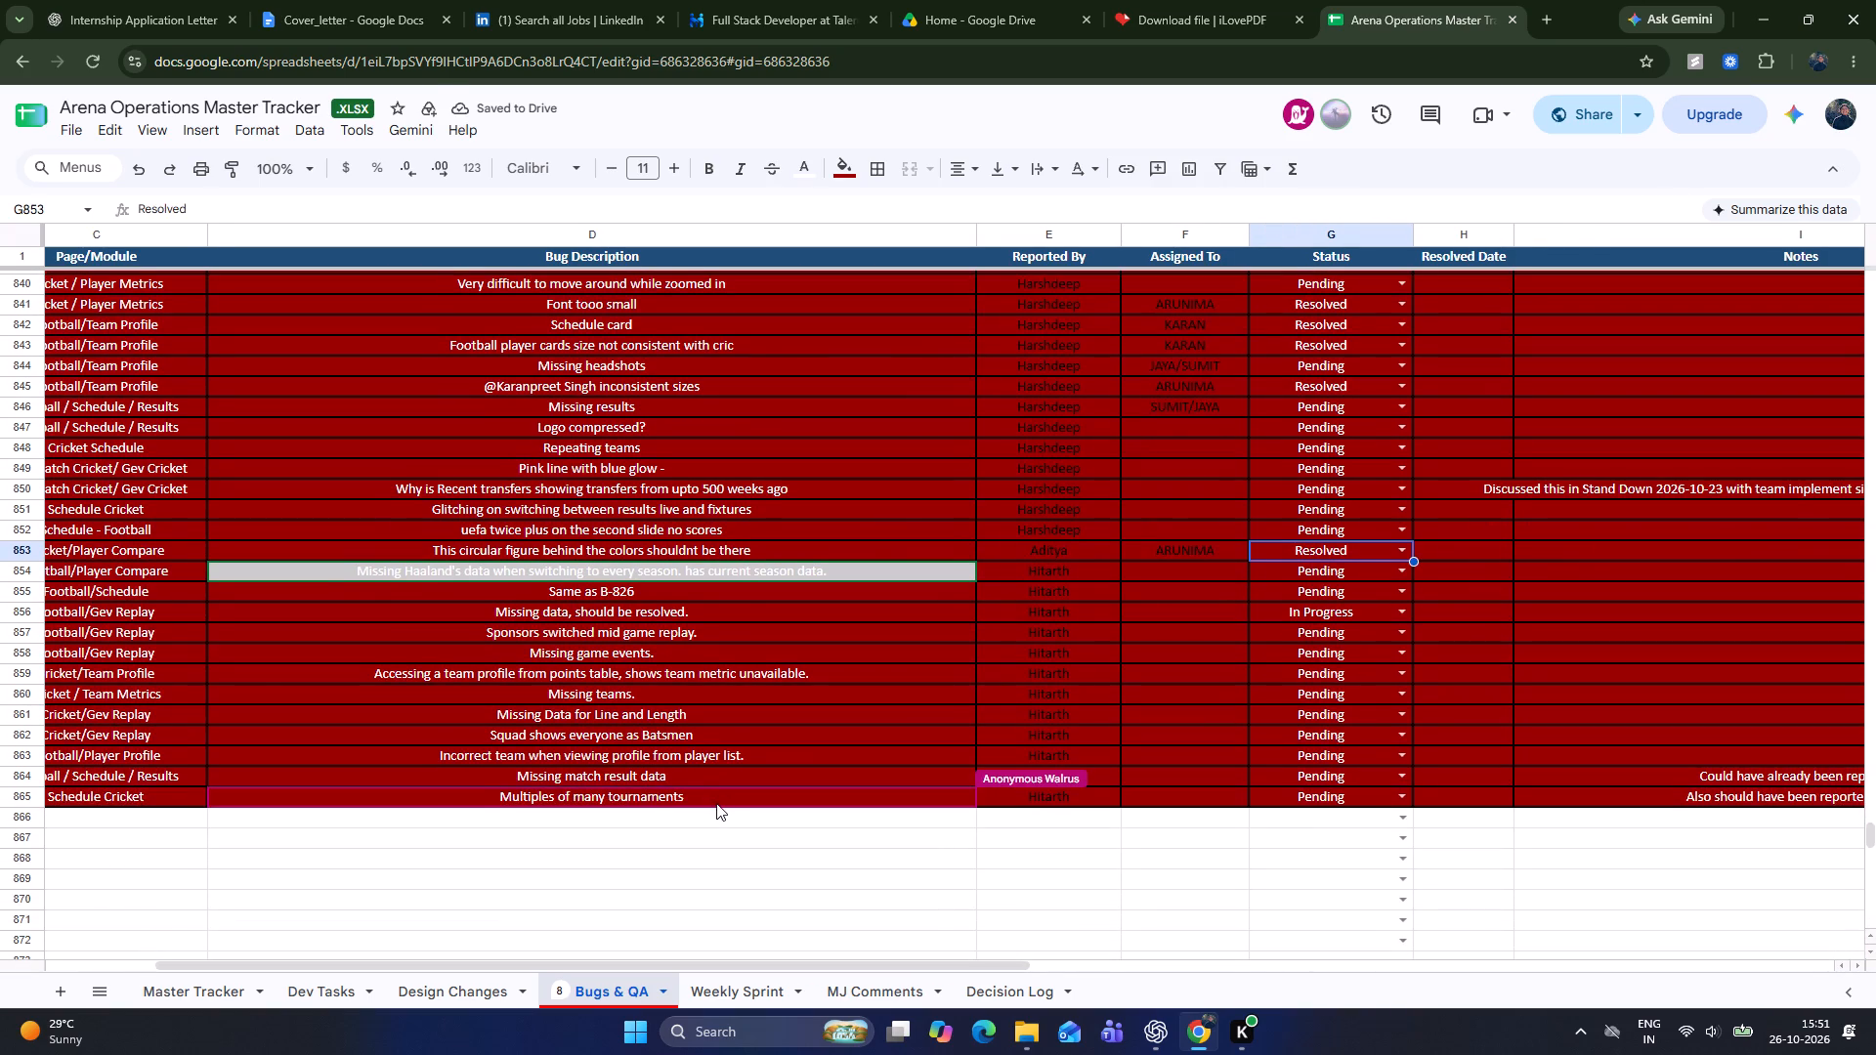
pyautogui.hscroll(-3, 716, 803)
pyautogui.scroll(1, 716, 803)
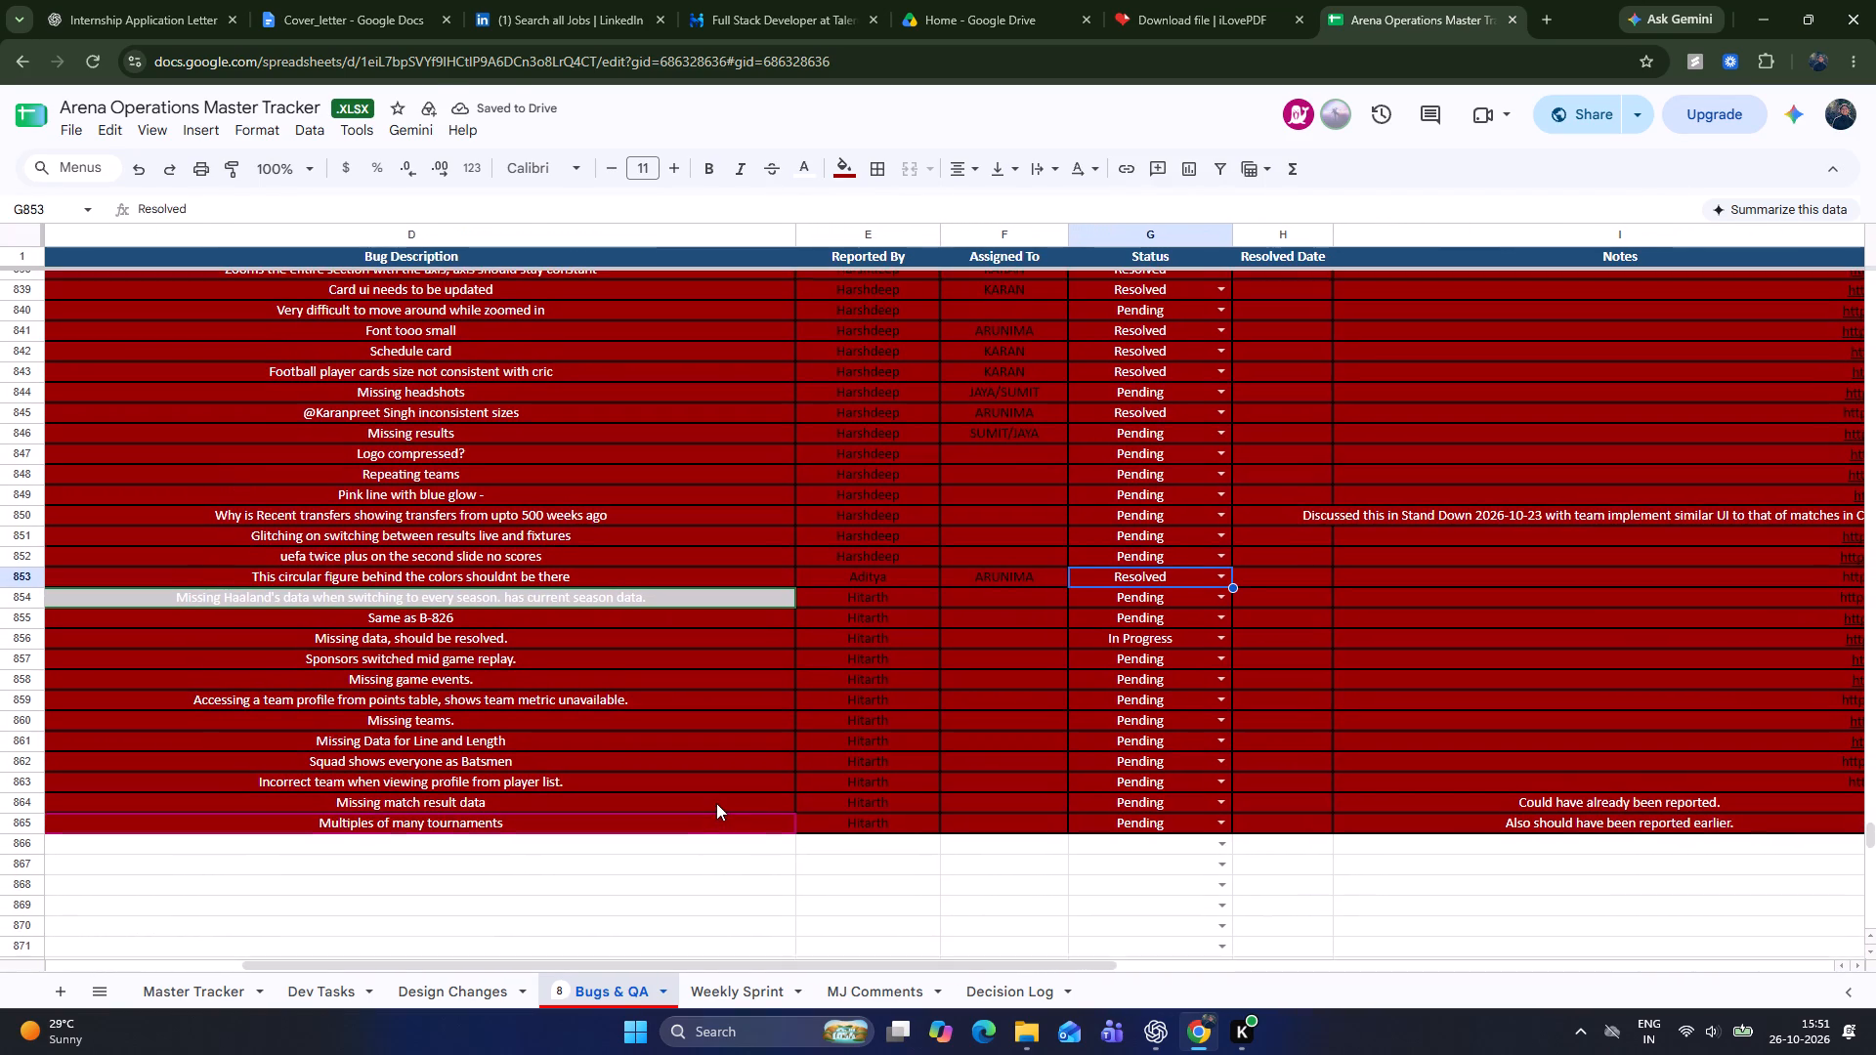
pyautogui.scroll(1, 716, 803)
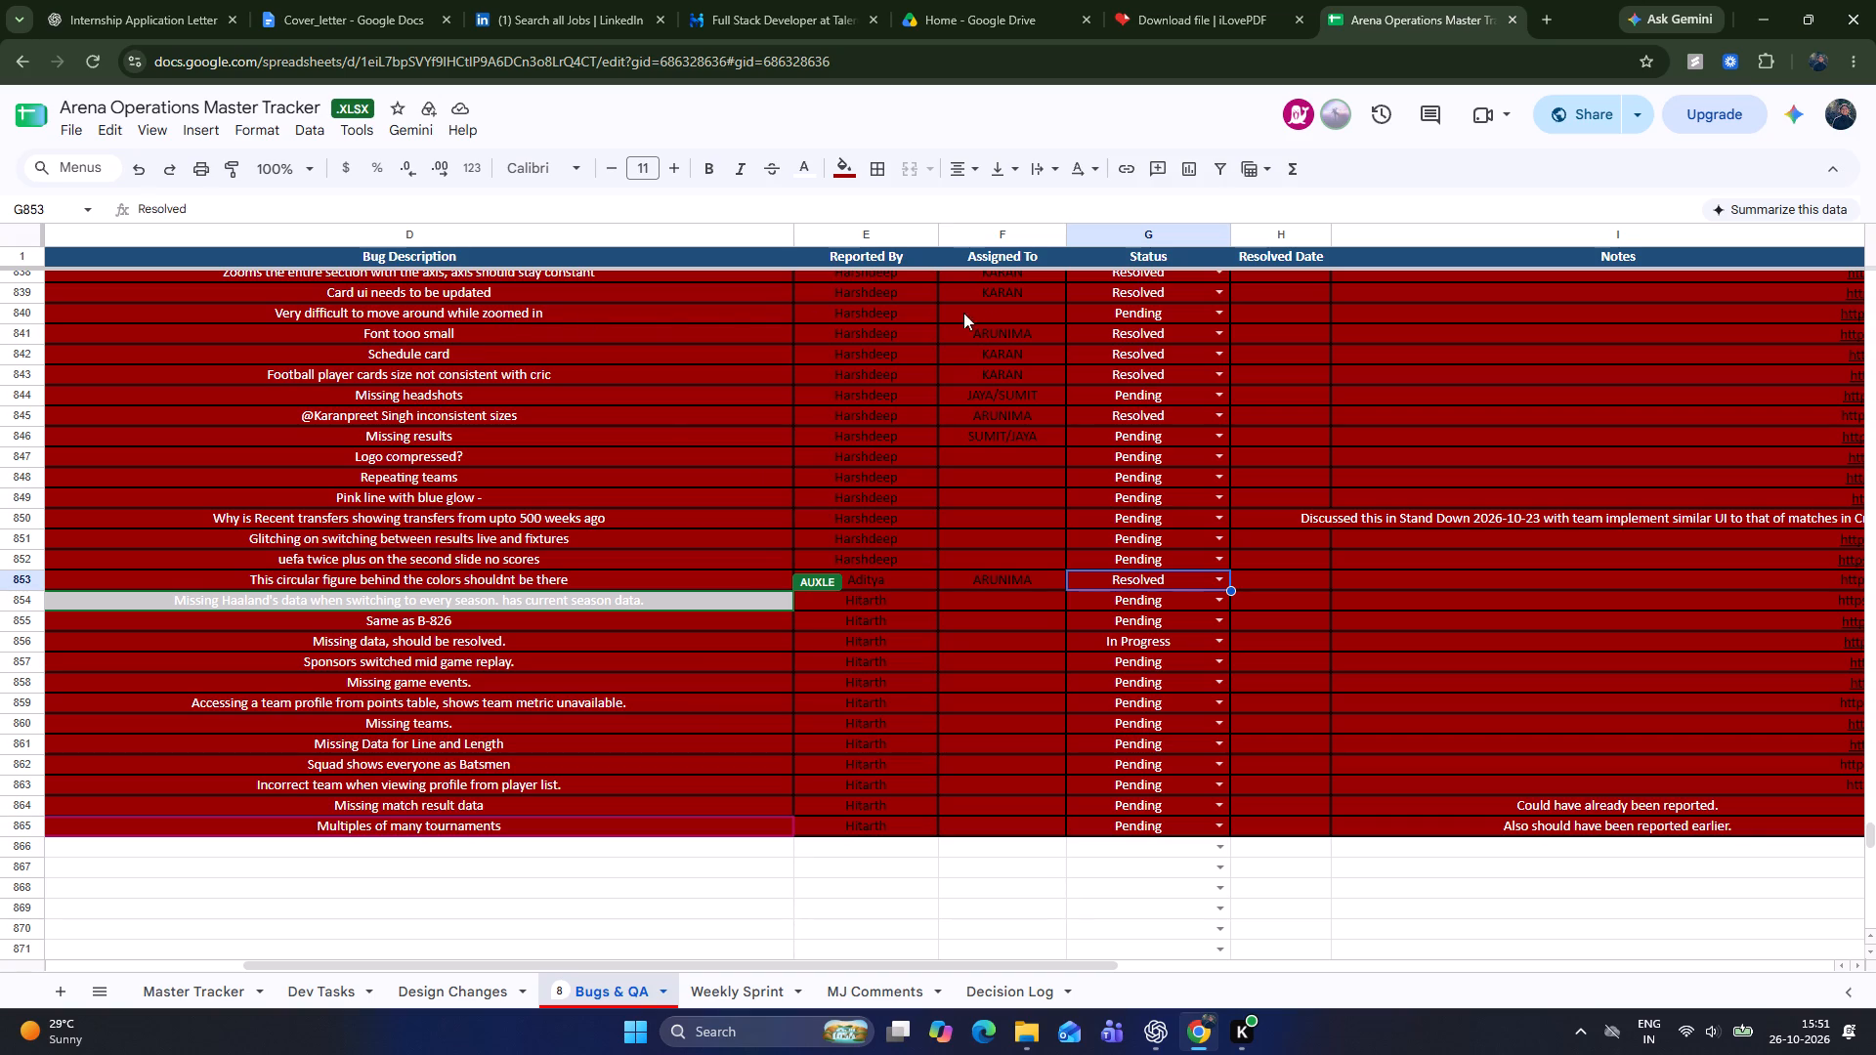
pyautogui.click(991, 315)
pyautogui.write('KARAN')
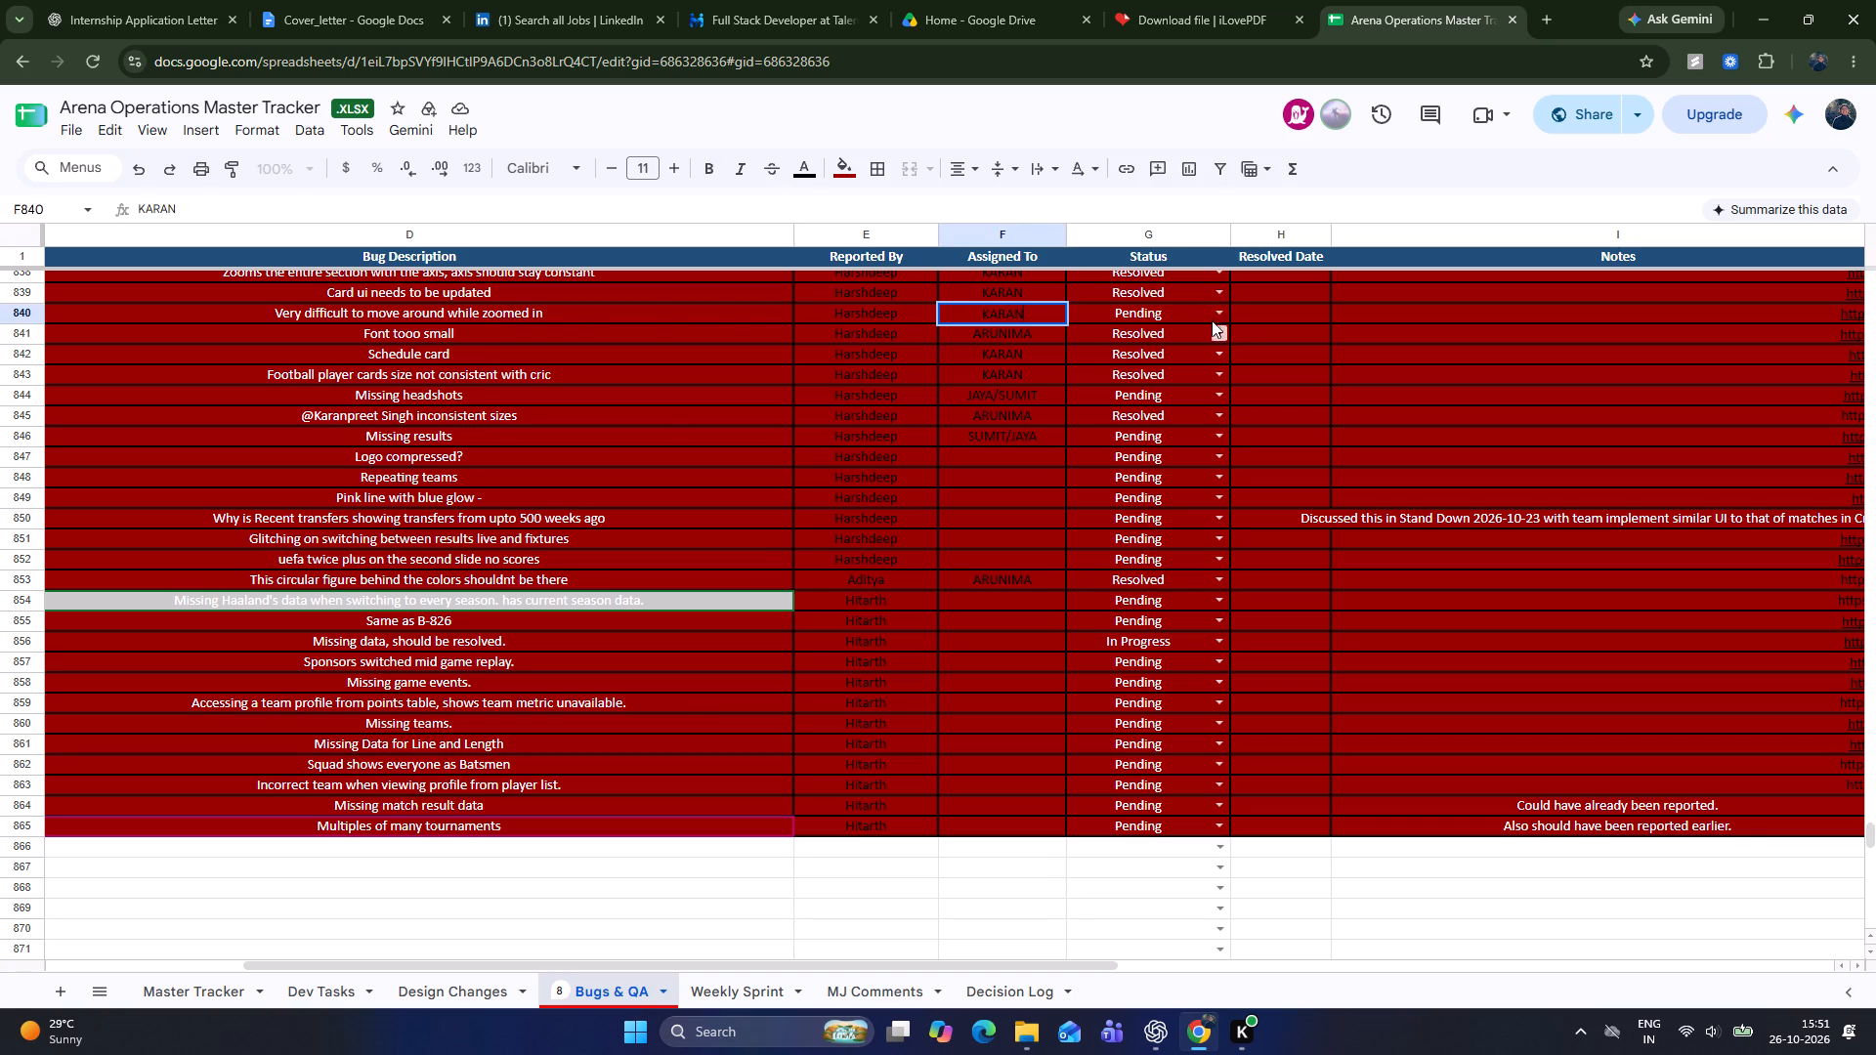
pyautogui.click(1212, 319)
pyautogui.click(1168, 343)
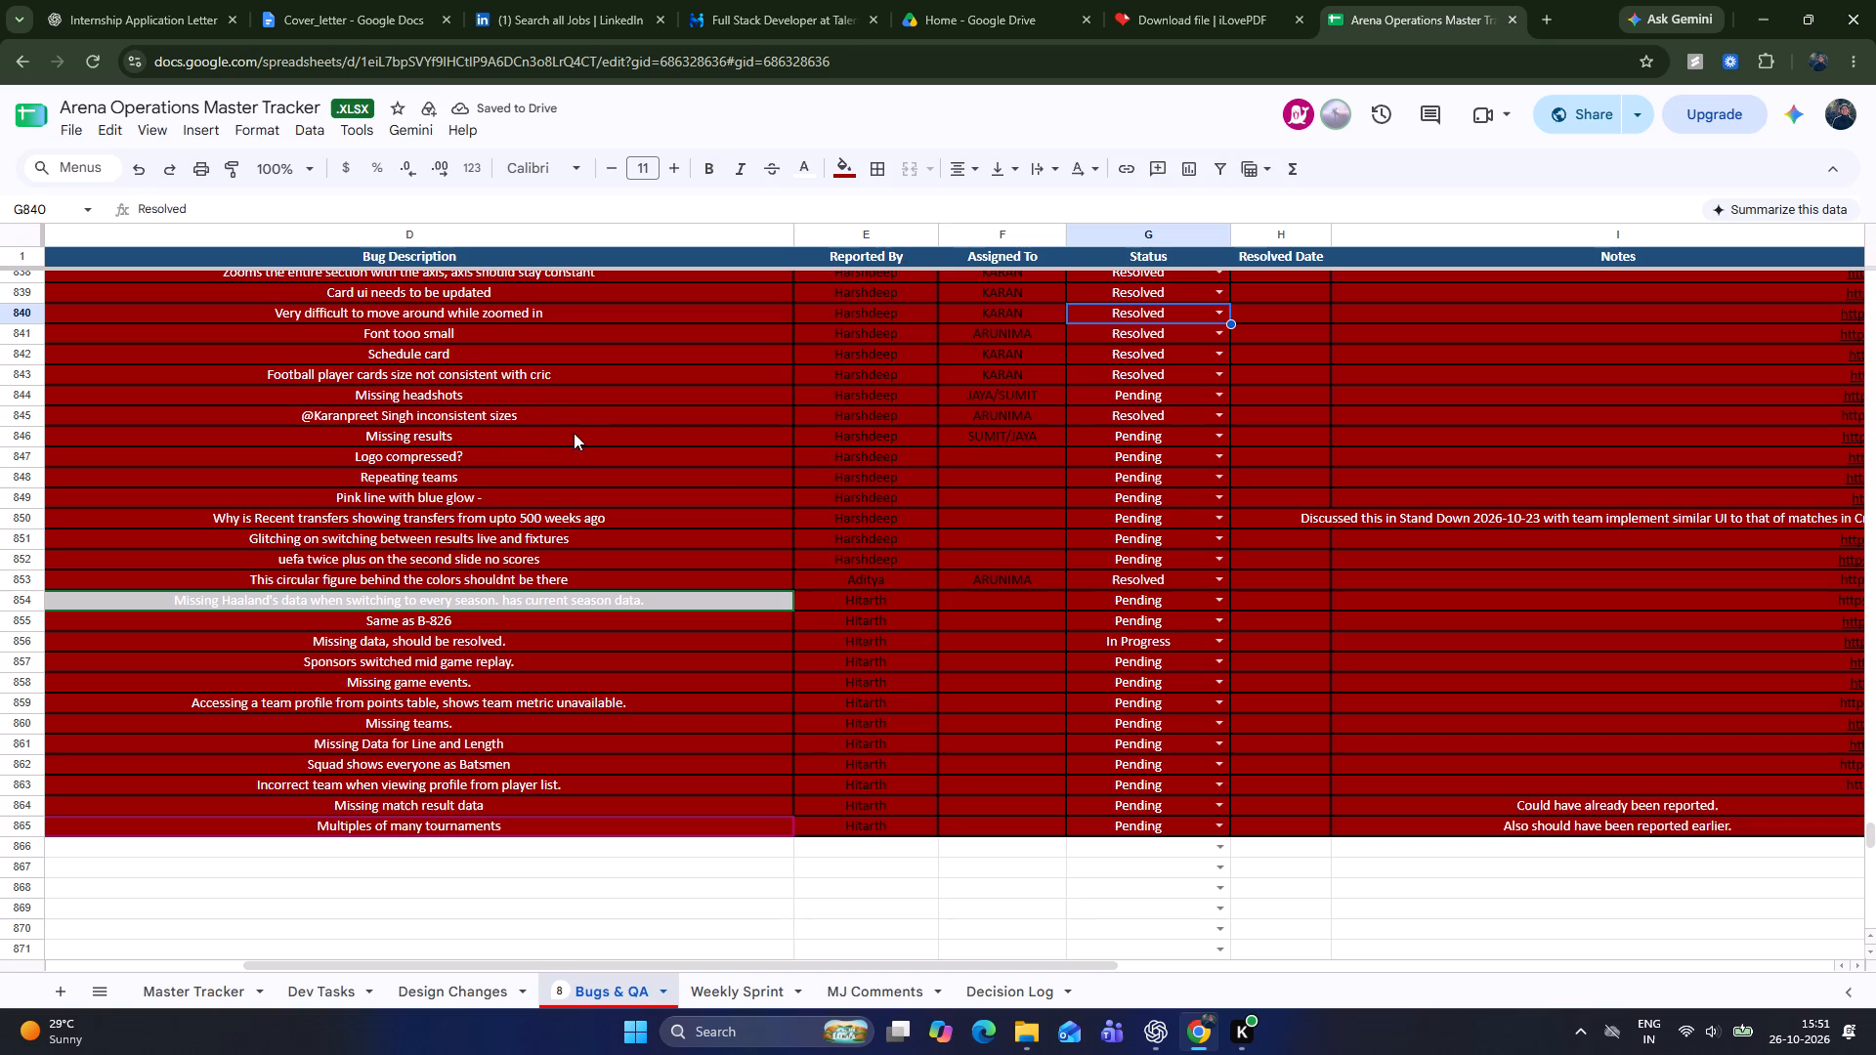
# Assign the "Logo compressed?" bug in row 847 to KARAN and set its status to Resolved.
pyautogui.click(955, 456)
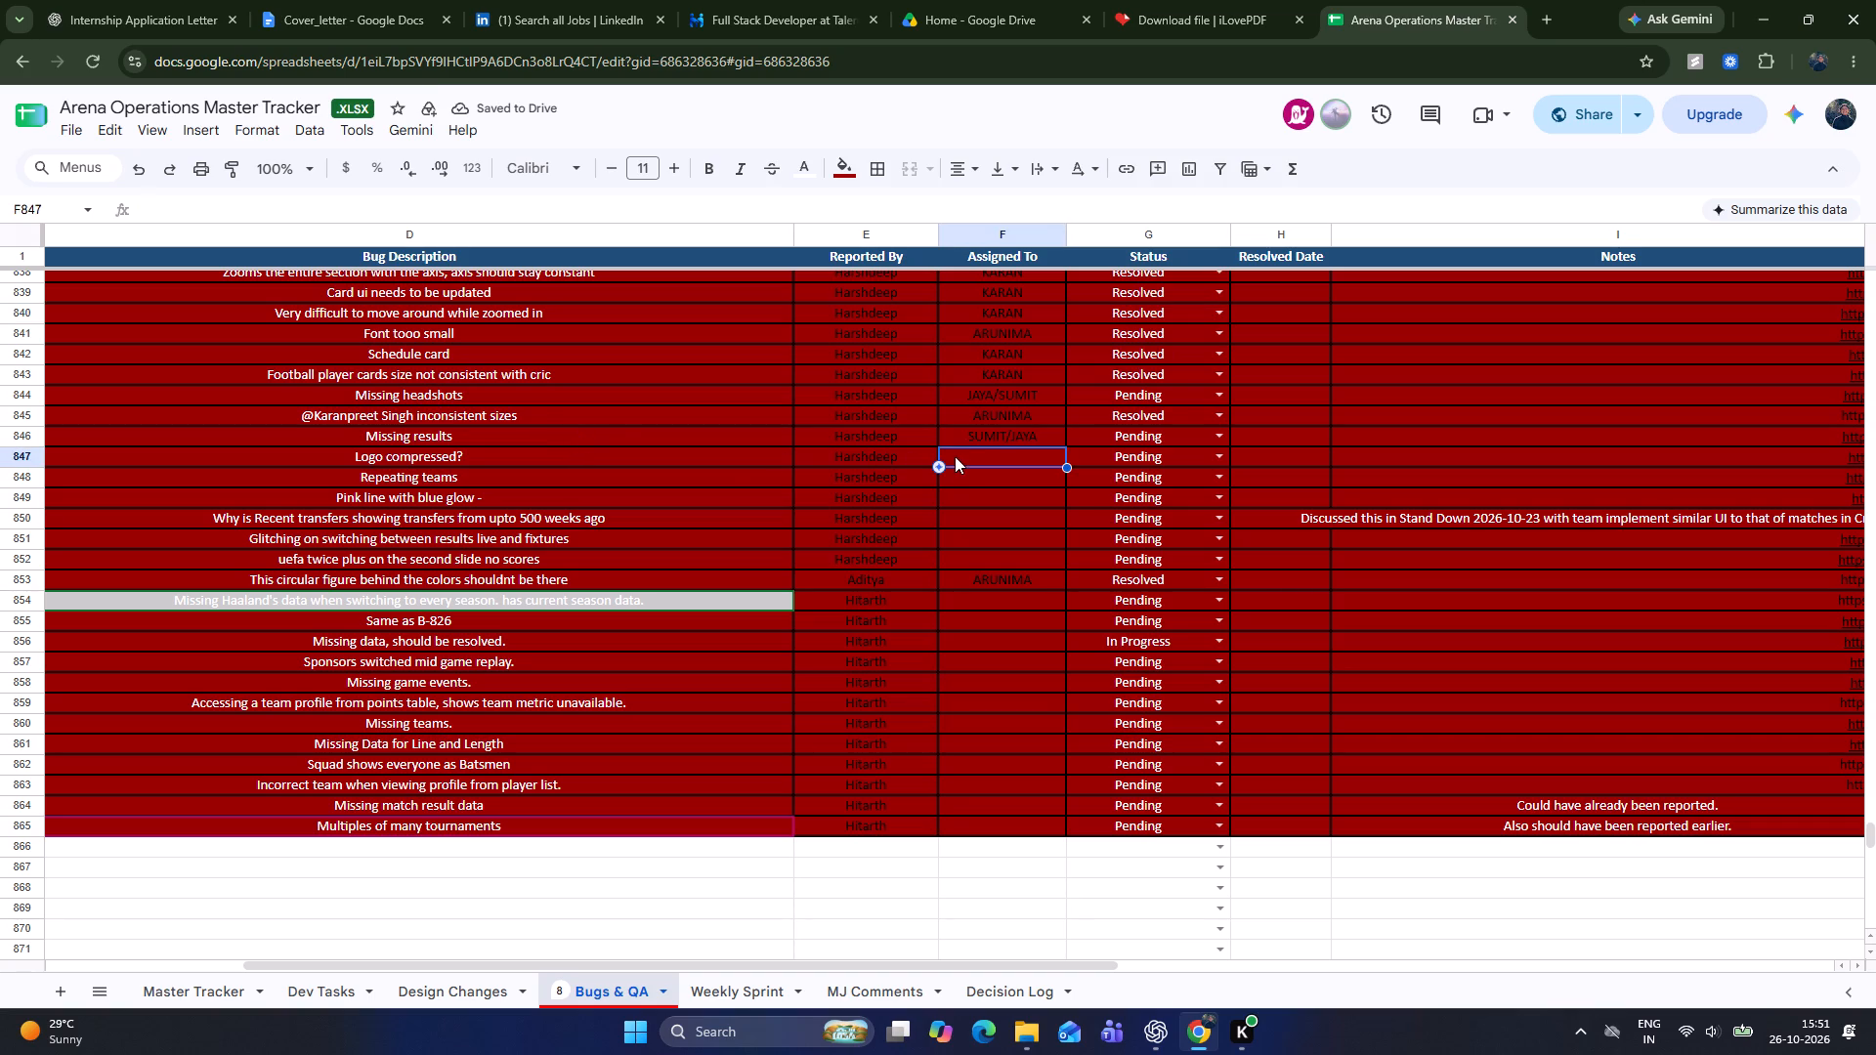
pyautogui.write('KARAN')
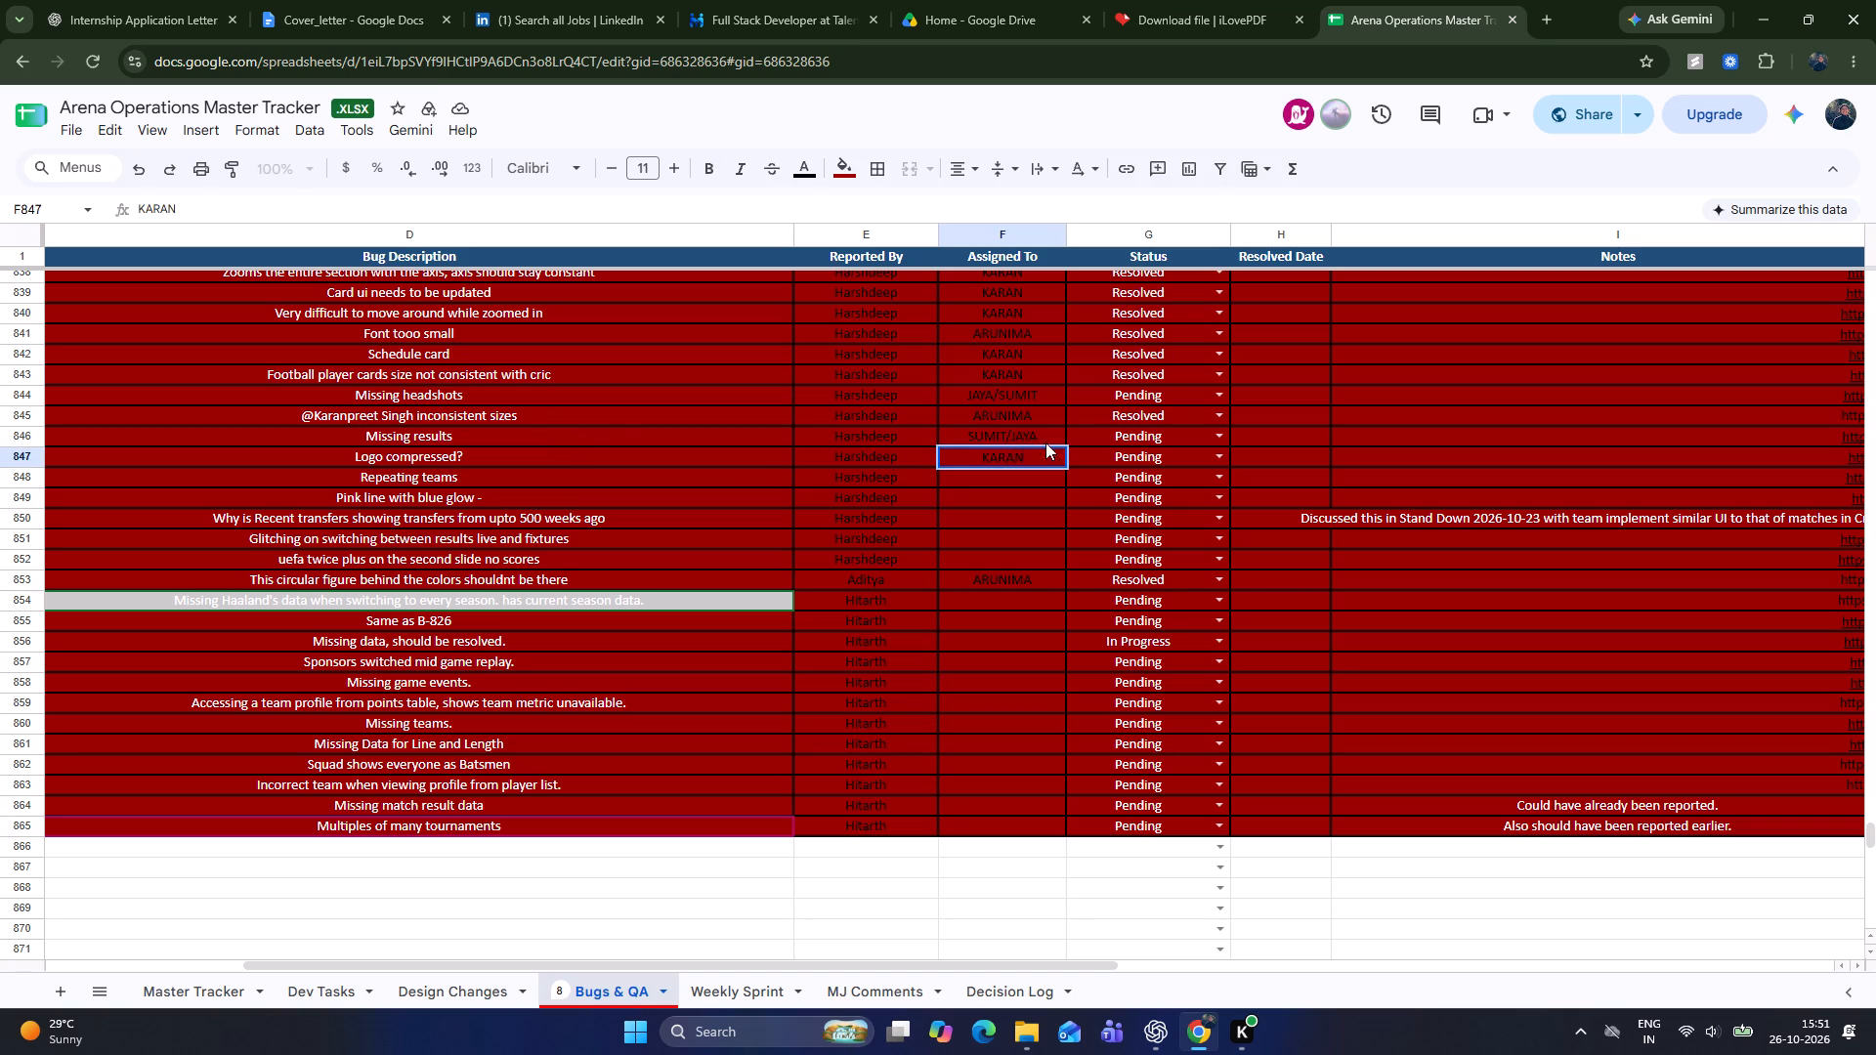
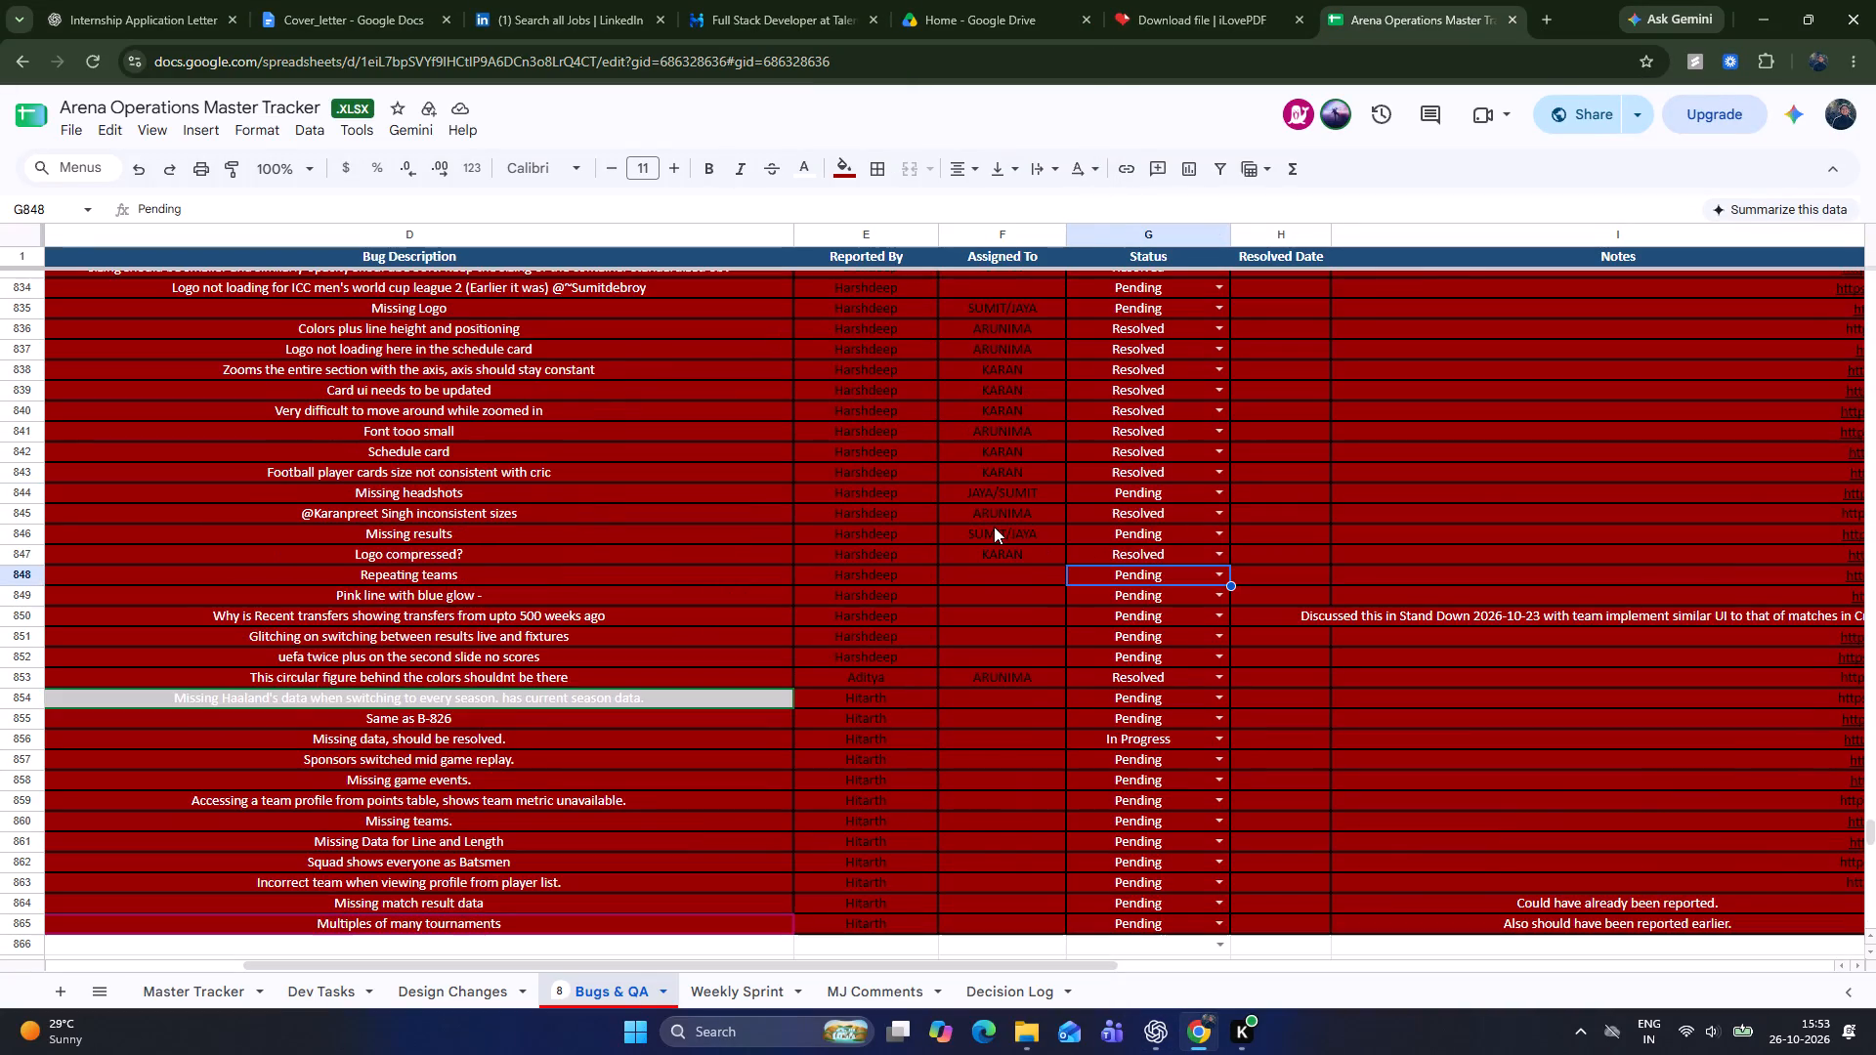
pyautogui.scroll(6, 994, 527)
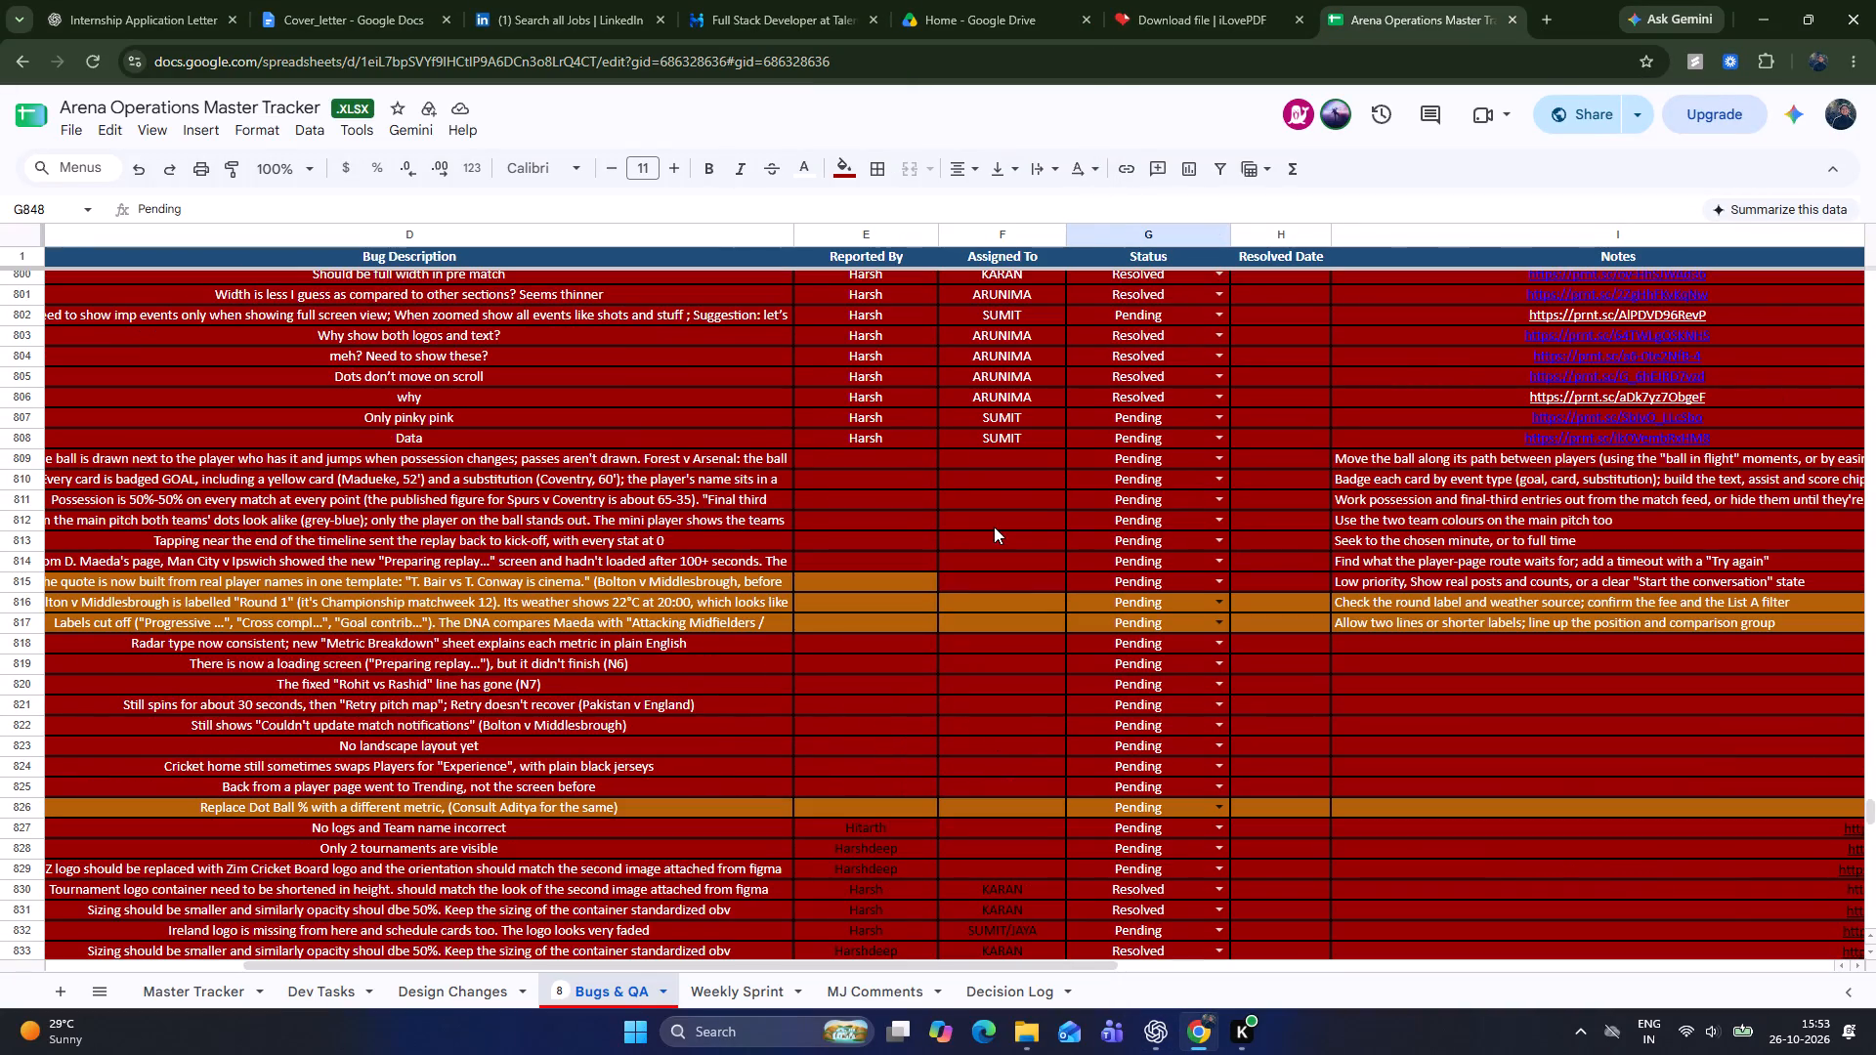
pyautogui.scroll(-4, 994, 527)
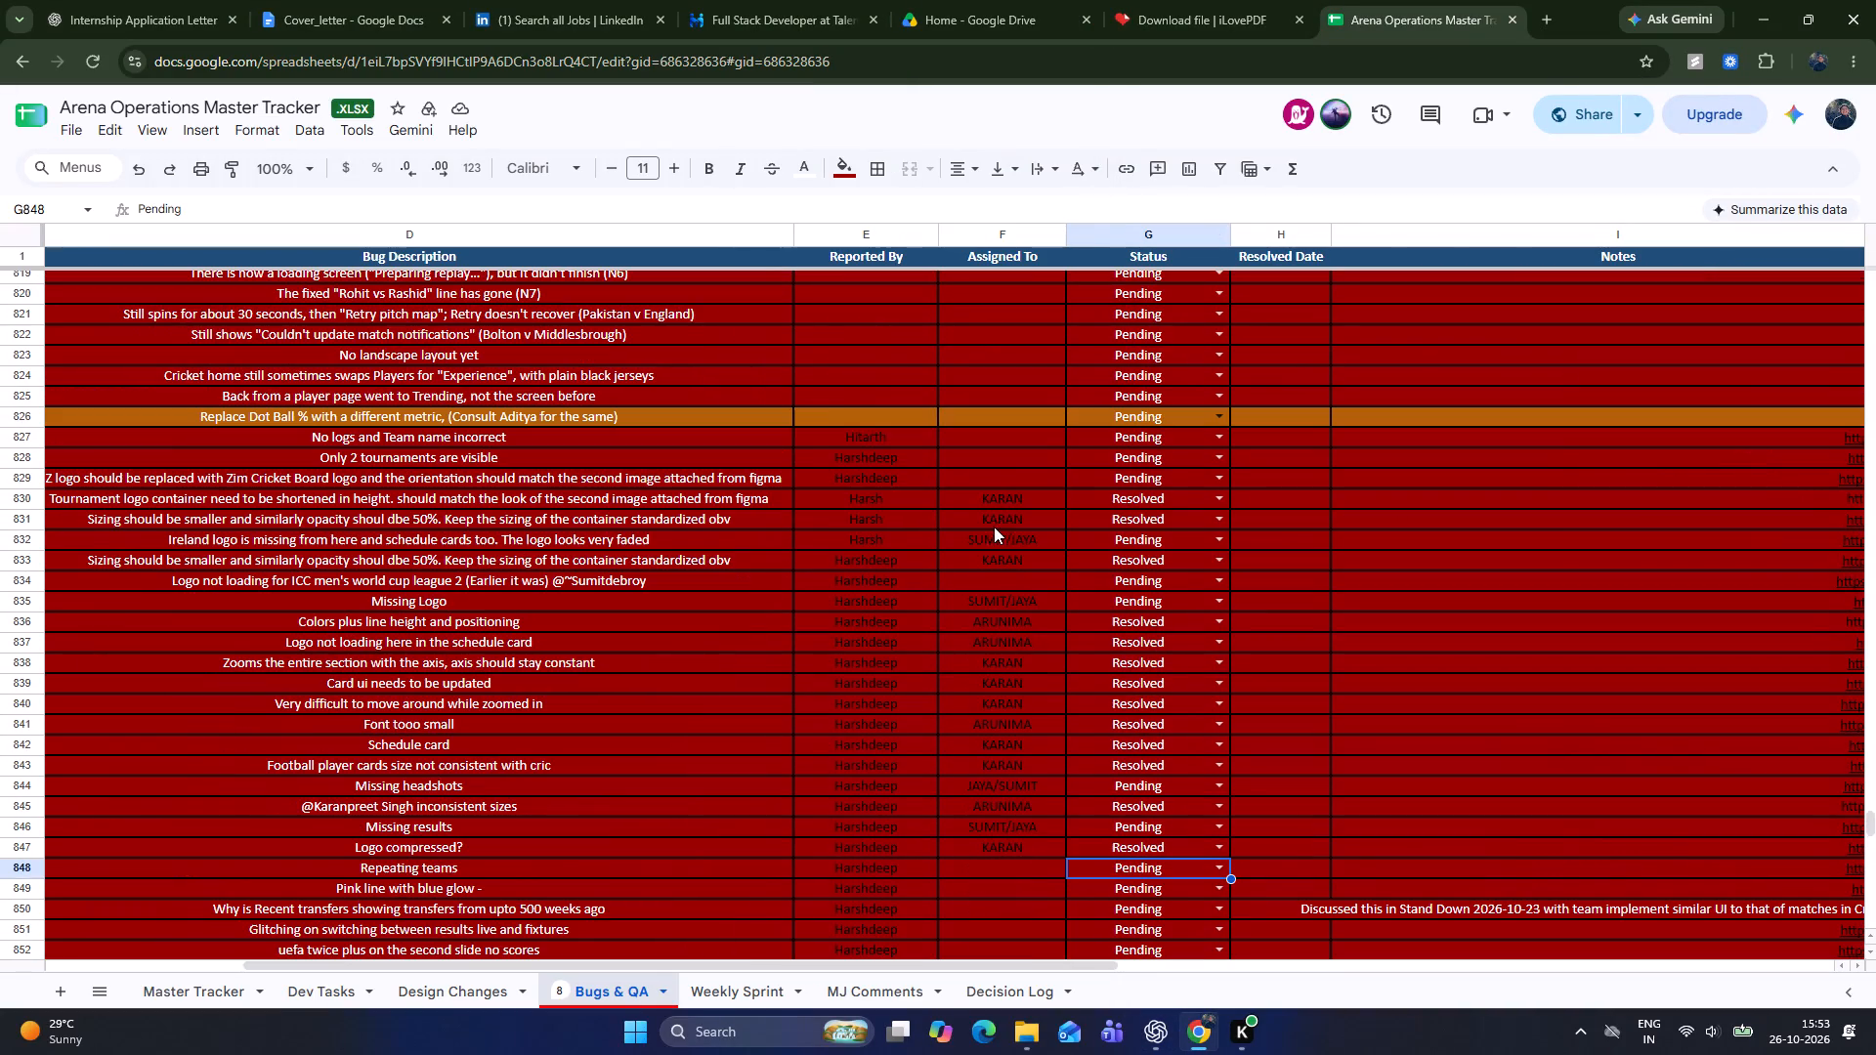
pyautogui.scroll(7, 978, 514)
pyautogui.scroll(-1, 978, 514)
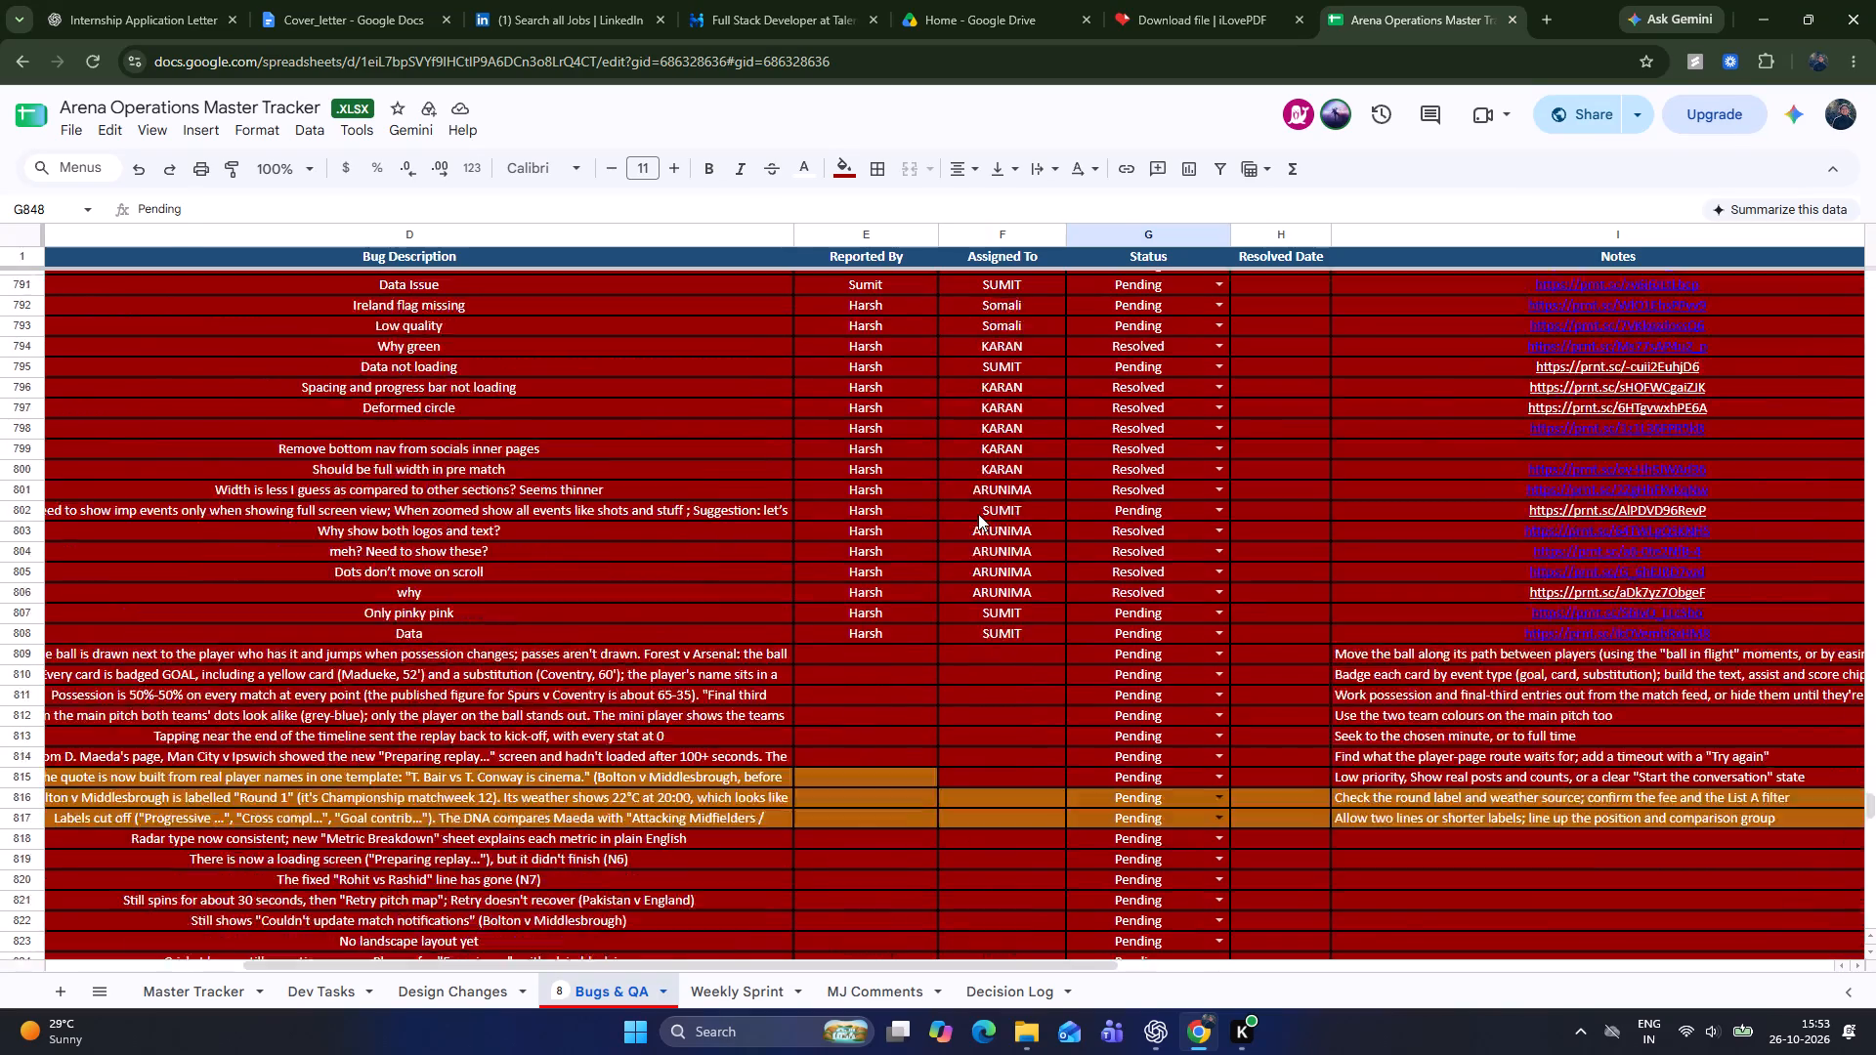
pyautogui.scroll(-6, 978, 514)
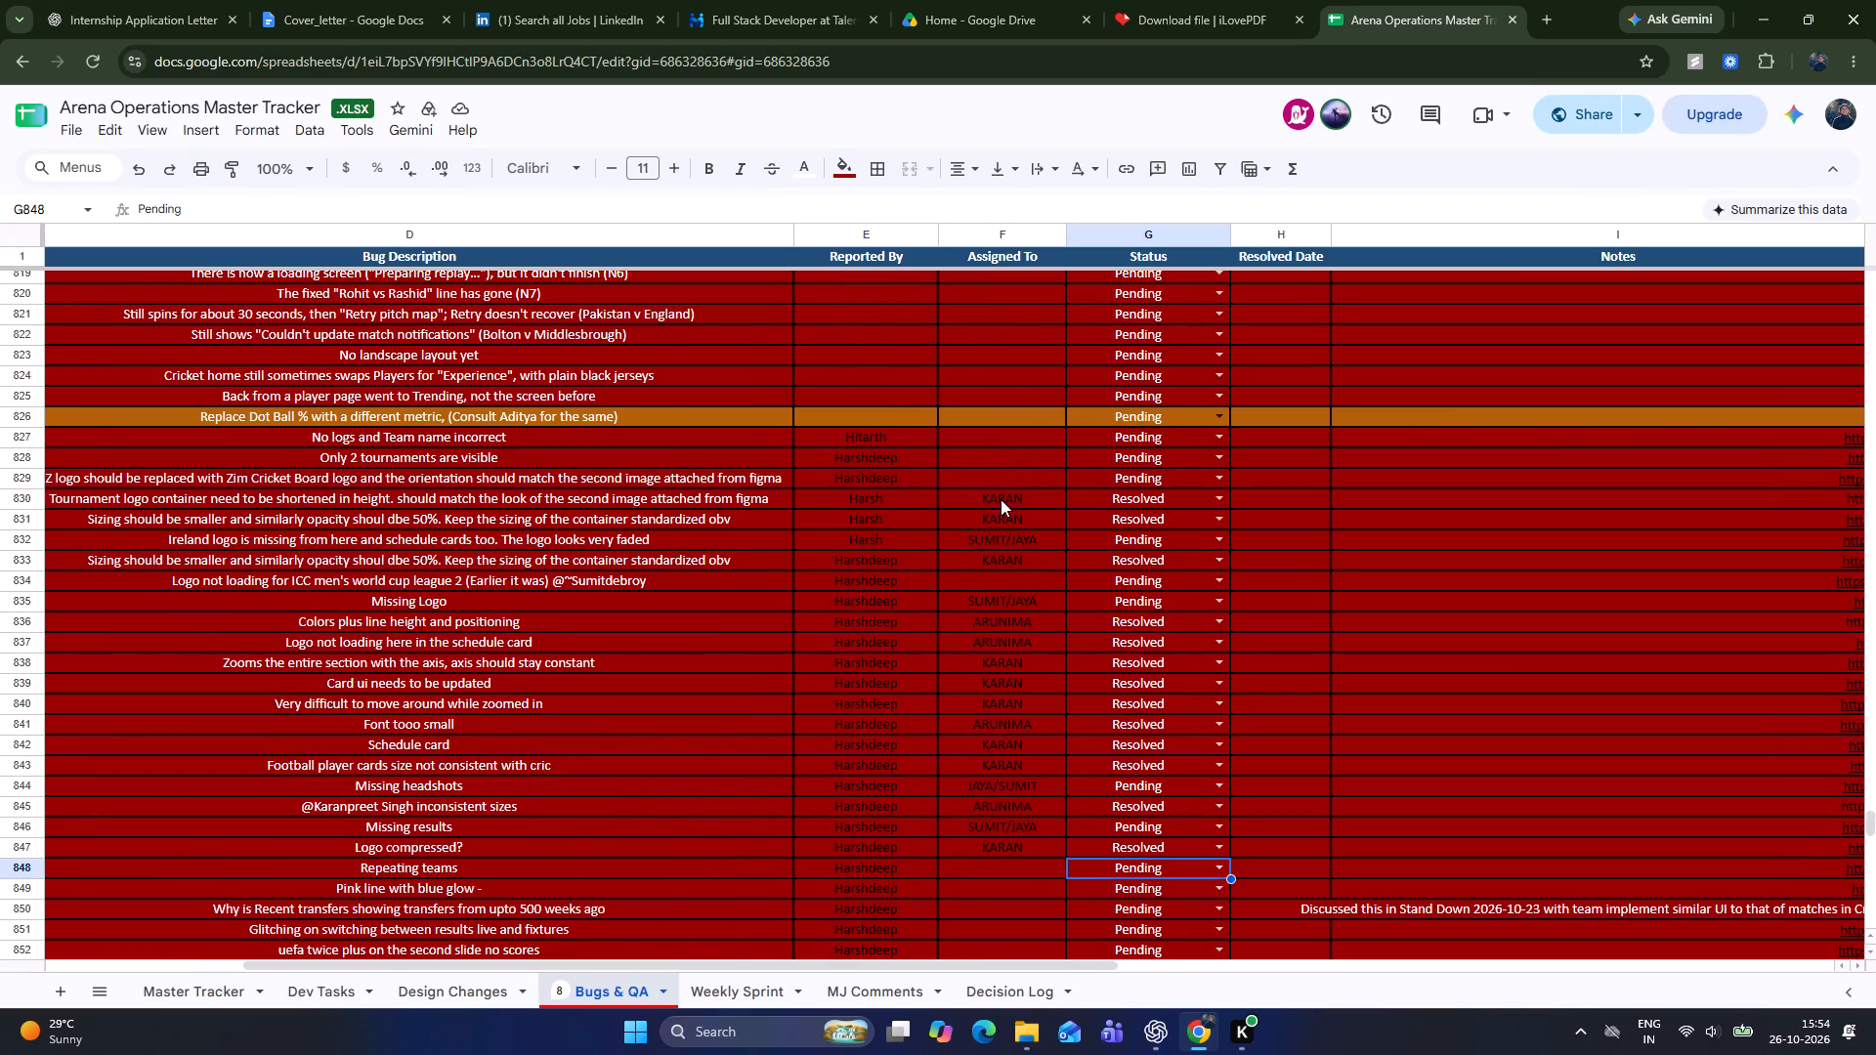
# Change the text color of the Assigned To names in rows 830, 831 and 832 to white.
pyautogui.doubleClick(1001, 499)
pyautogui.doubleClick(1001, 499)
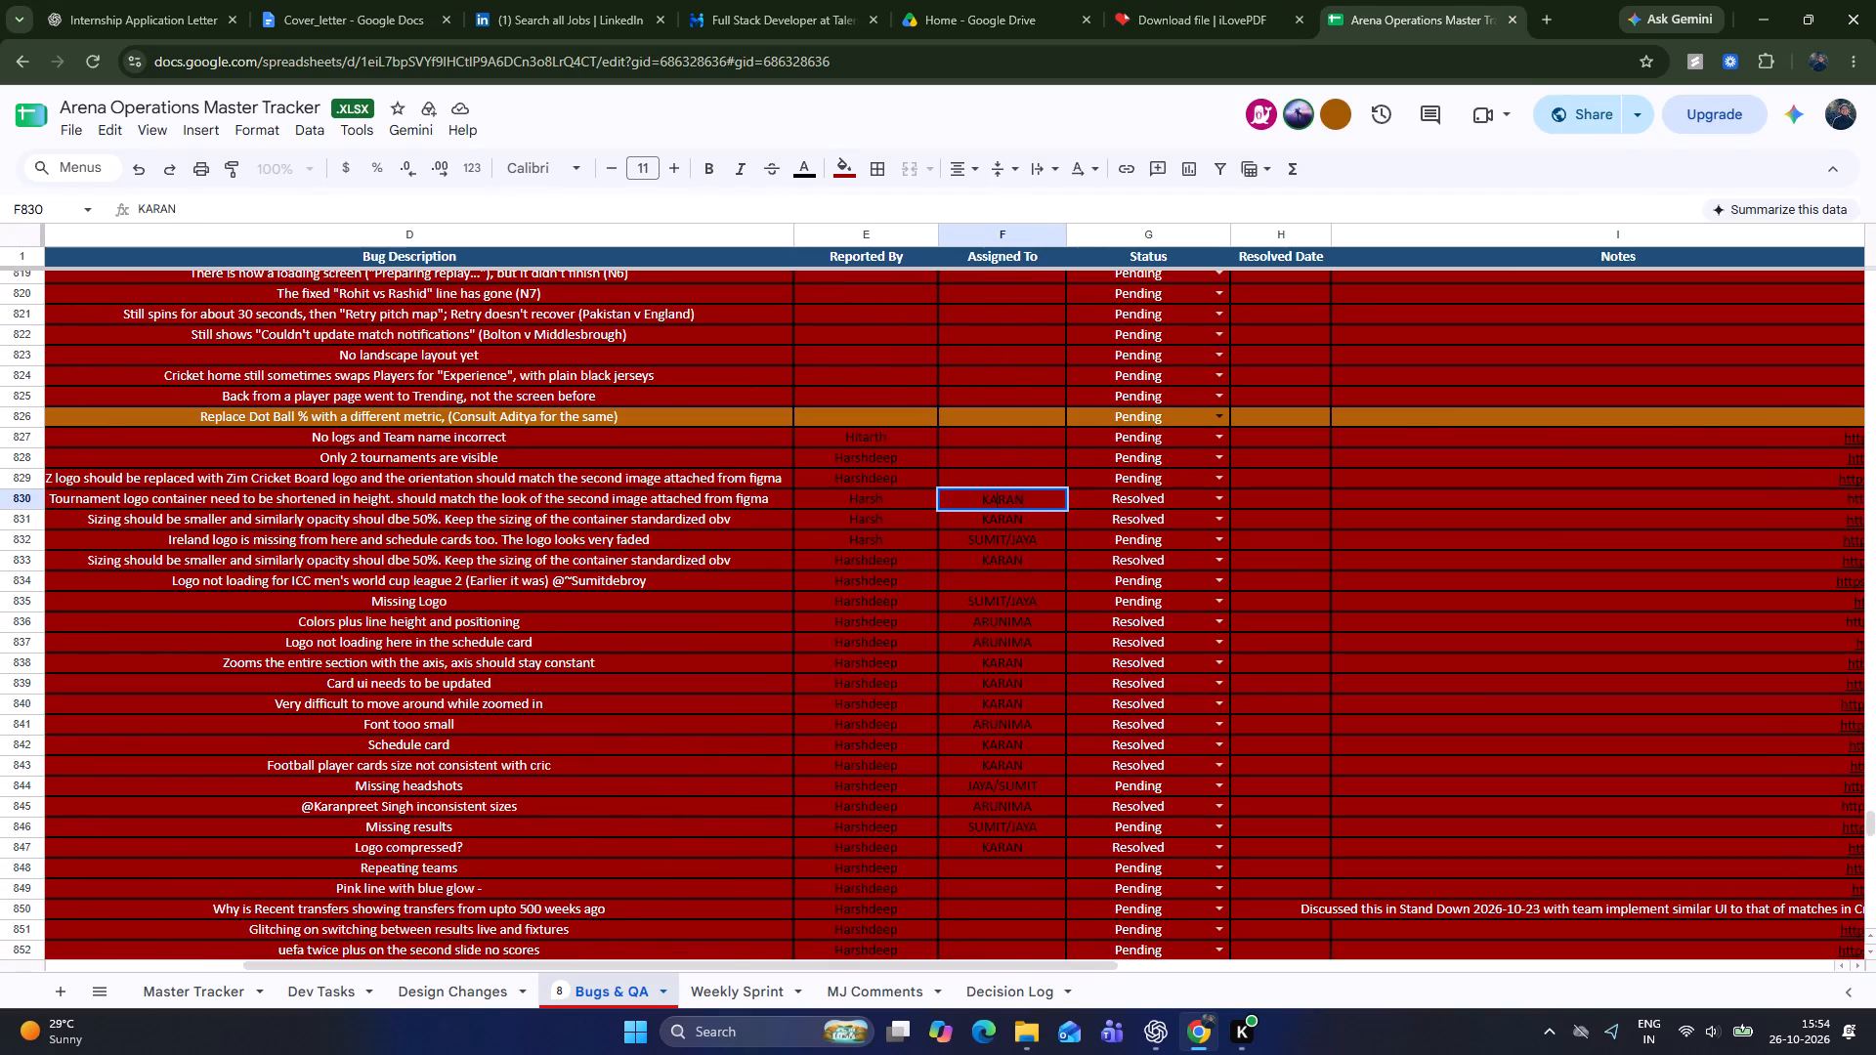
pyautogui.click(809, 176)
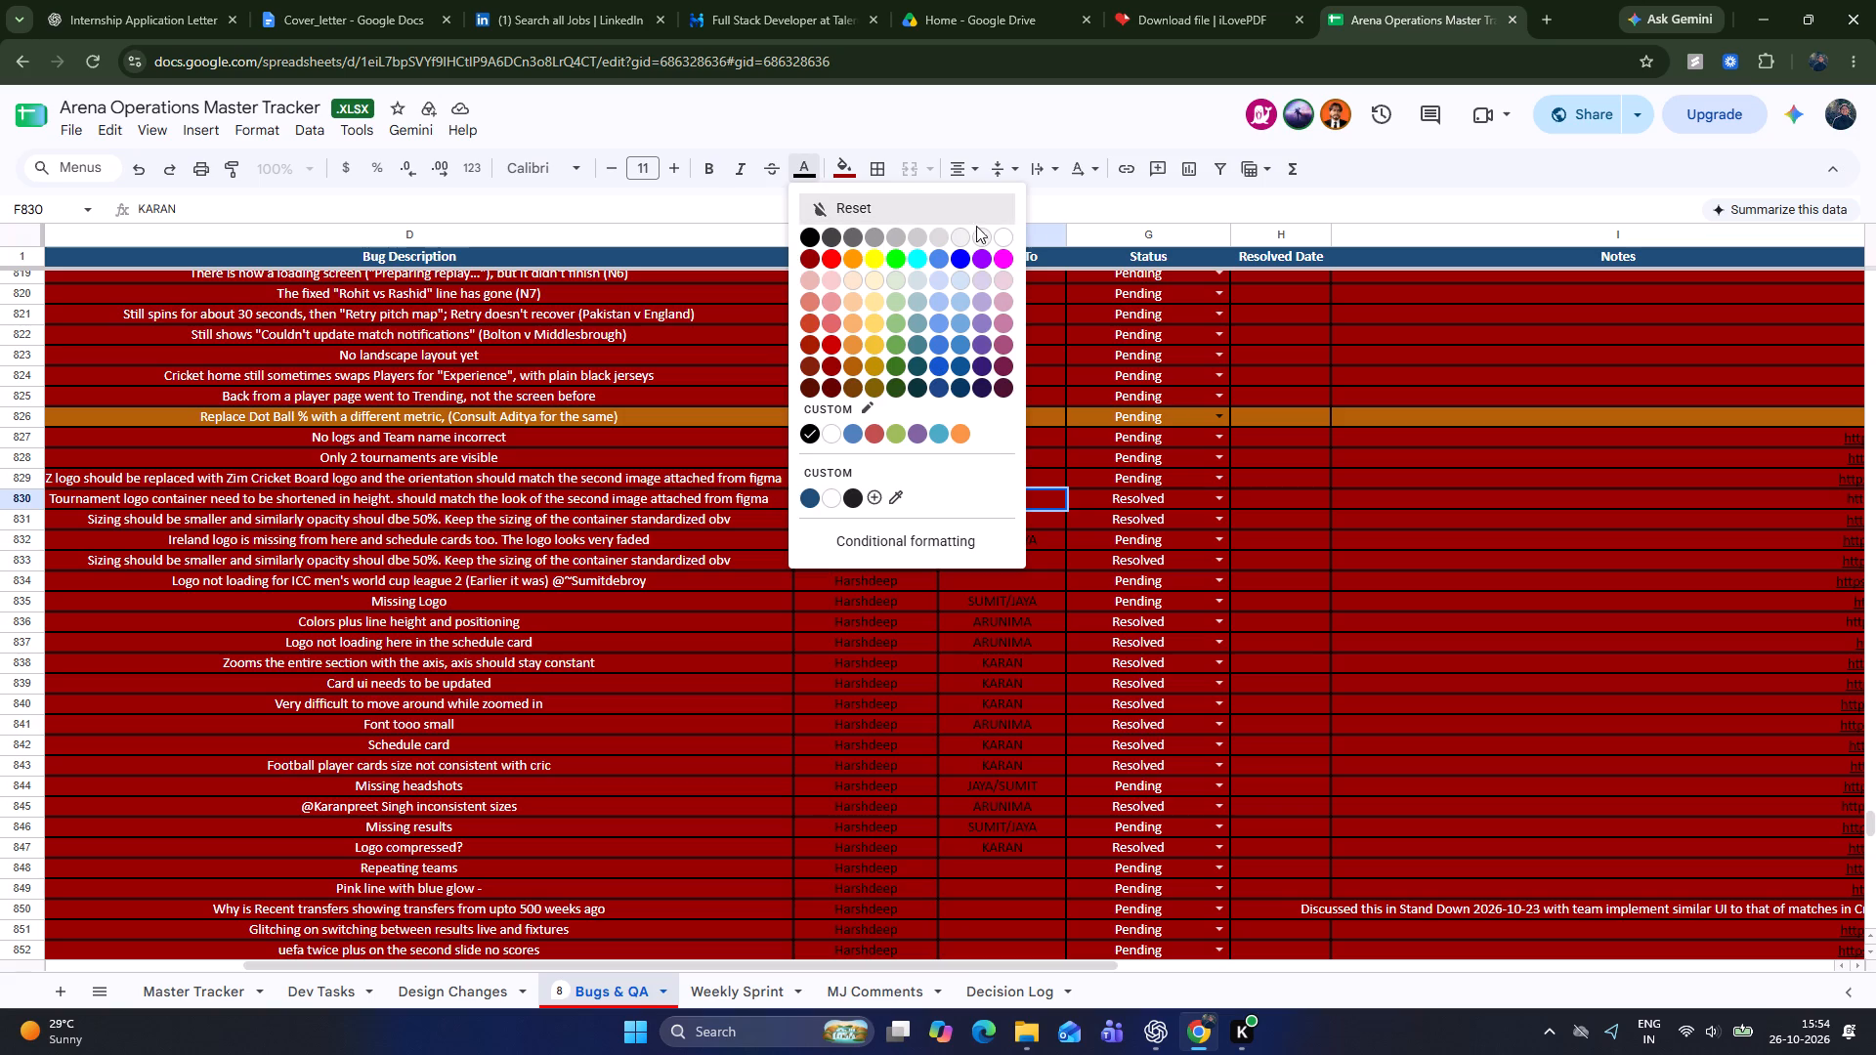
pyautogui.click(1007, 235)
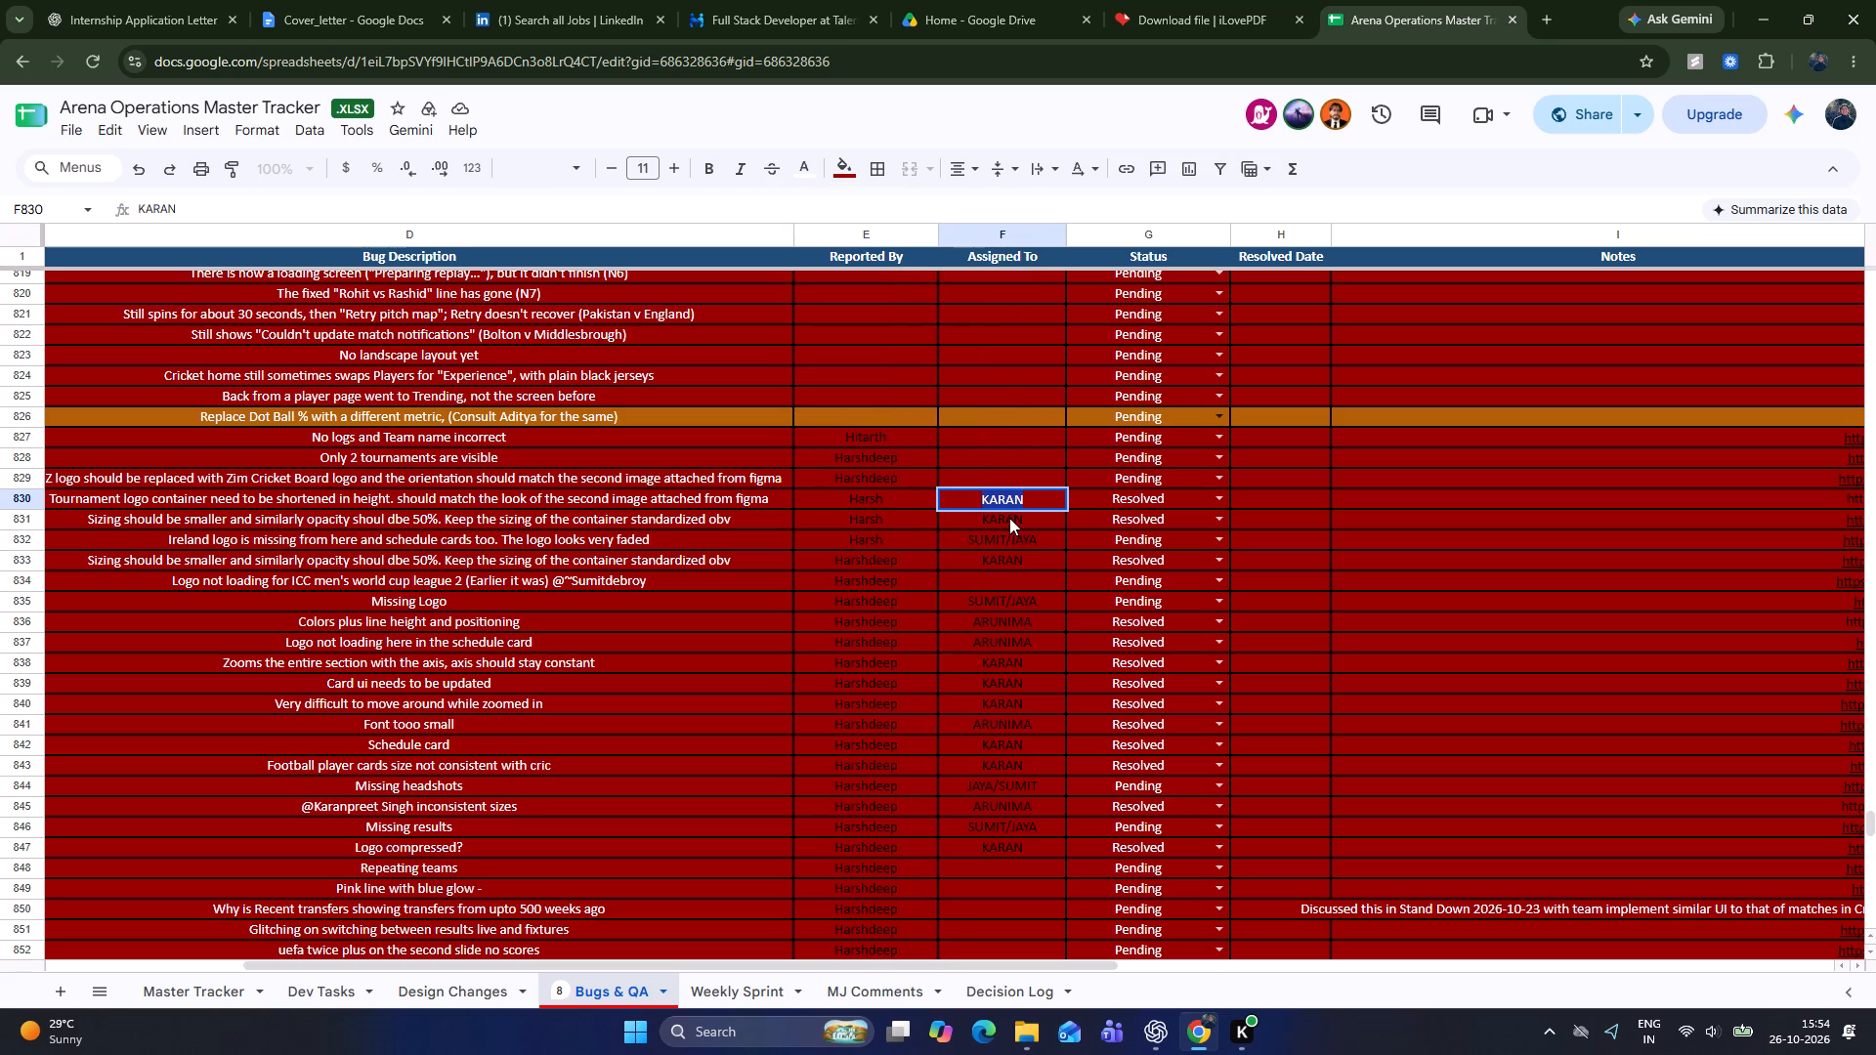
pyautogui.tripleClick(1009, 518)
pyautogui.click(806, 173)
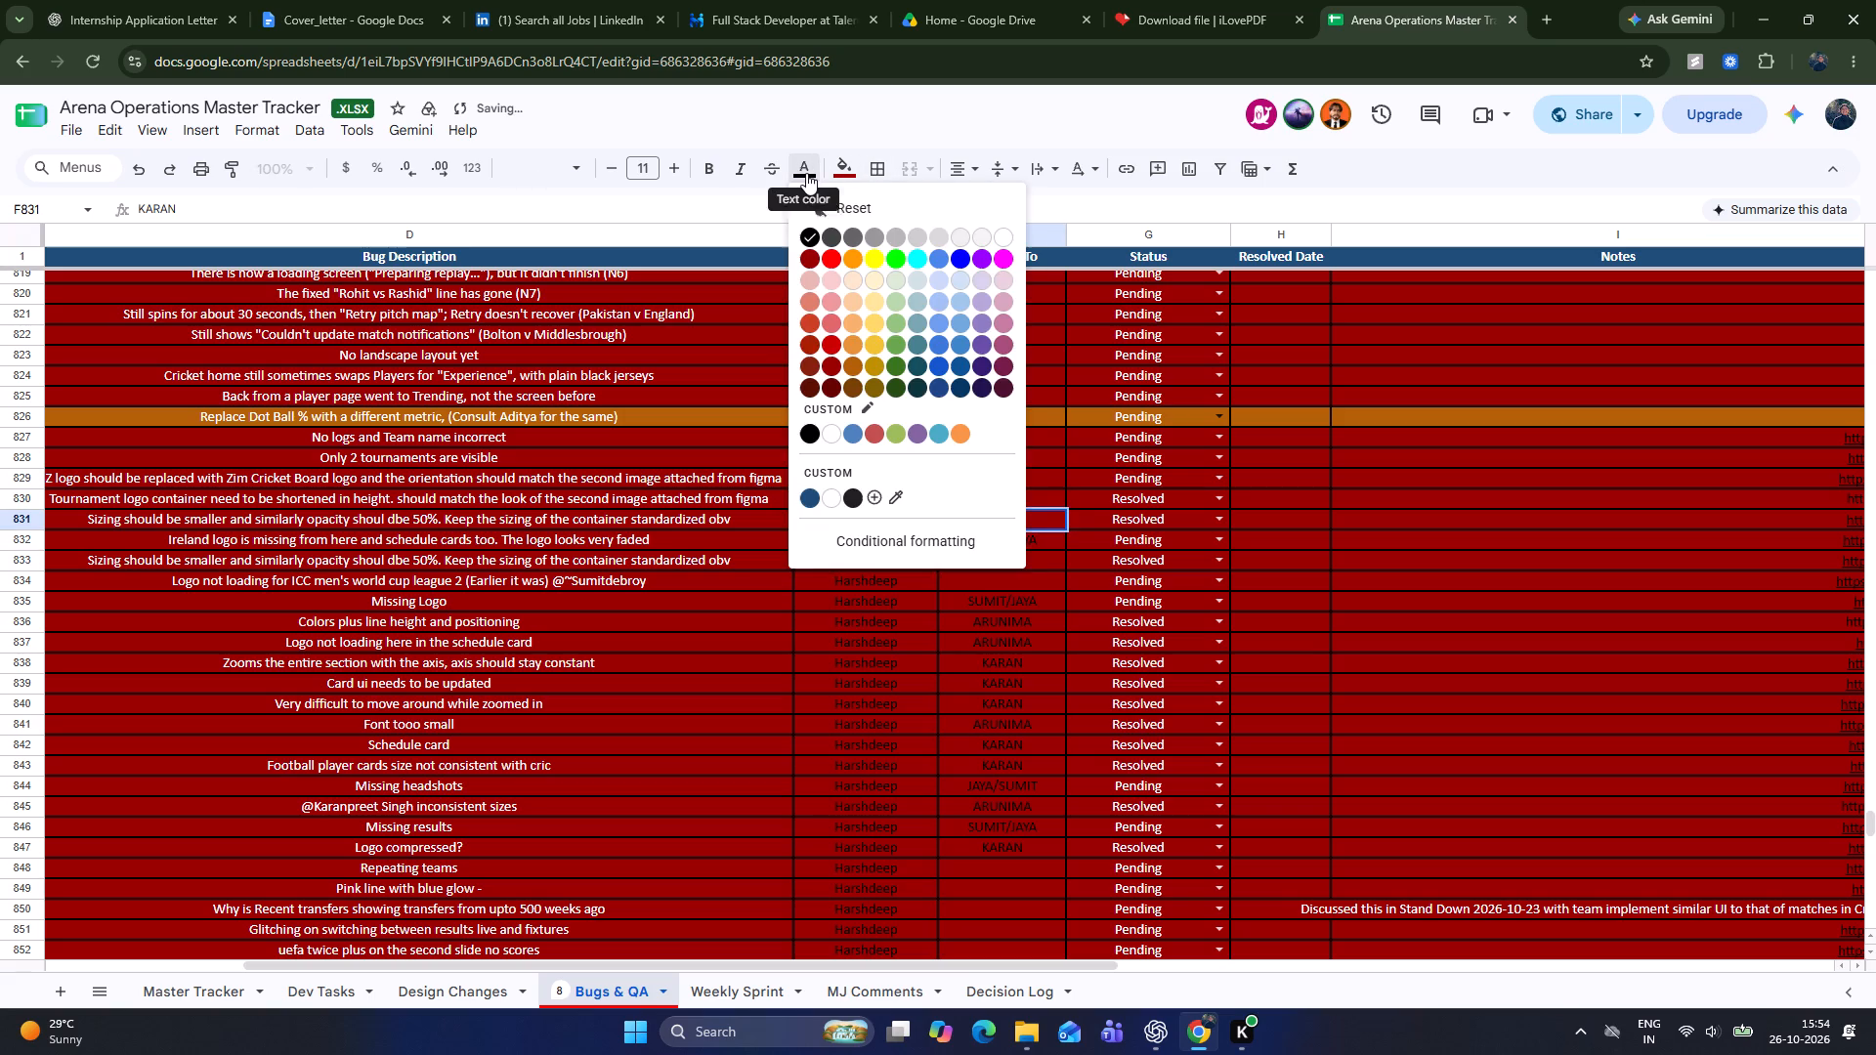
pyautogui.click(1003, 240)
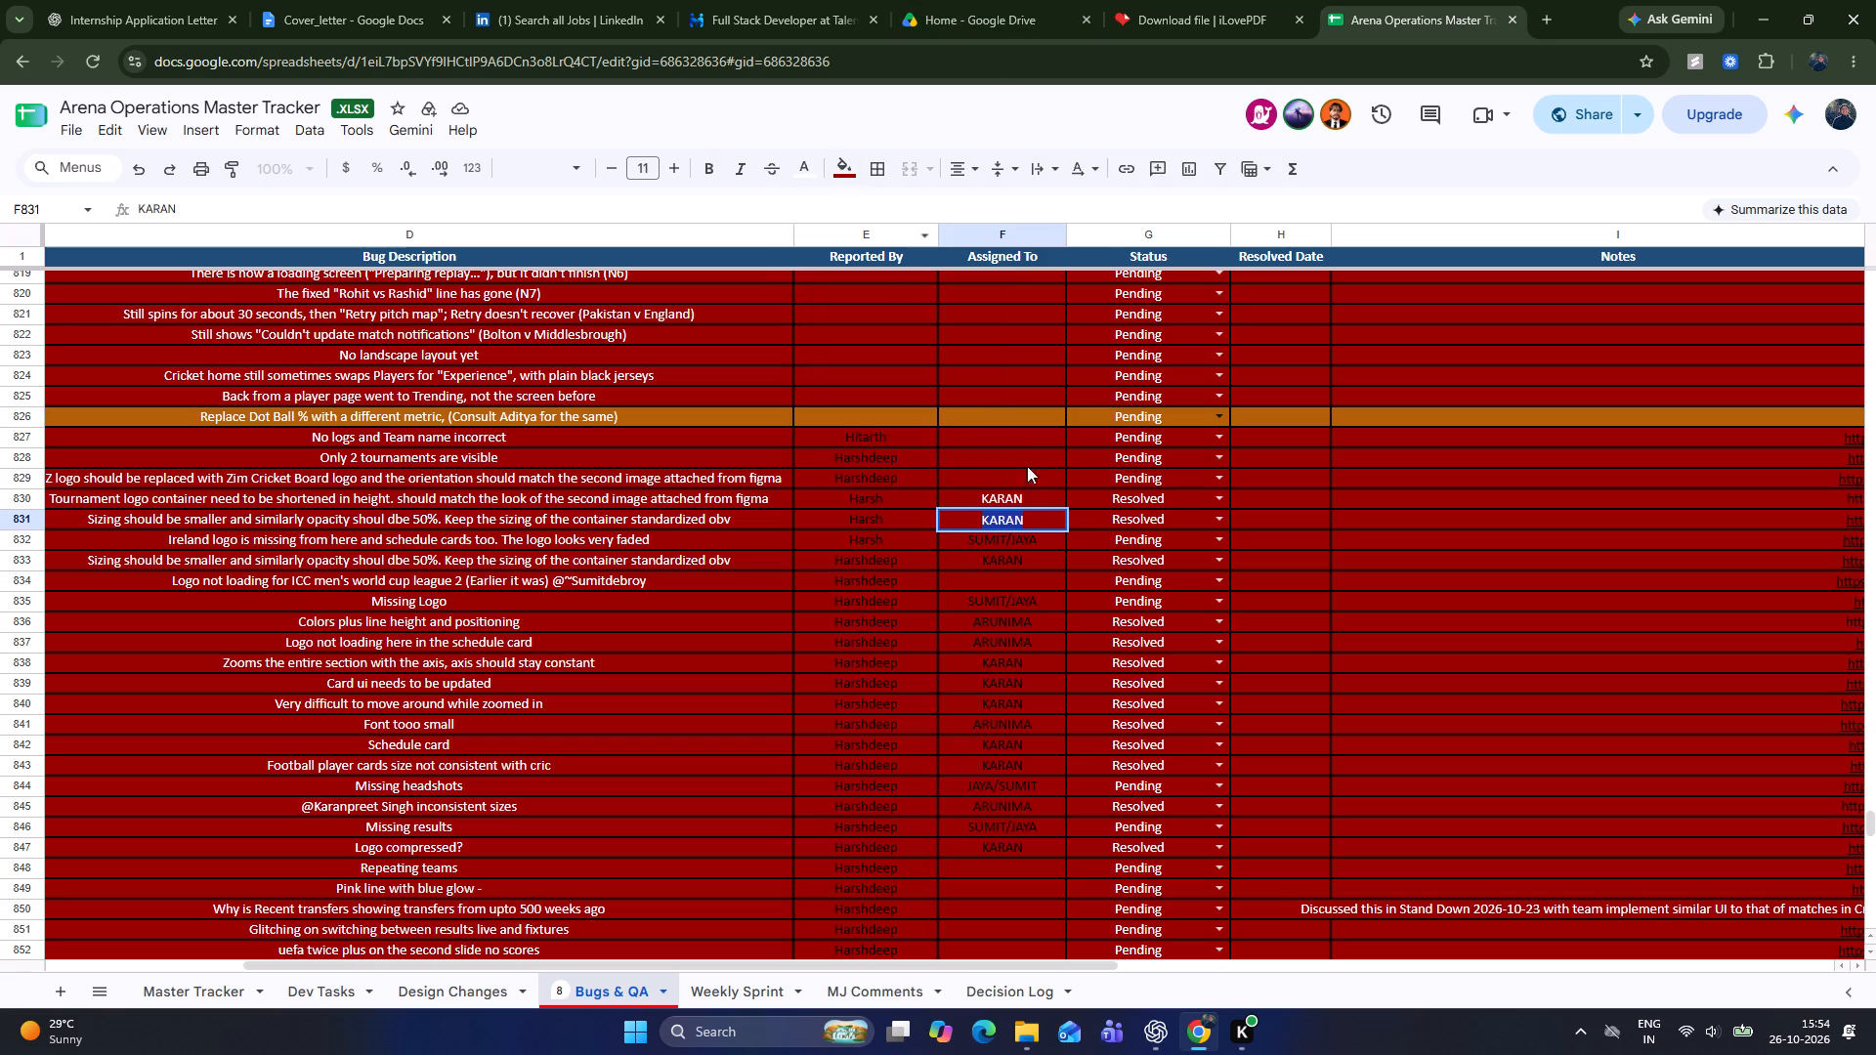
pyautogui.doubleClick(1001, 540)
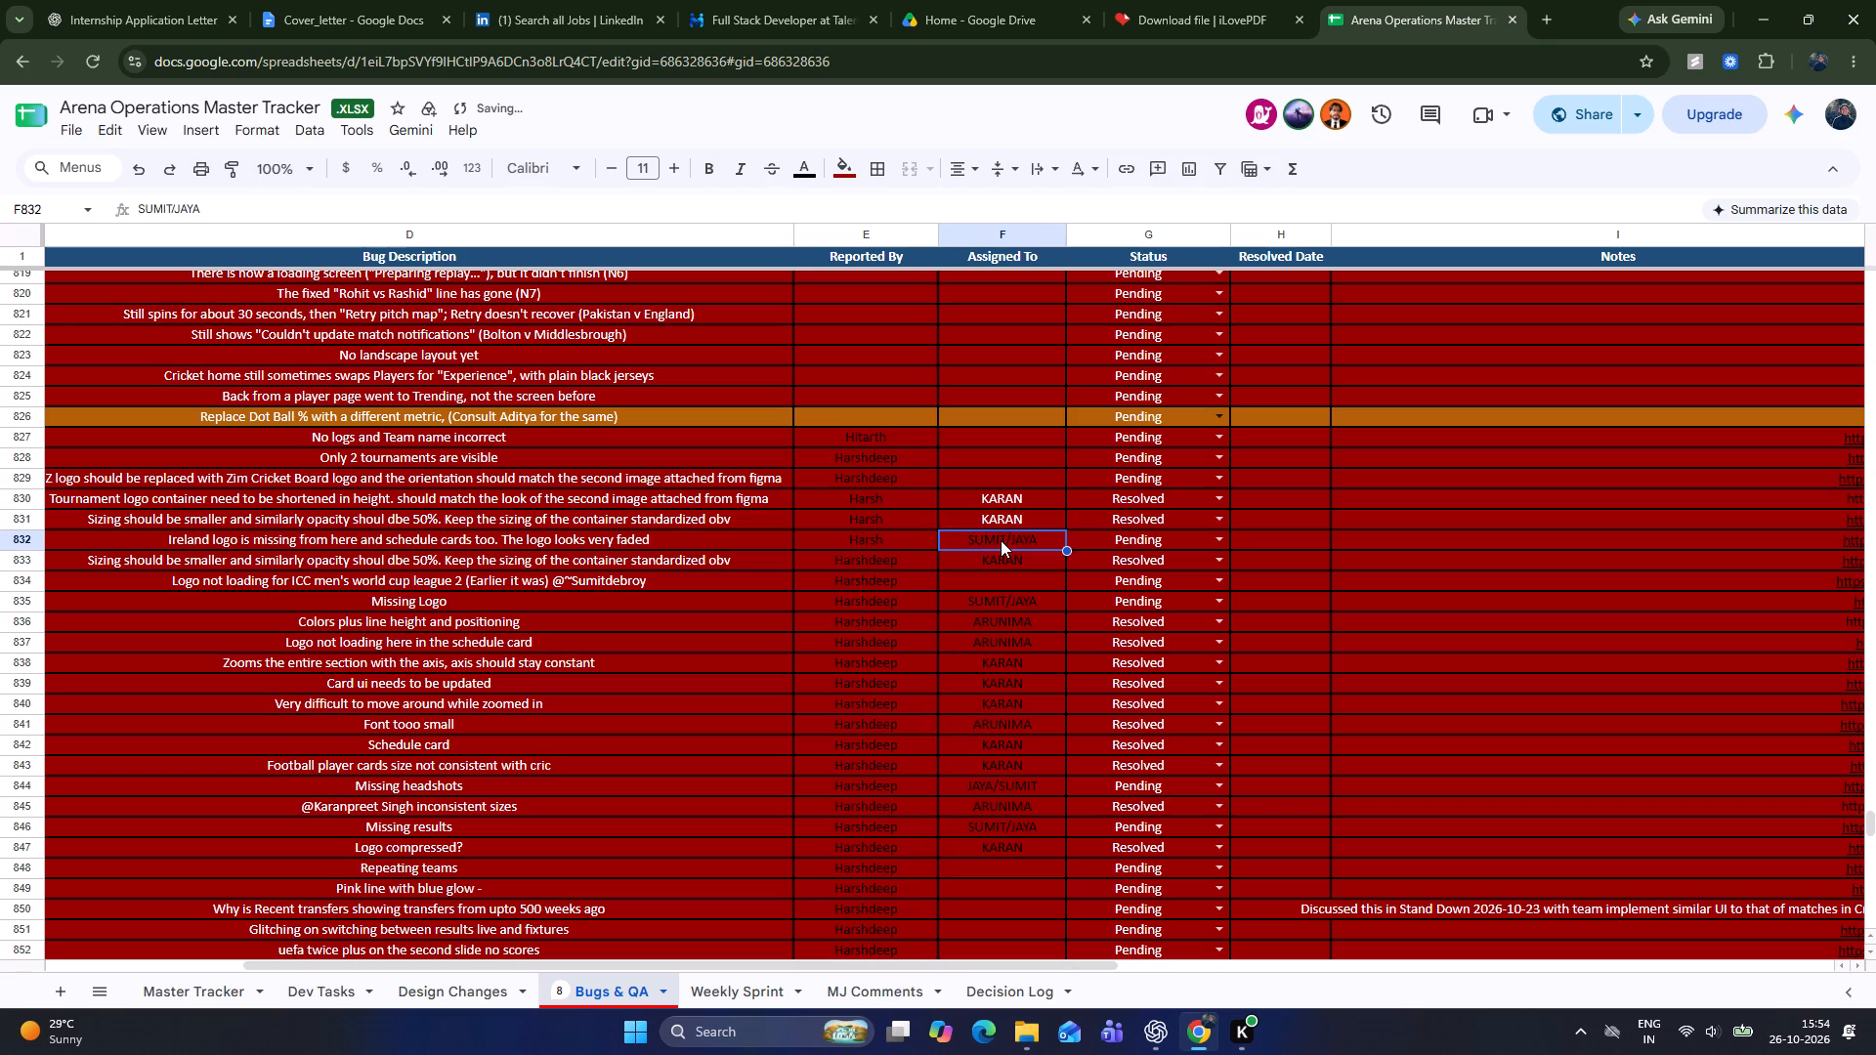
pyautogui.doubleClick(1001, 540)
pyautogui.click(1001, 540)
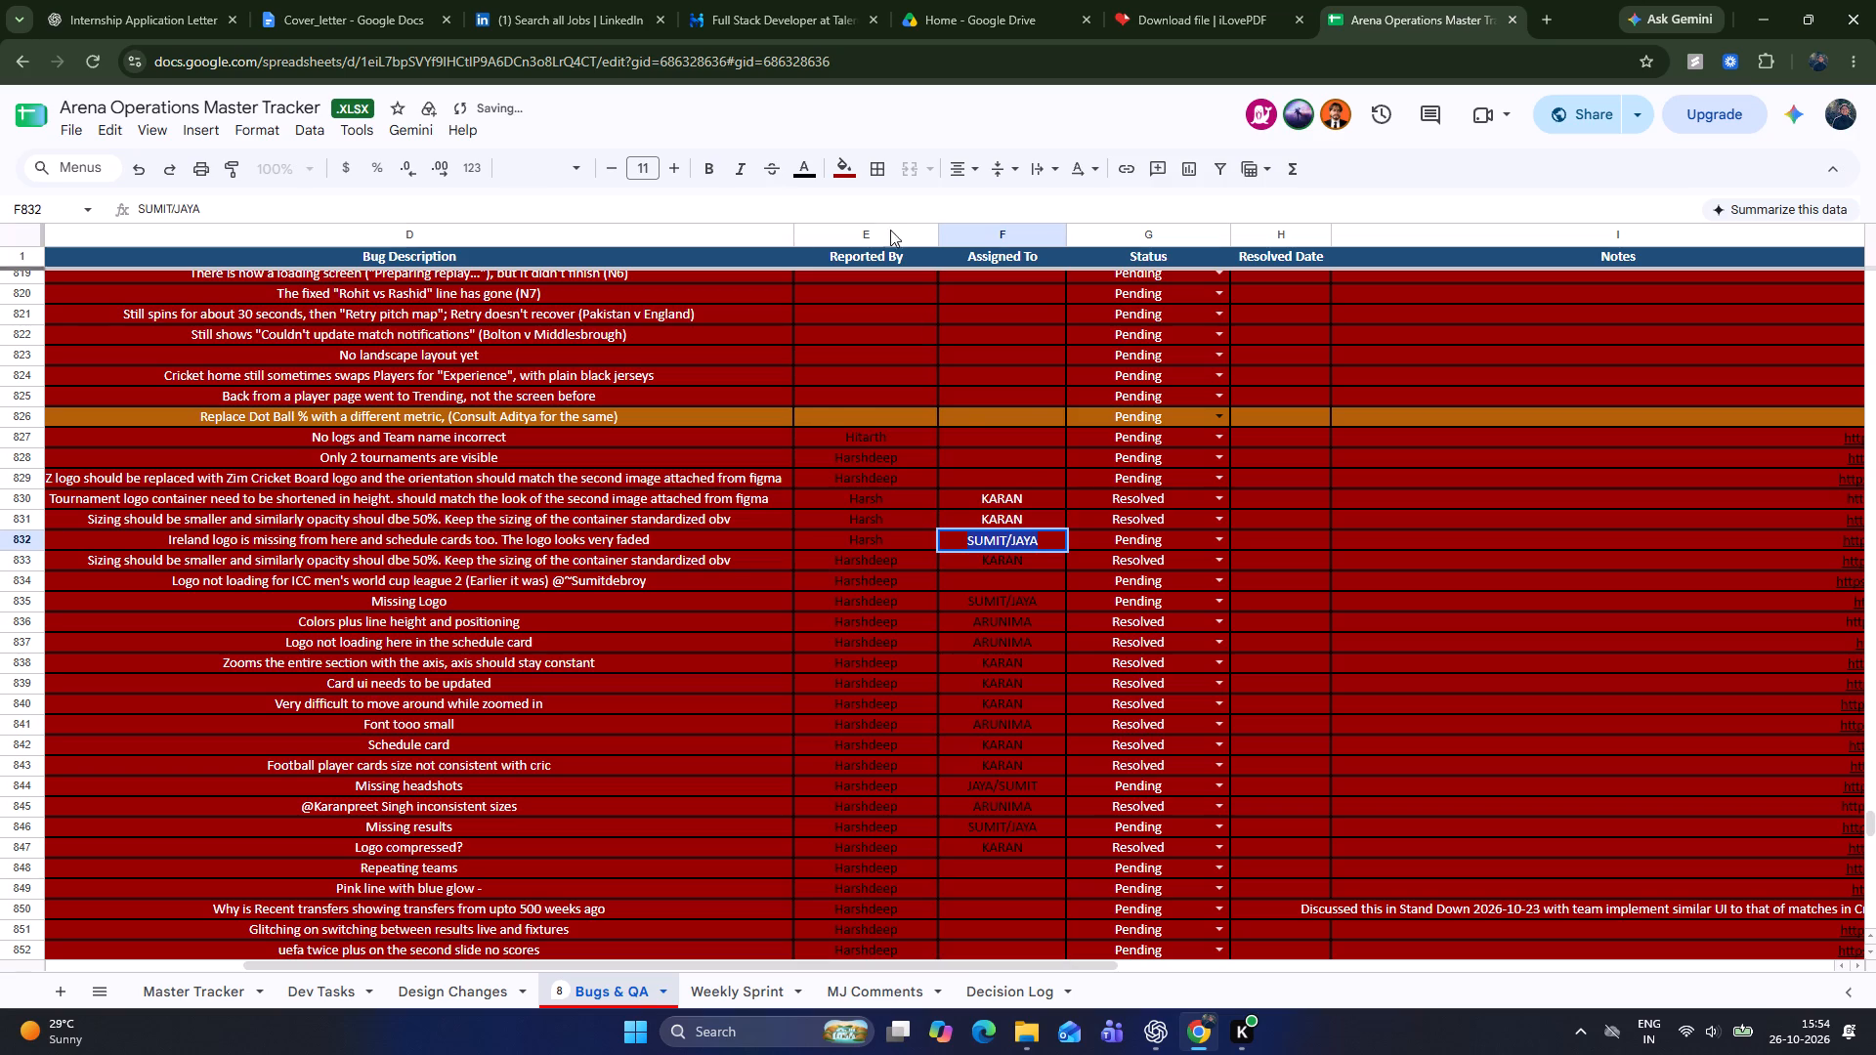
pyautogui.click(797, 178)
pyautogui.click(994, 237)
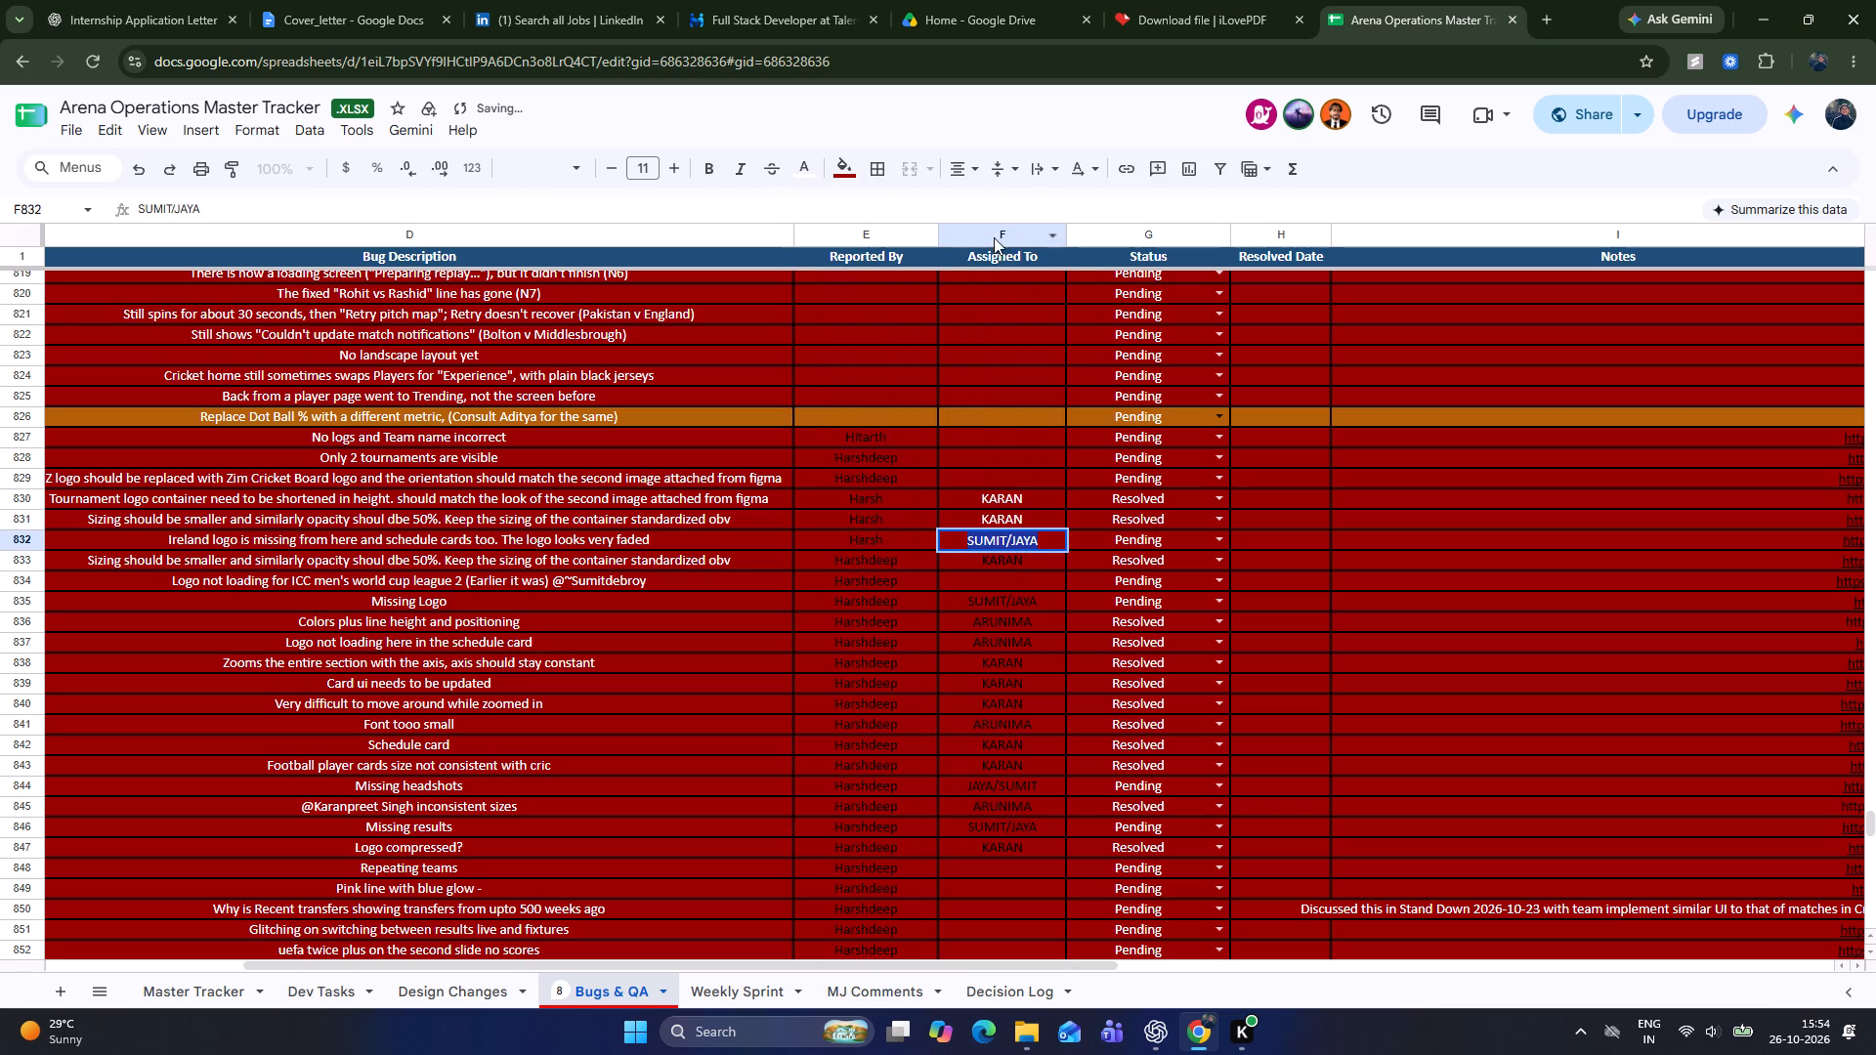
# Change the text color of the Assigned To entries KARAN in row 833 and SUMIT/JAYA in row 835 to white.
pyautogui.tripleClick(1011, 560)
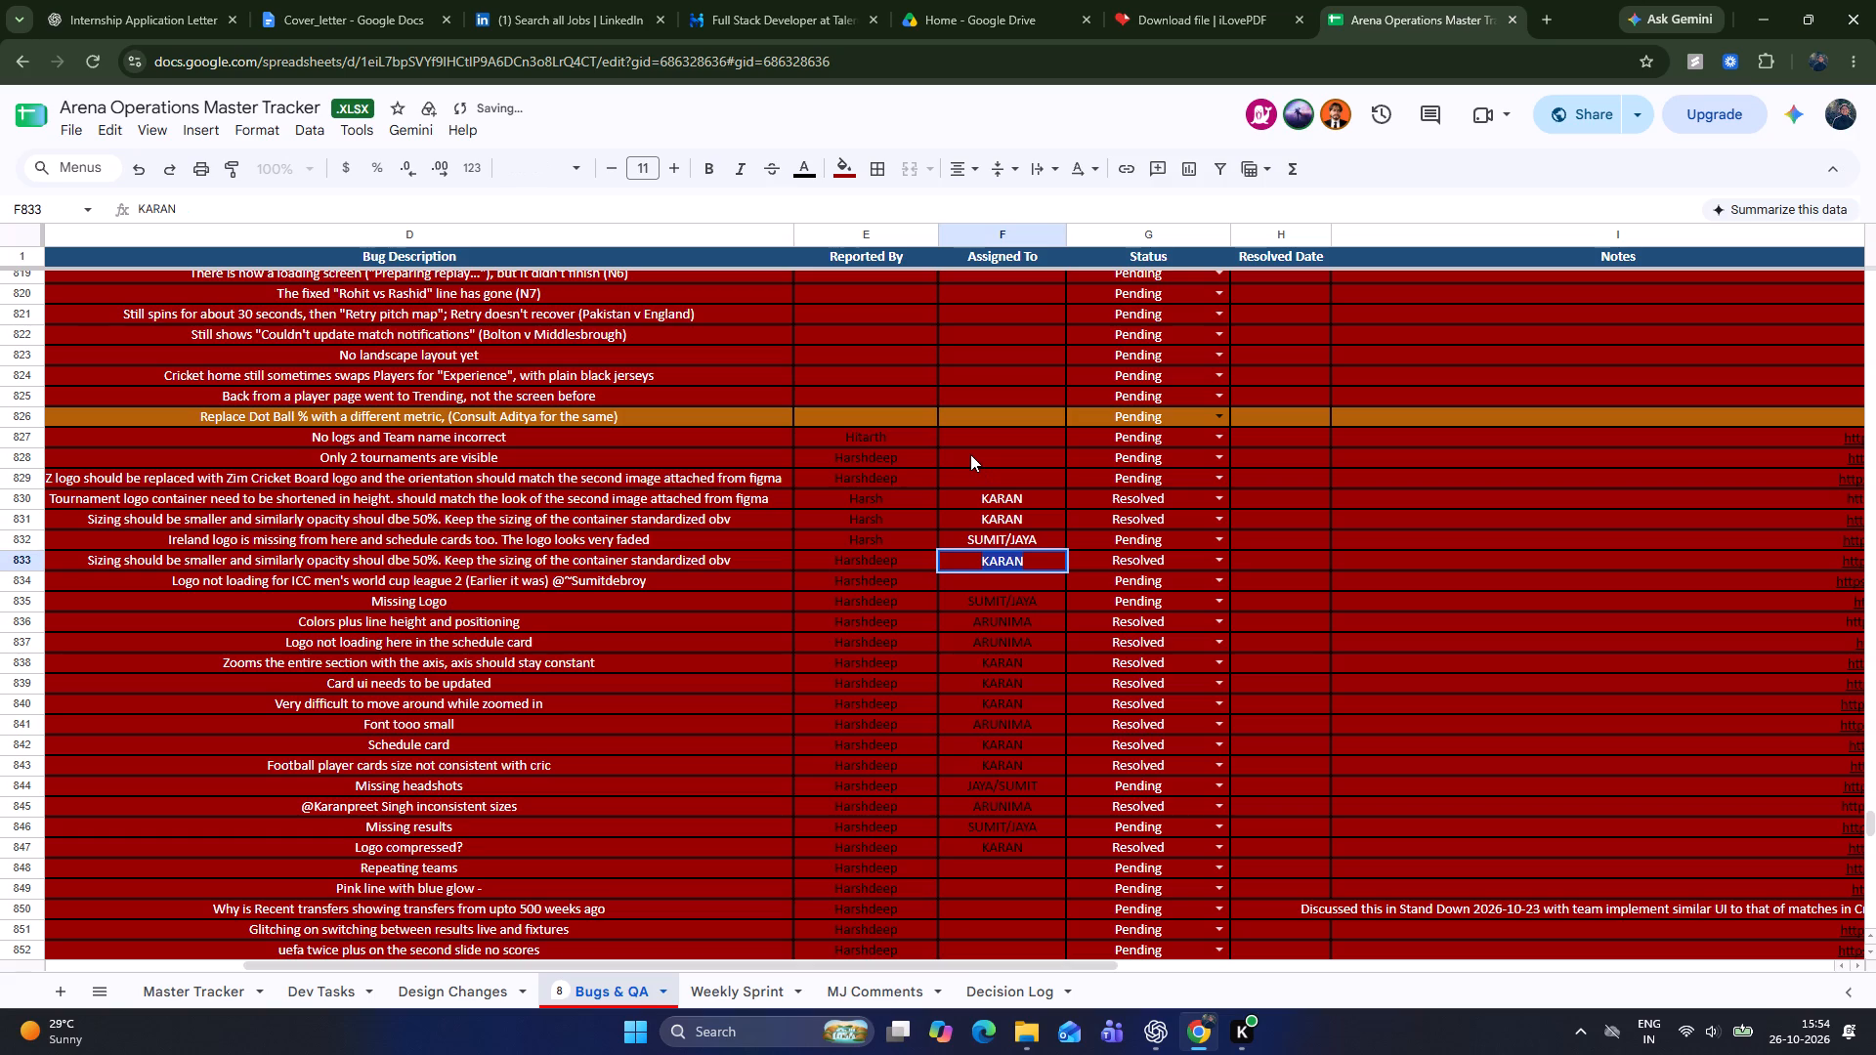
pyautogui.click(1011, 597)
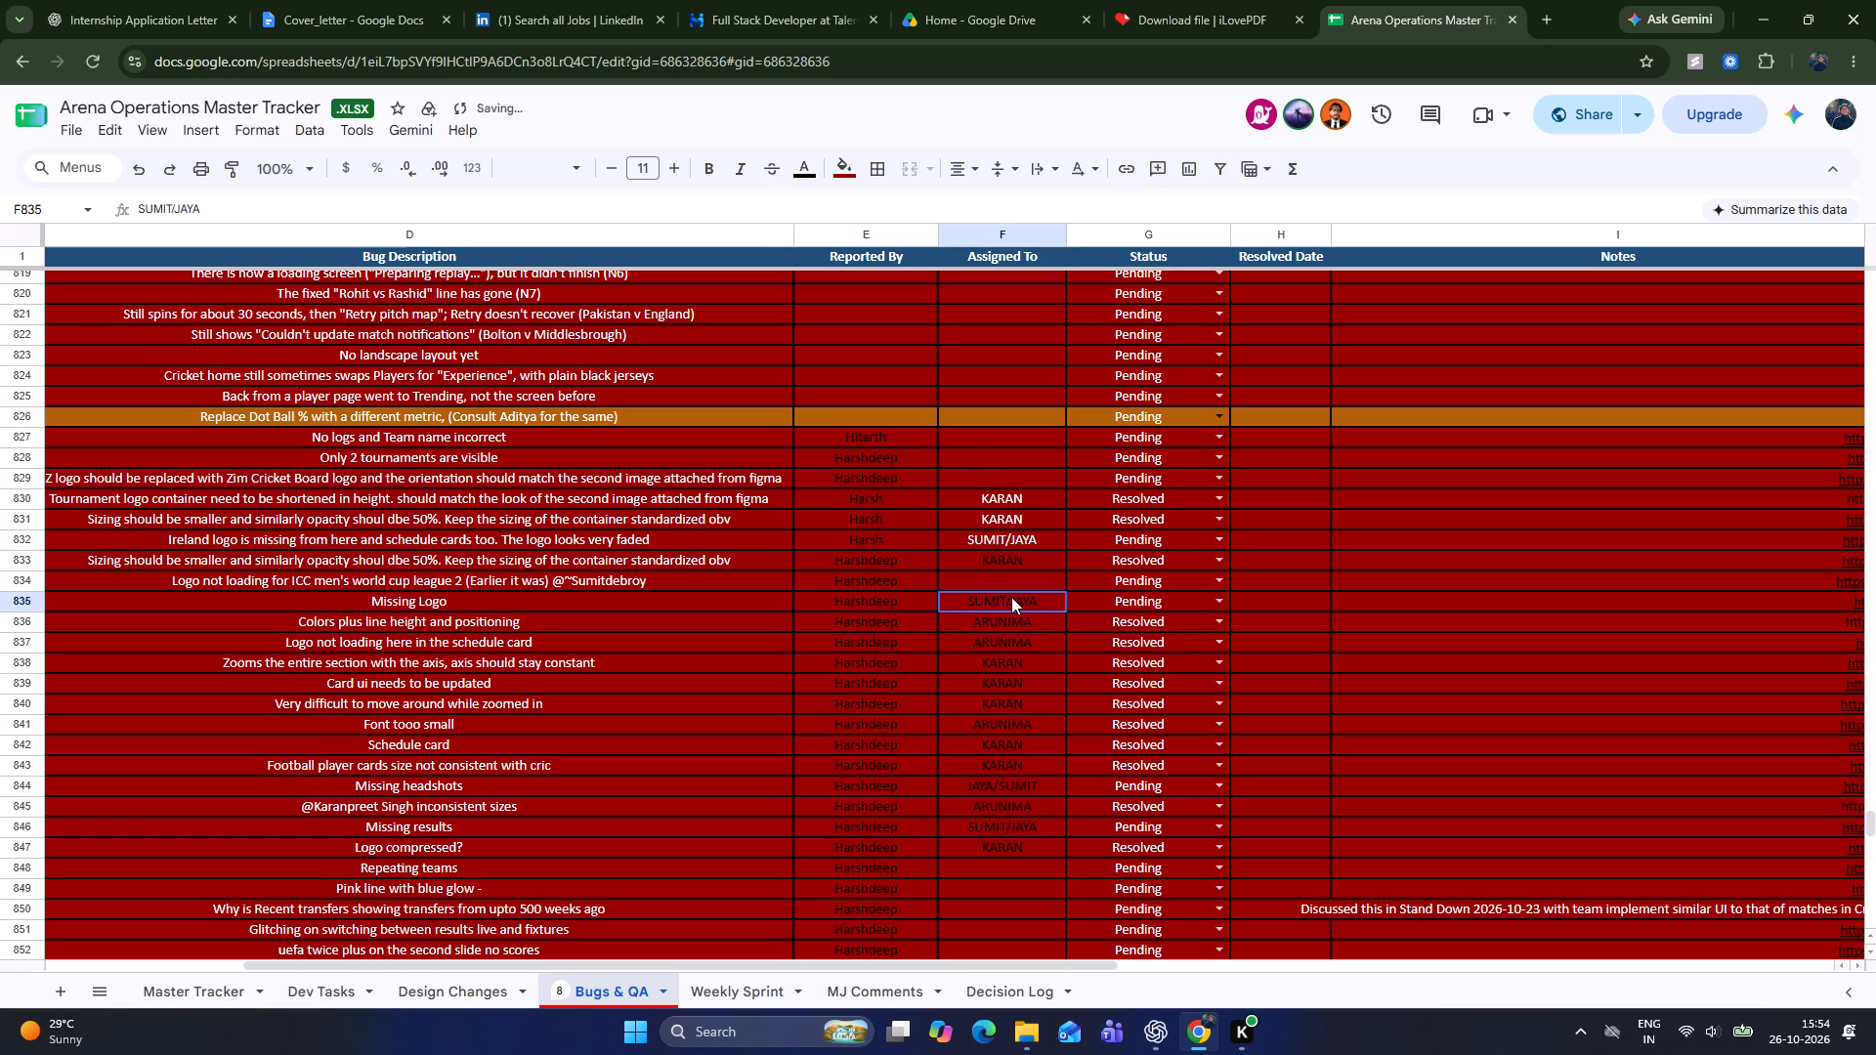
pyautogui.tripleClick(1004, 560)
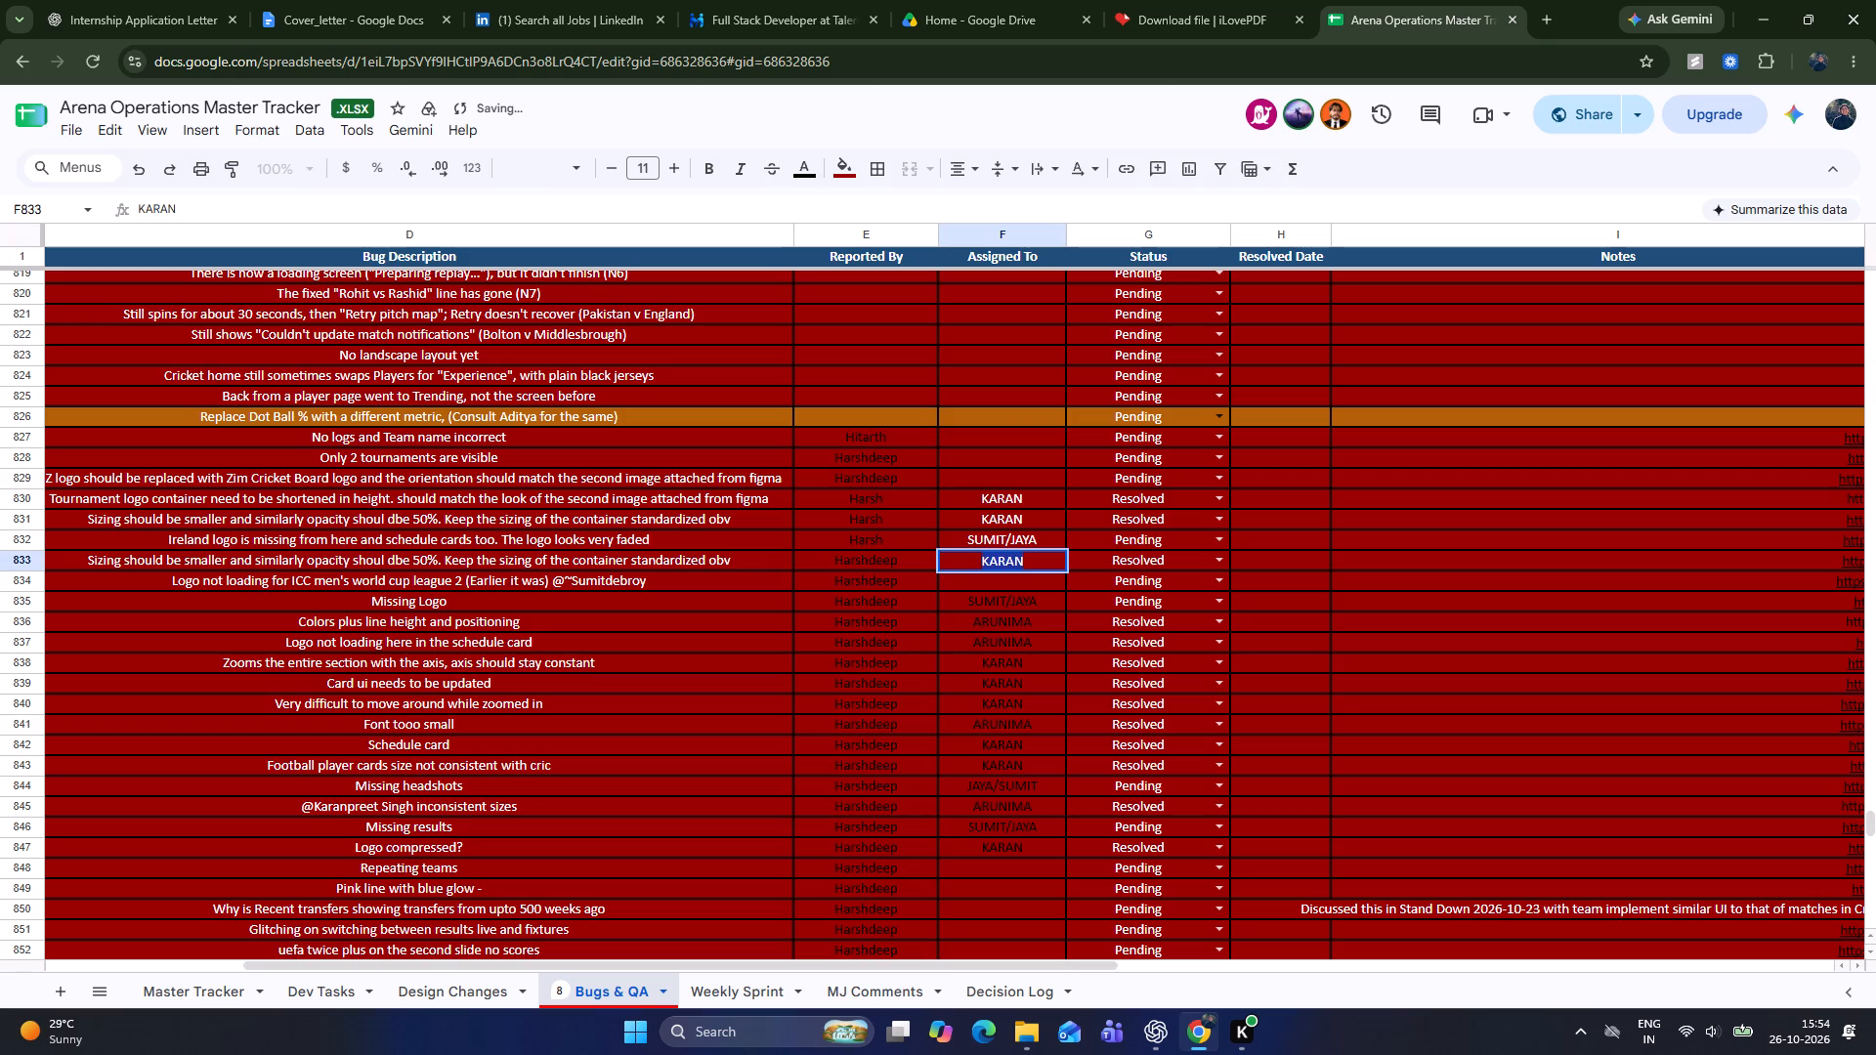
pyautogui.click(795, 175)
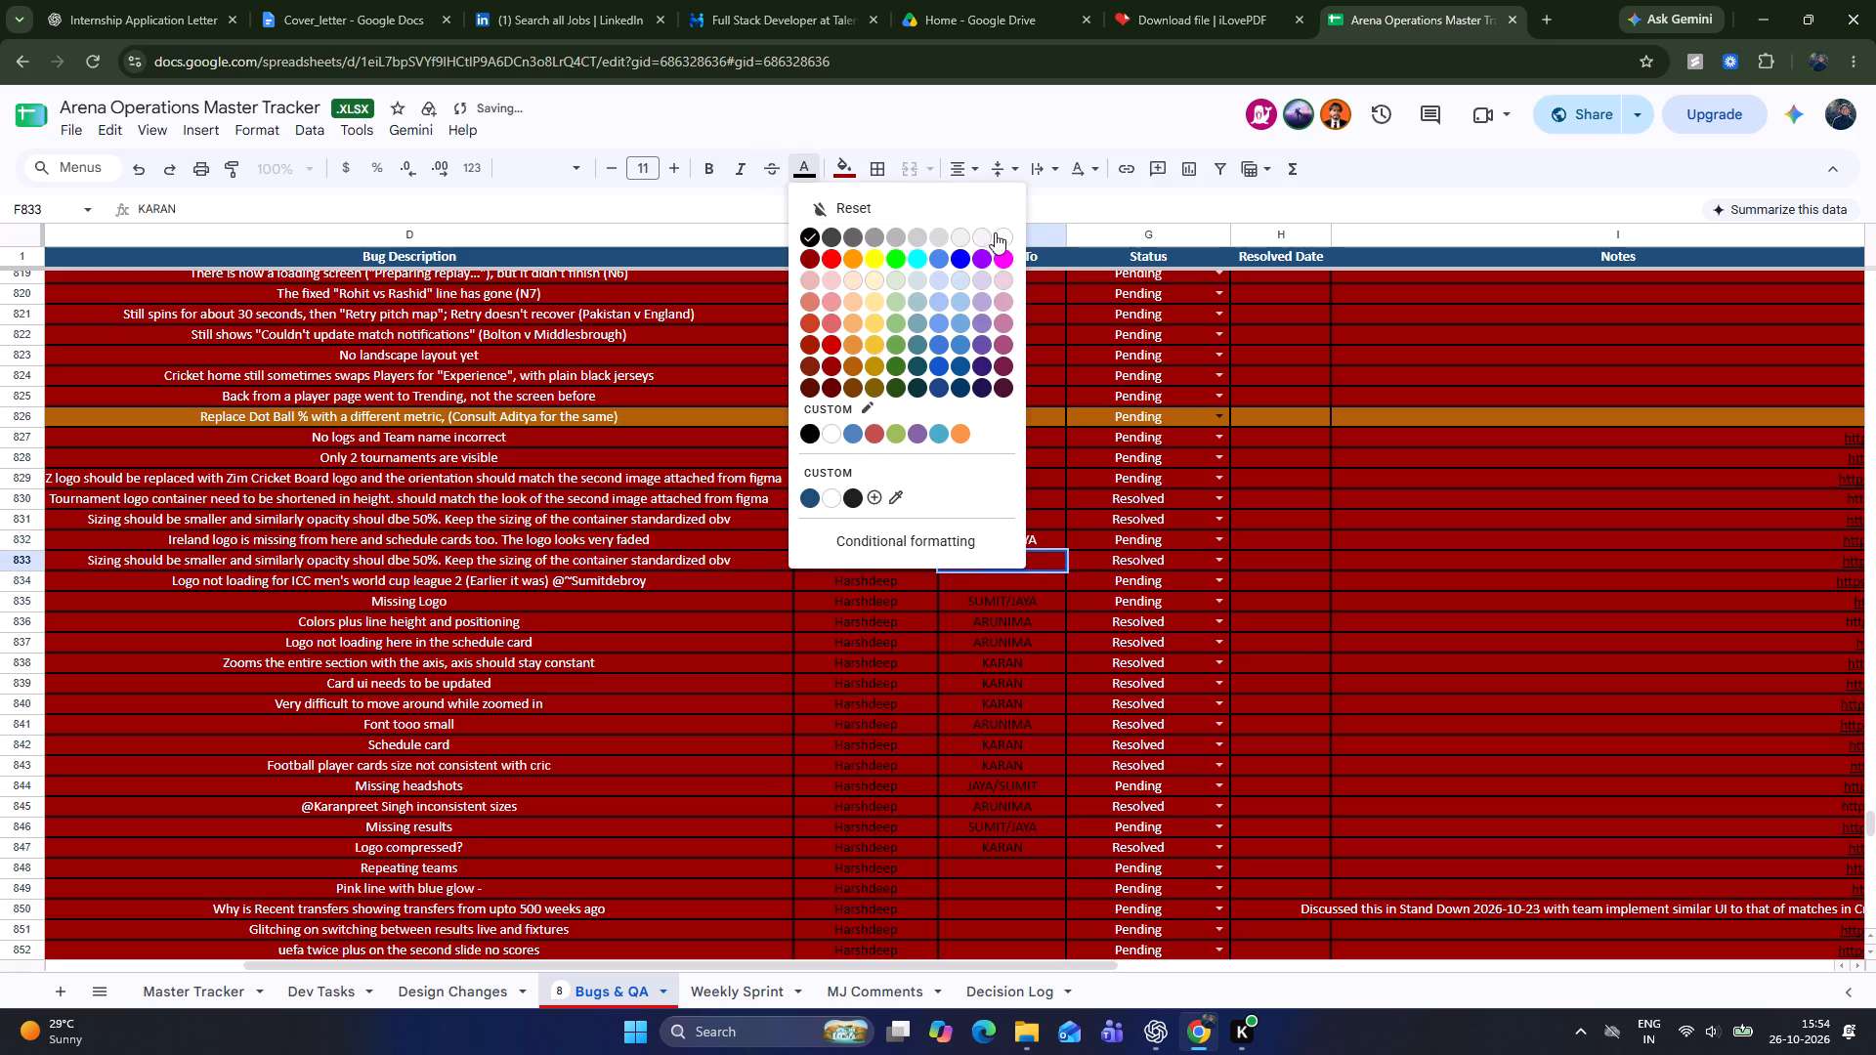
pyautogui.click(1002, 234)
pyautogui.tripleClick(1010, 599)
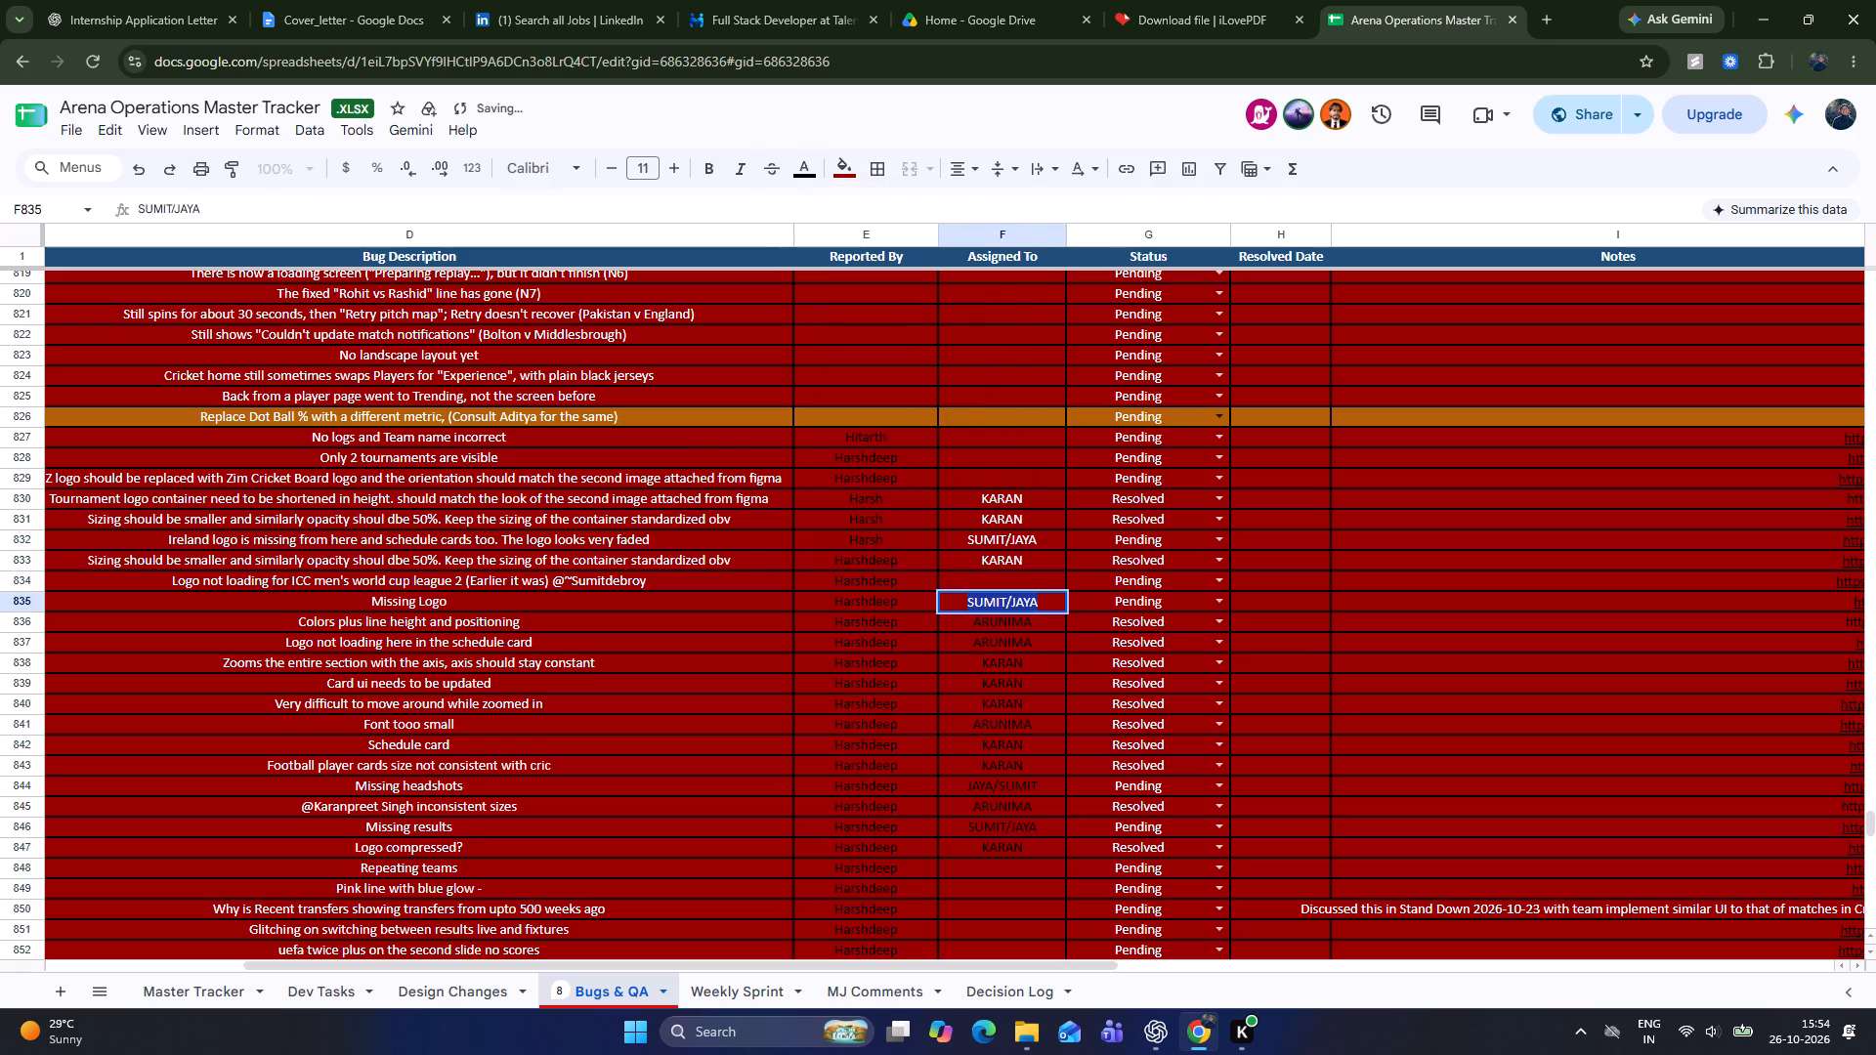
pyautogui.click(801, 186)
pyautogui.click(800, 174)
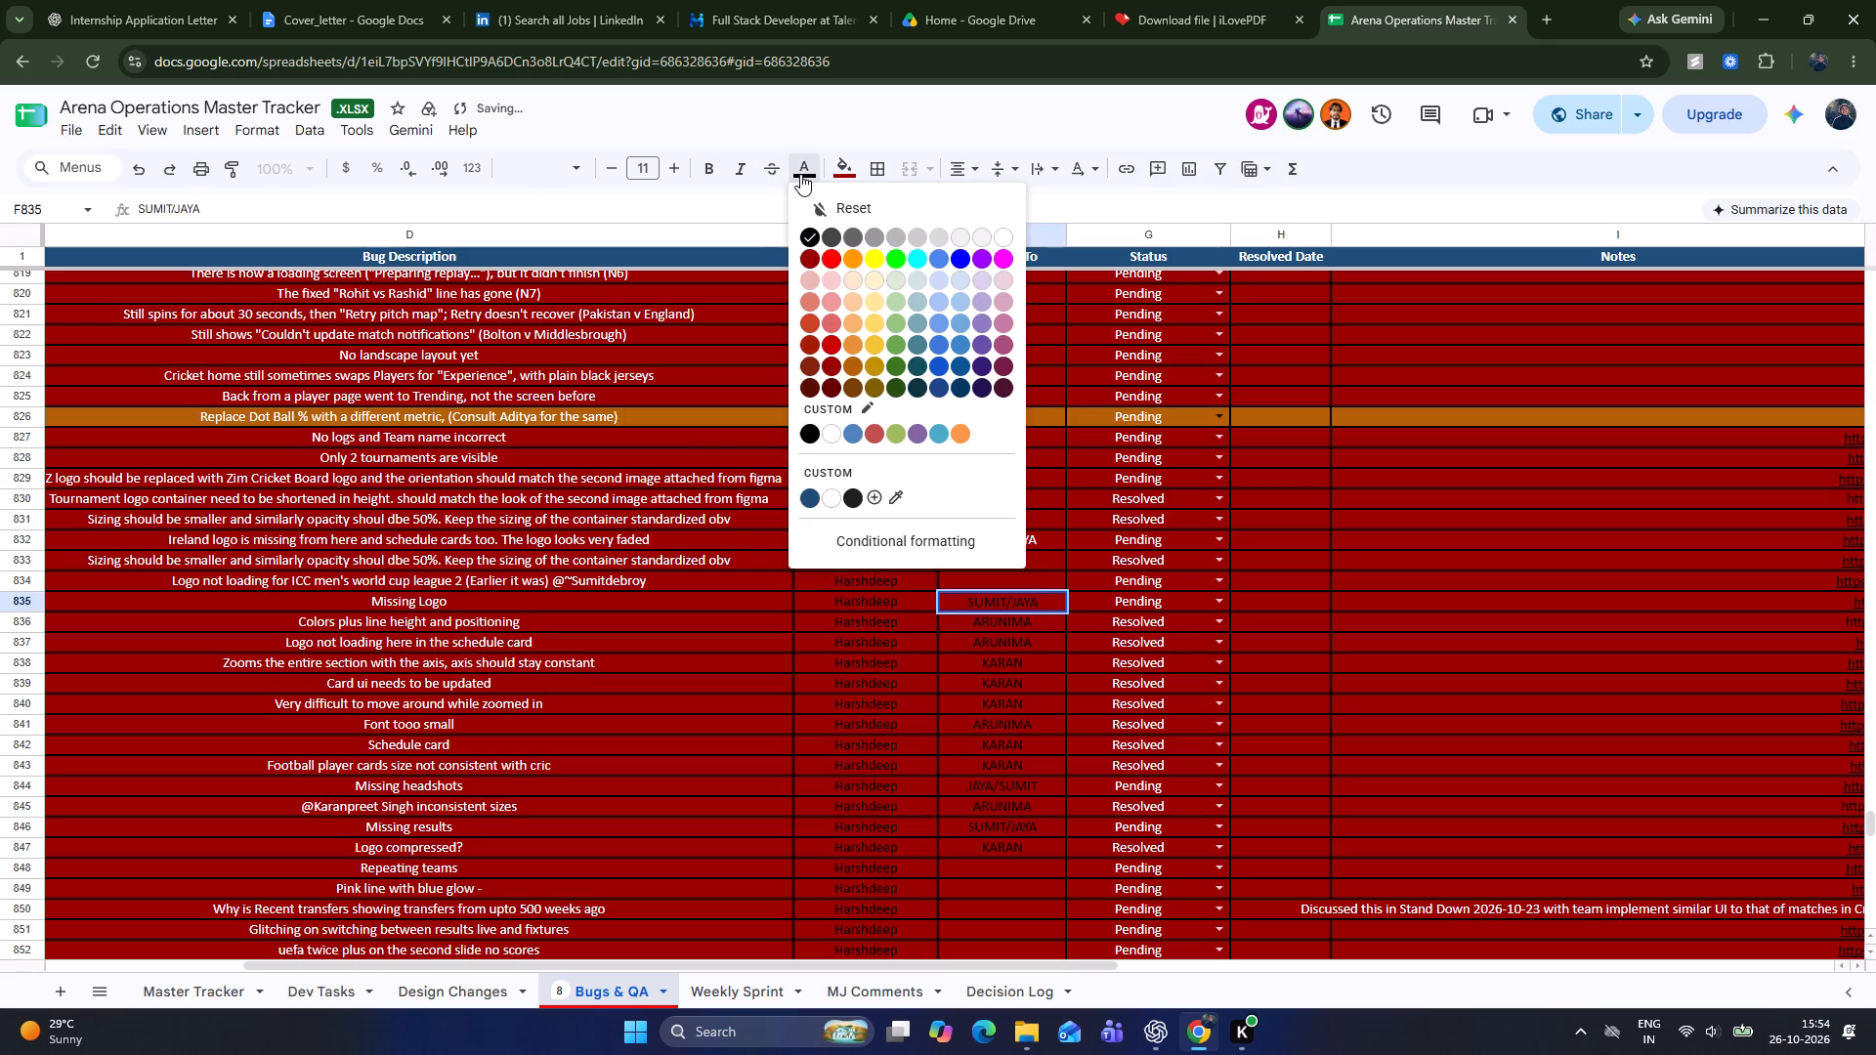
pyautogui.click(800, 174)
pyautogui.tripleClick(987, 600)
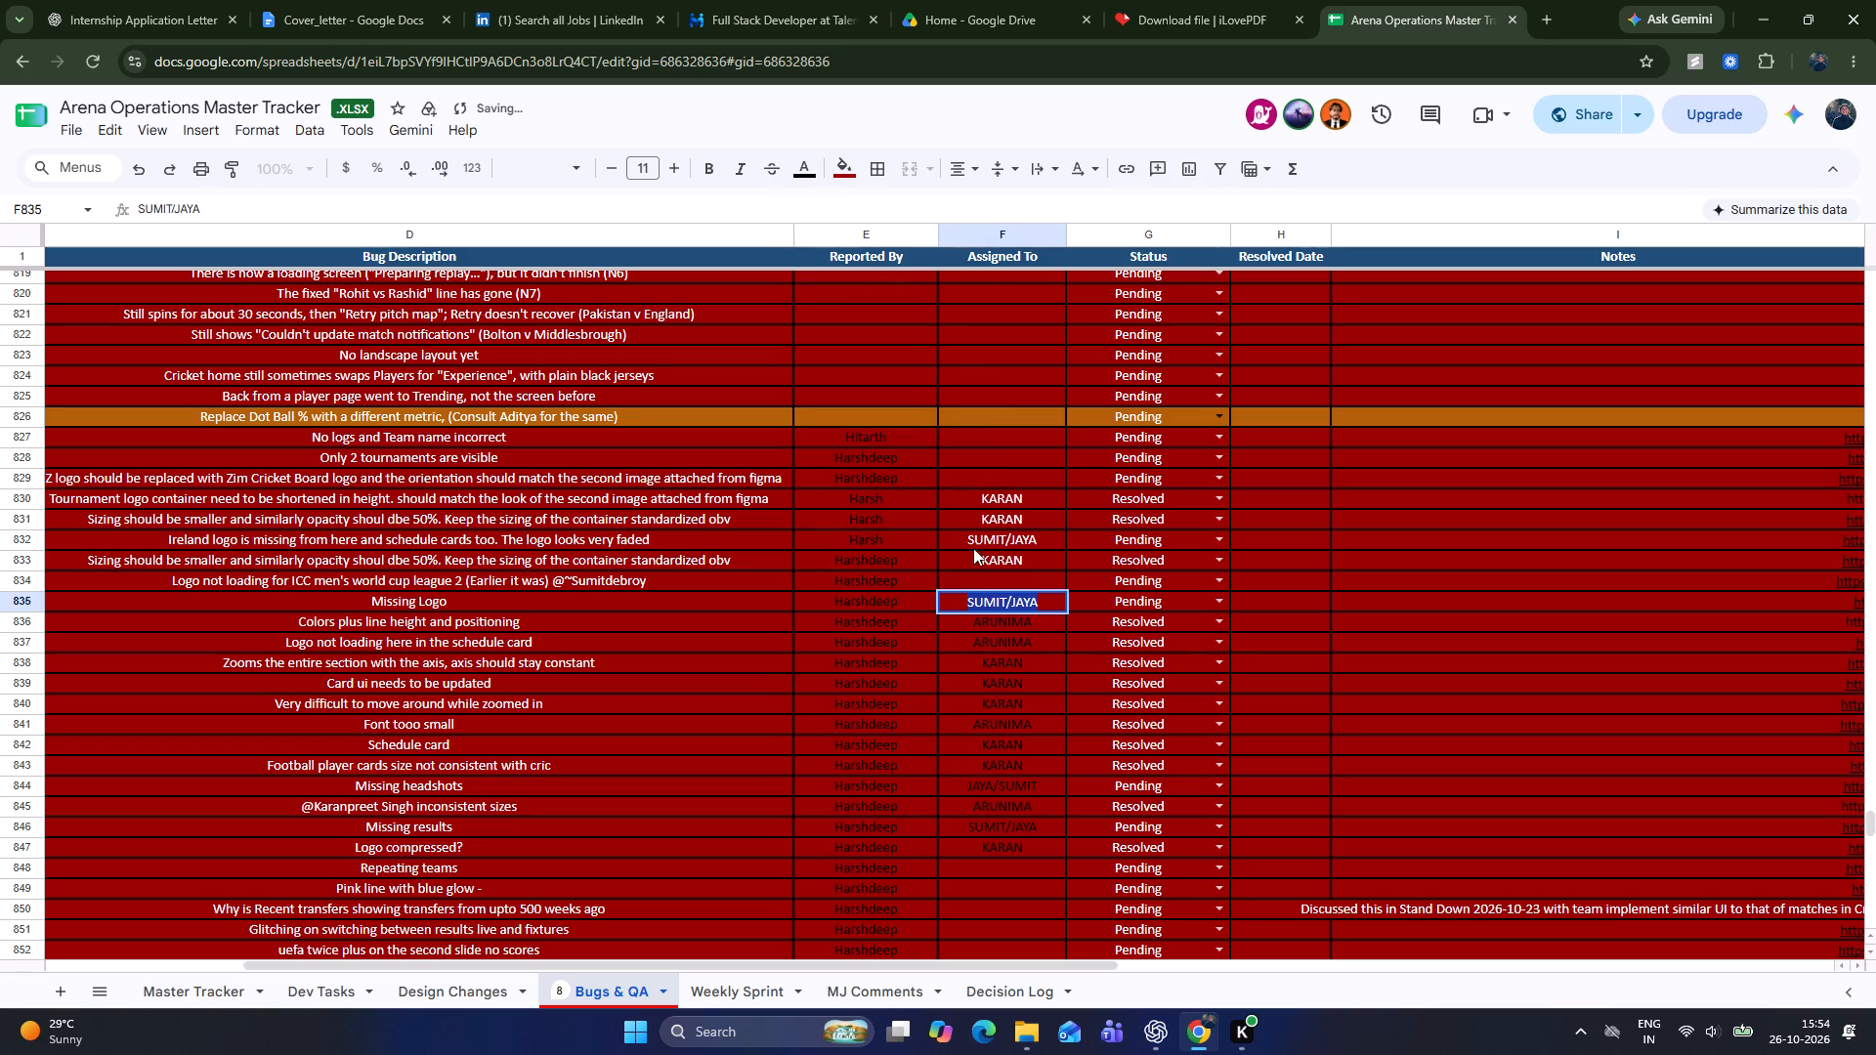
pyautogui.click(806, 179)
pyautogui.click(1005, 233)
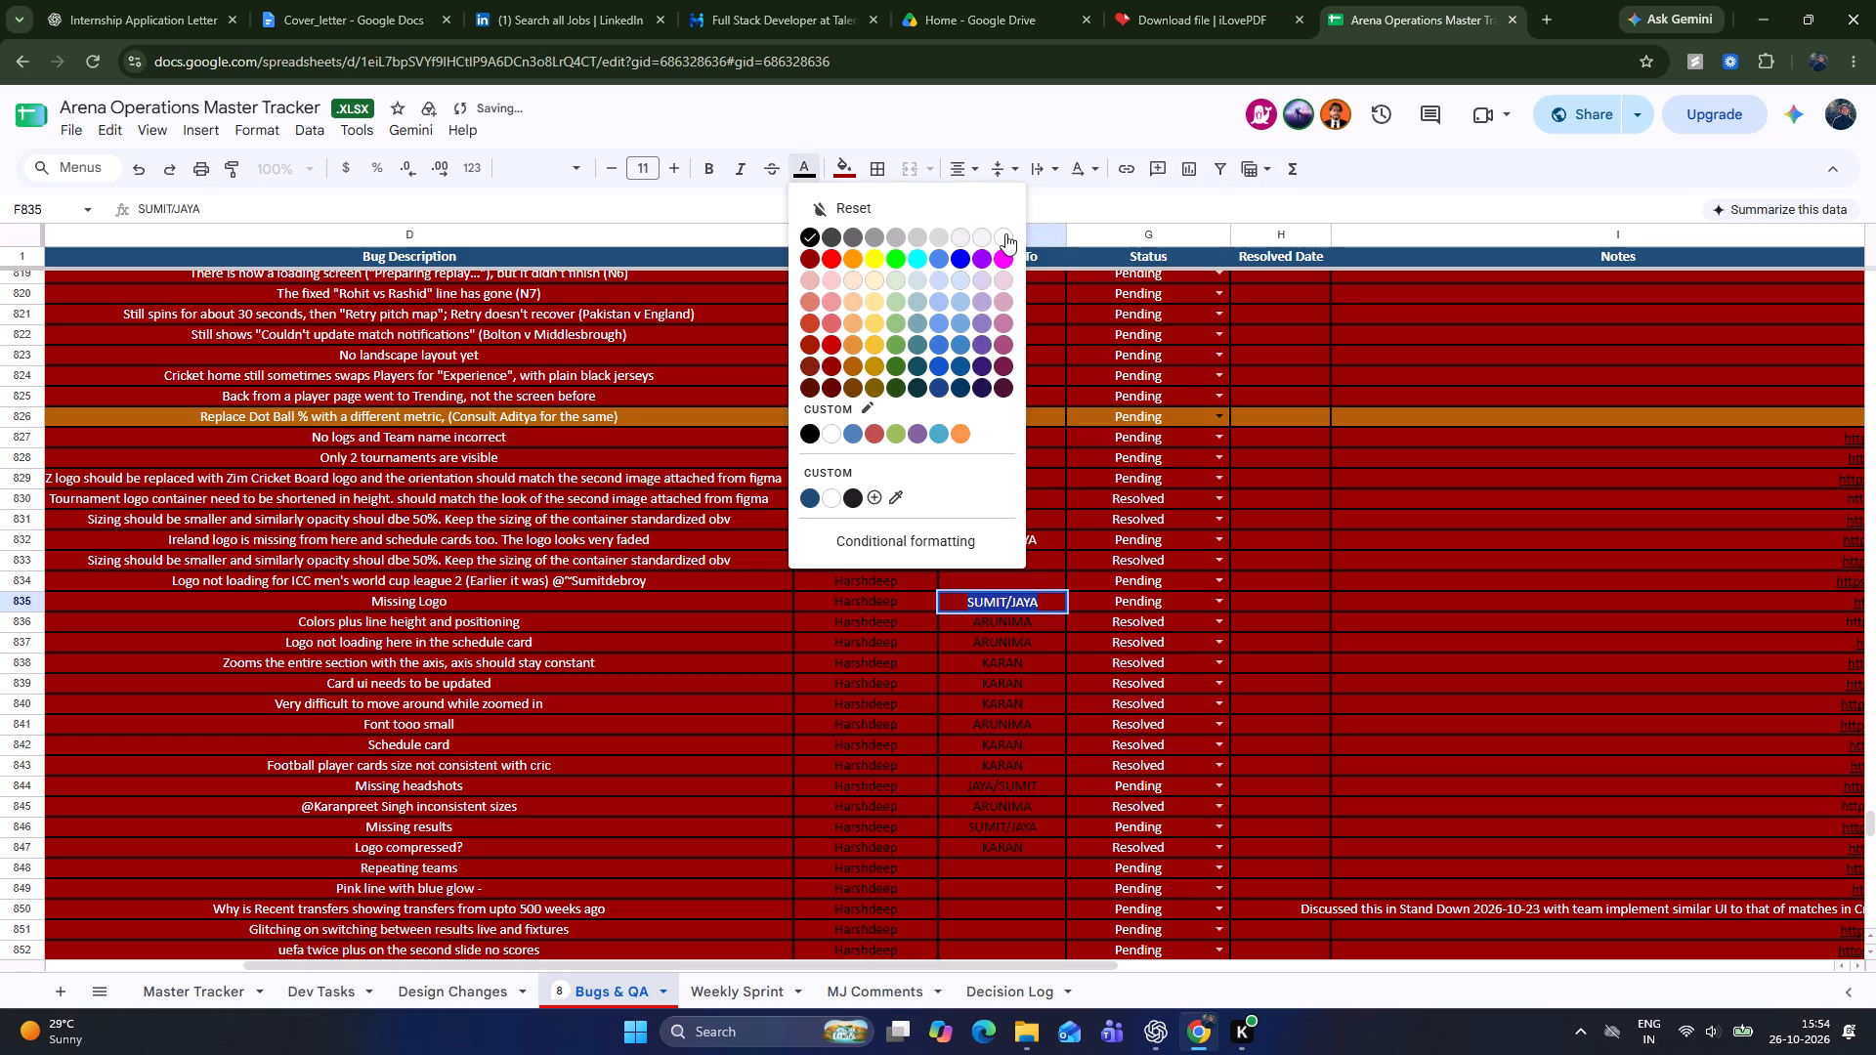
# Change the text color of the ARUNIMA assignee entries in rows 836 and 837 to white.
pyautogui.tripleClick(1013, 622)
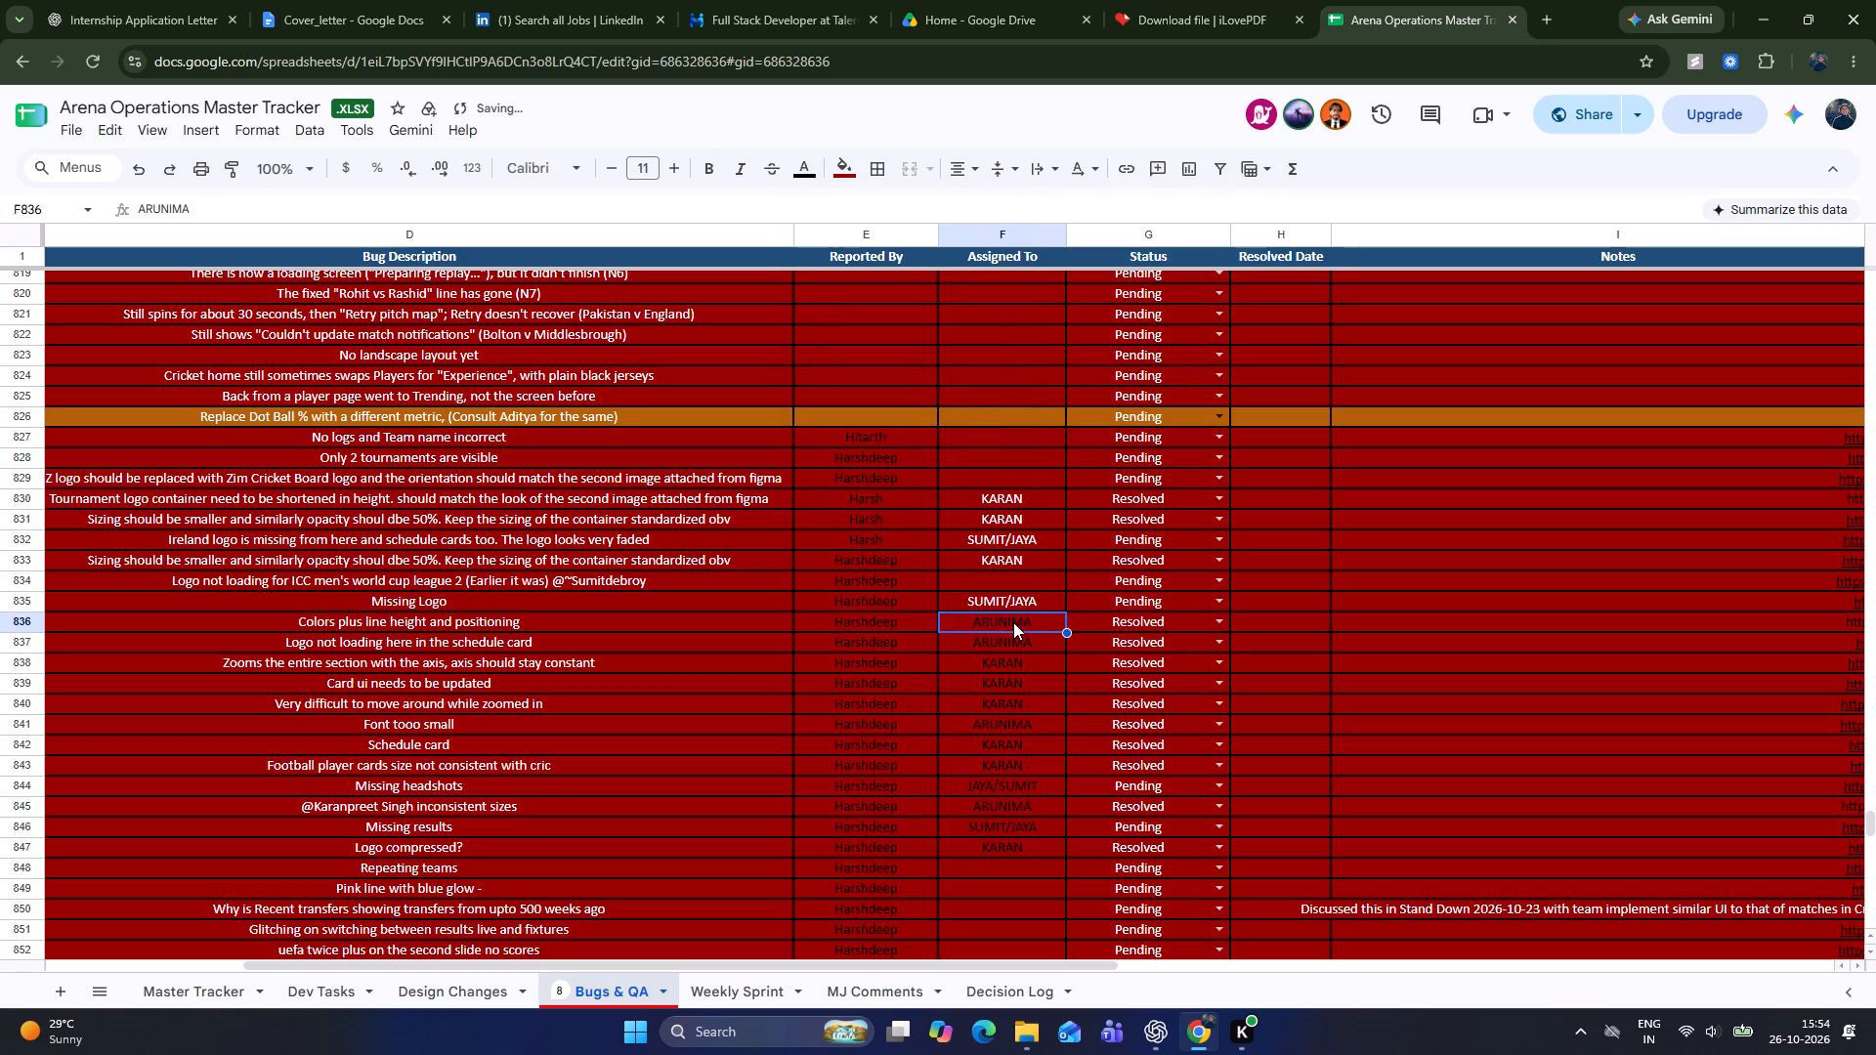
pyautogui.click(792, 173)
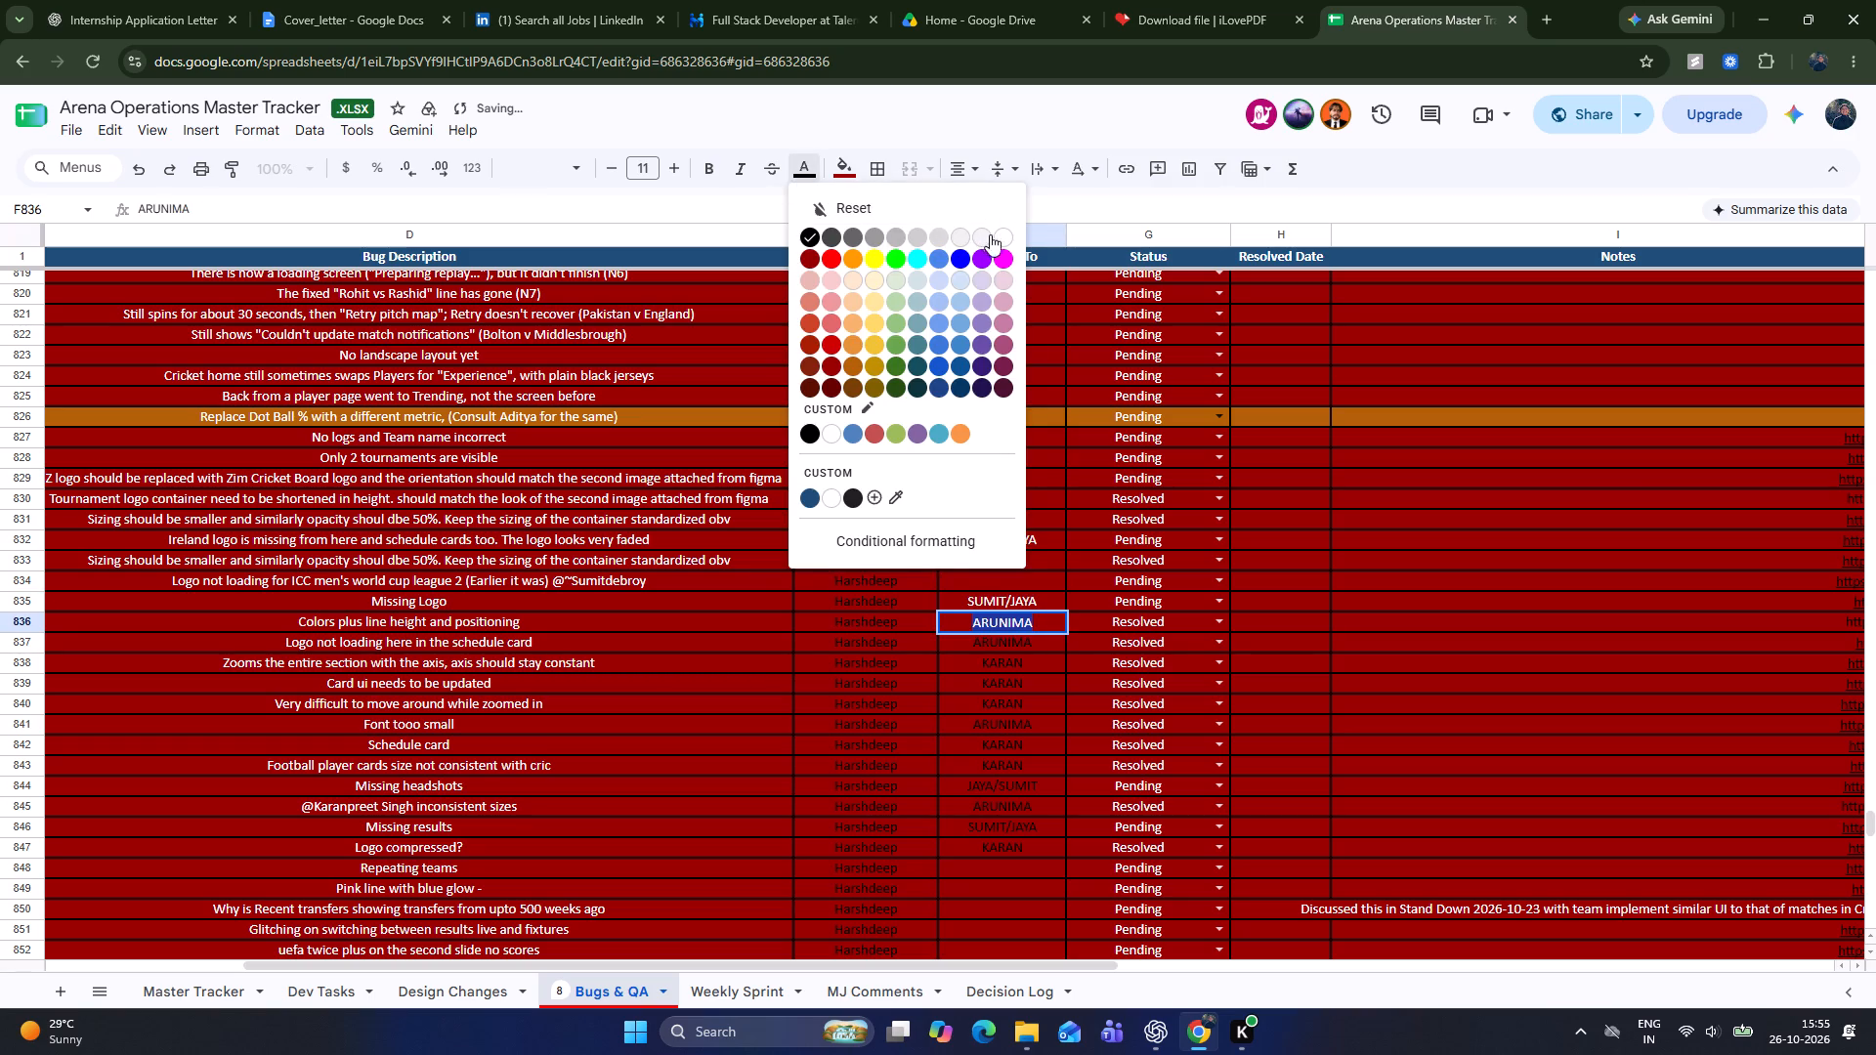
pyautogui.click(1000, 234)
pyautogui.tripleClick(1012, 637)
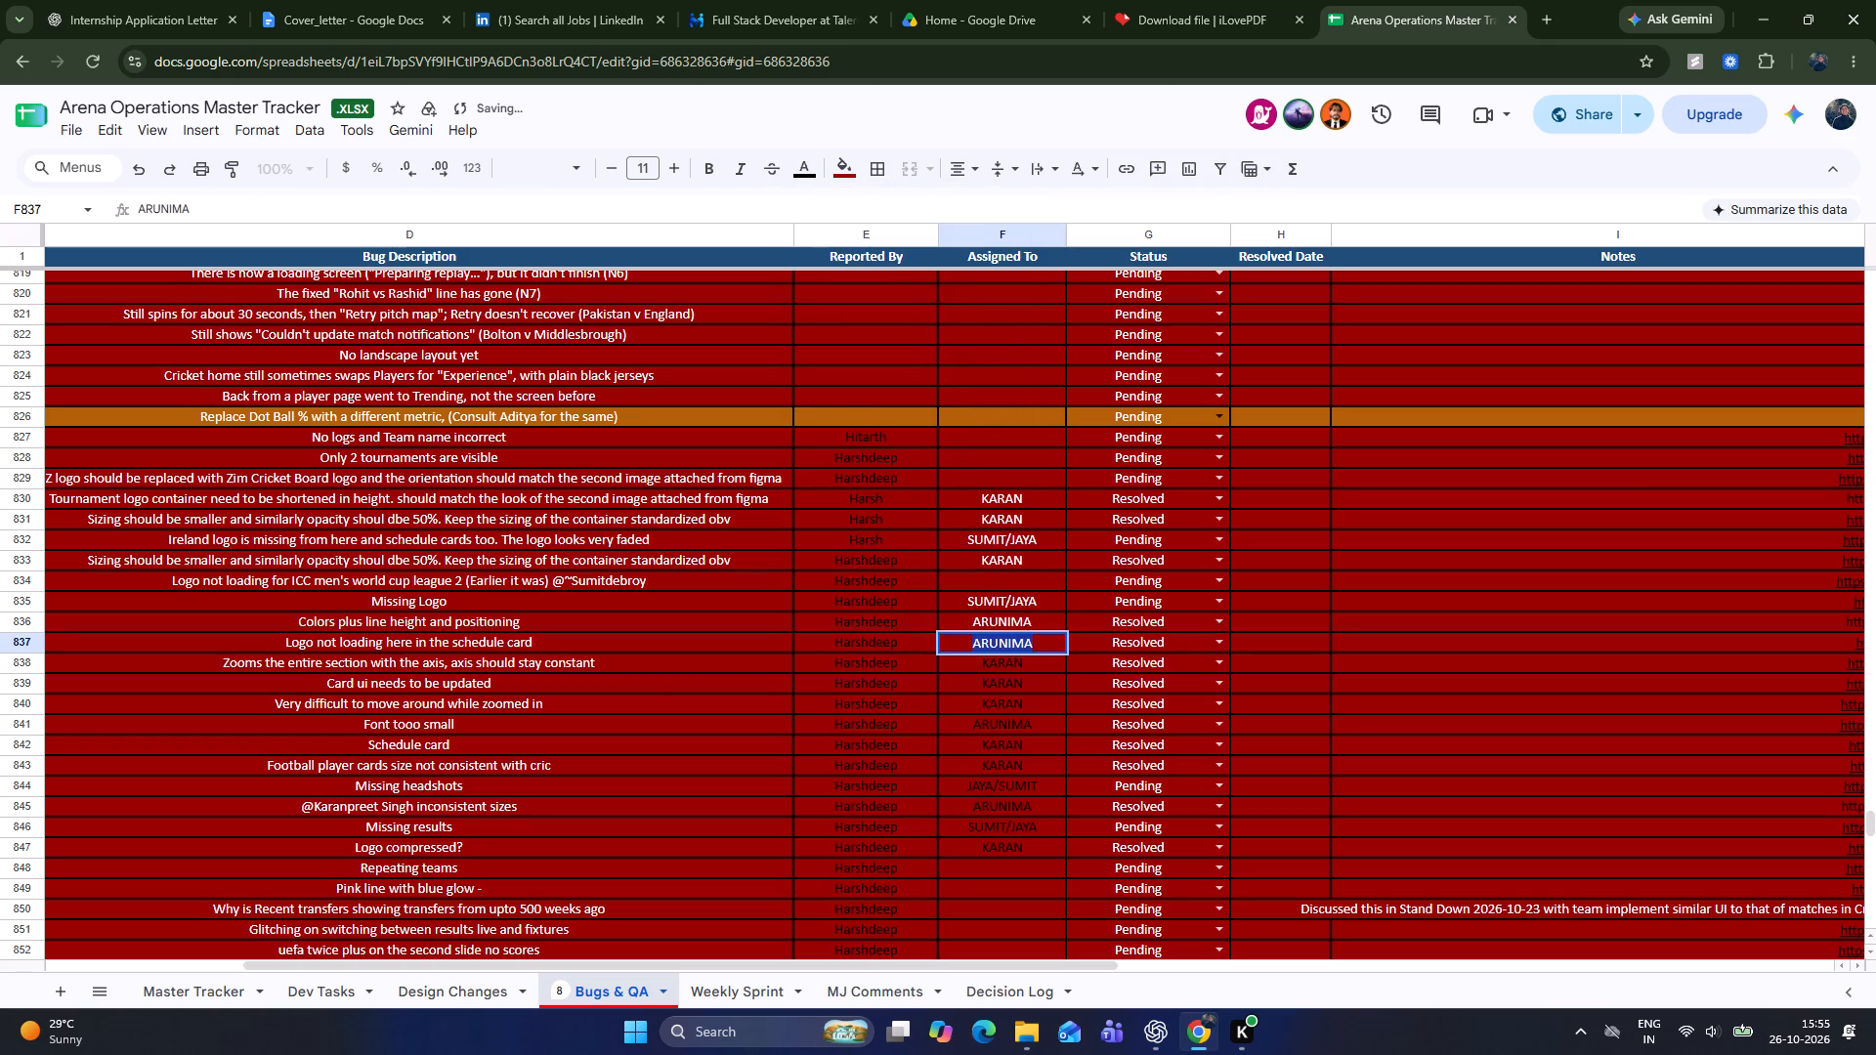
pyautogui.click(805, 169)
pyautogui.click(1001, 233)
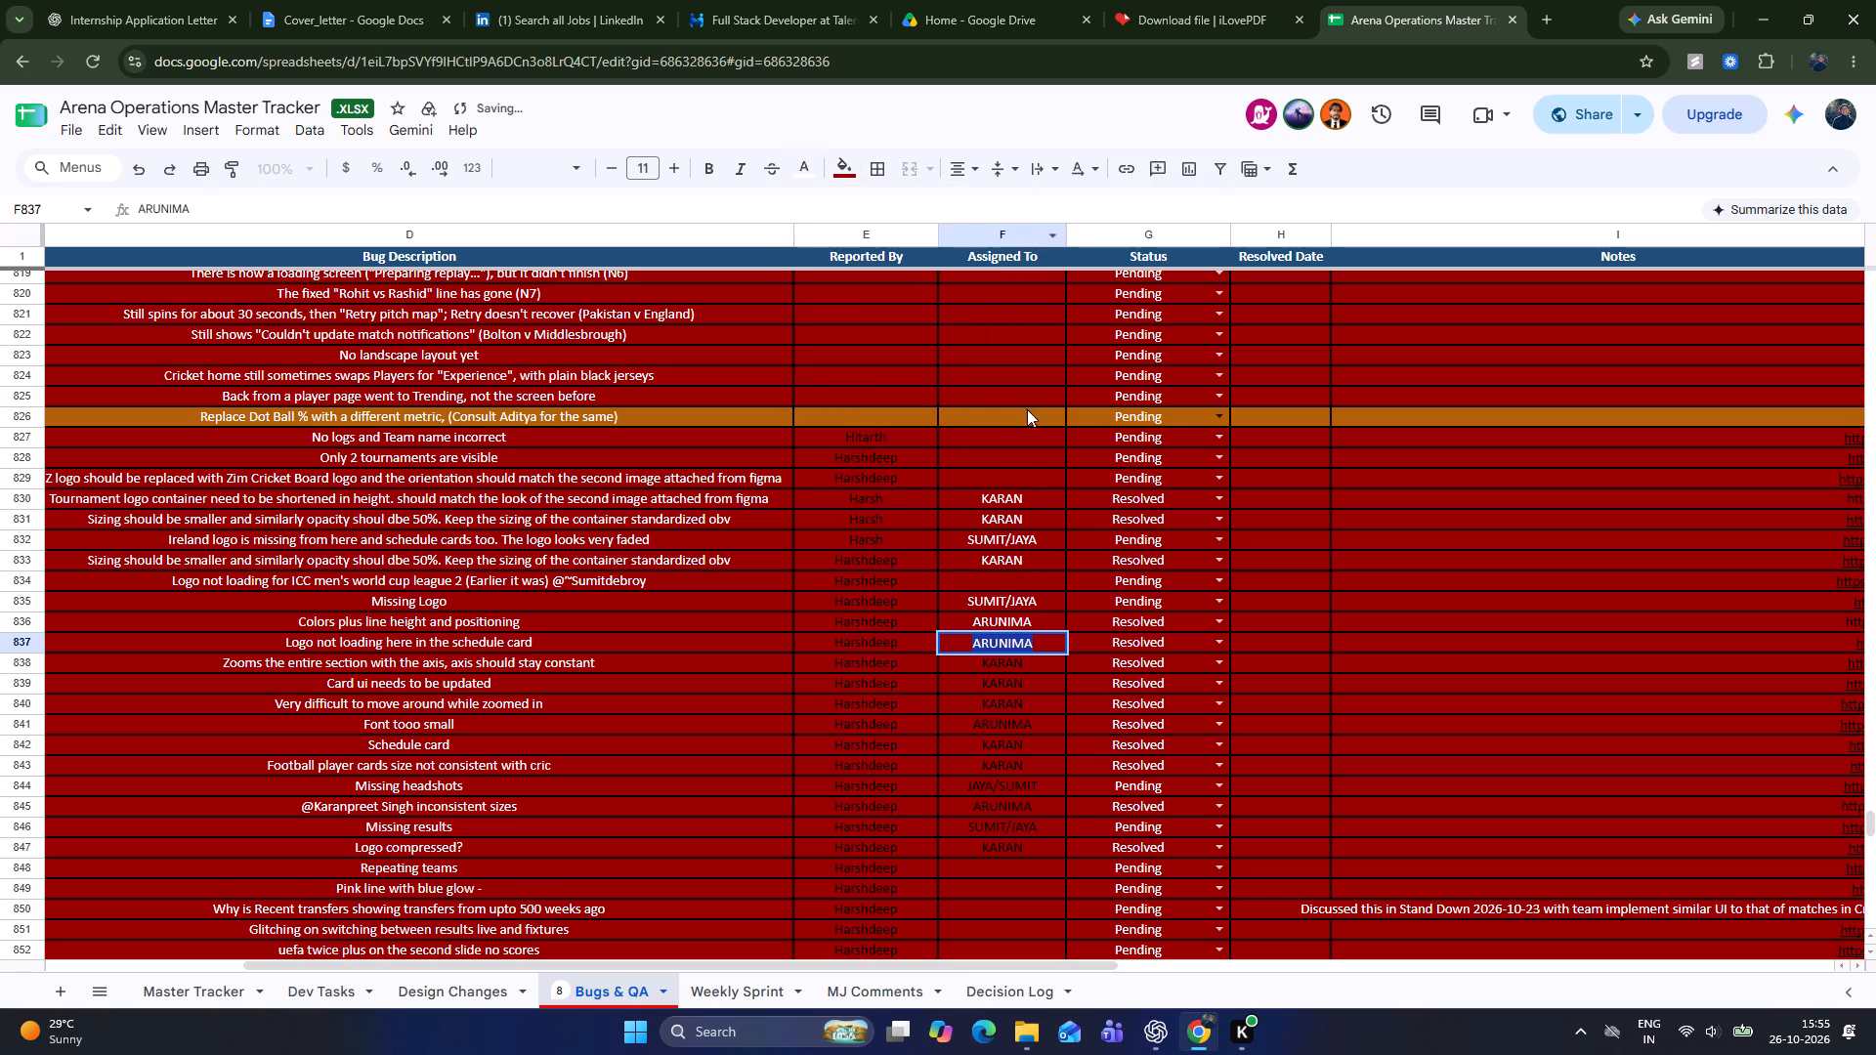
# Change the text color of the KARAN assignee entries in rows 838, 839 and 840 to white.
pyautogui.tripleClick(1012, 656)
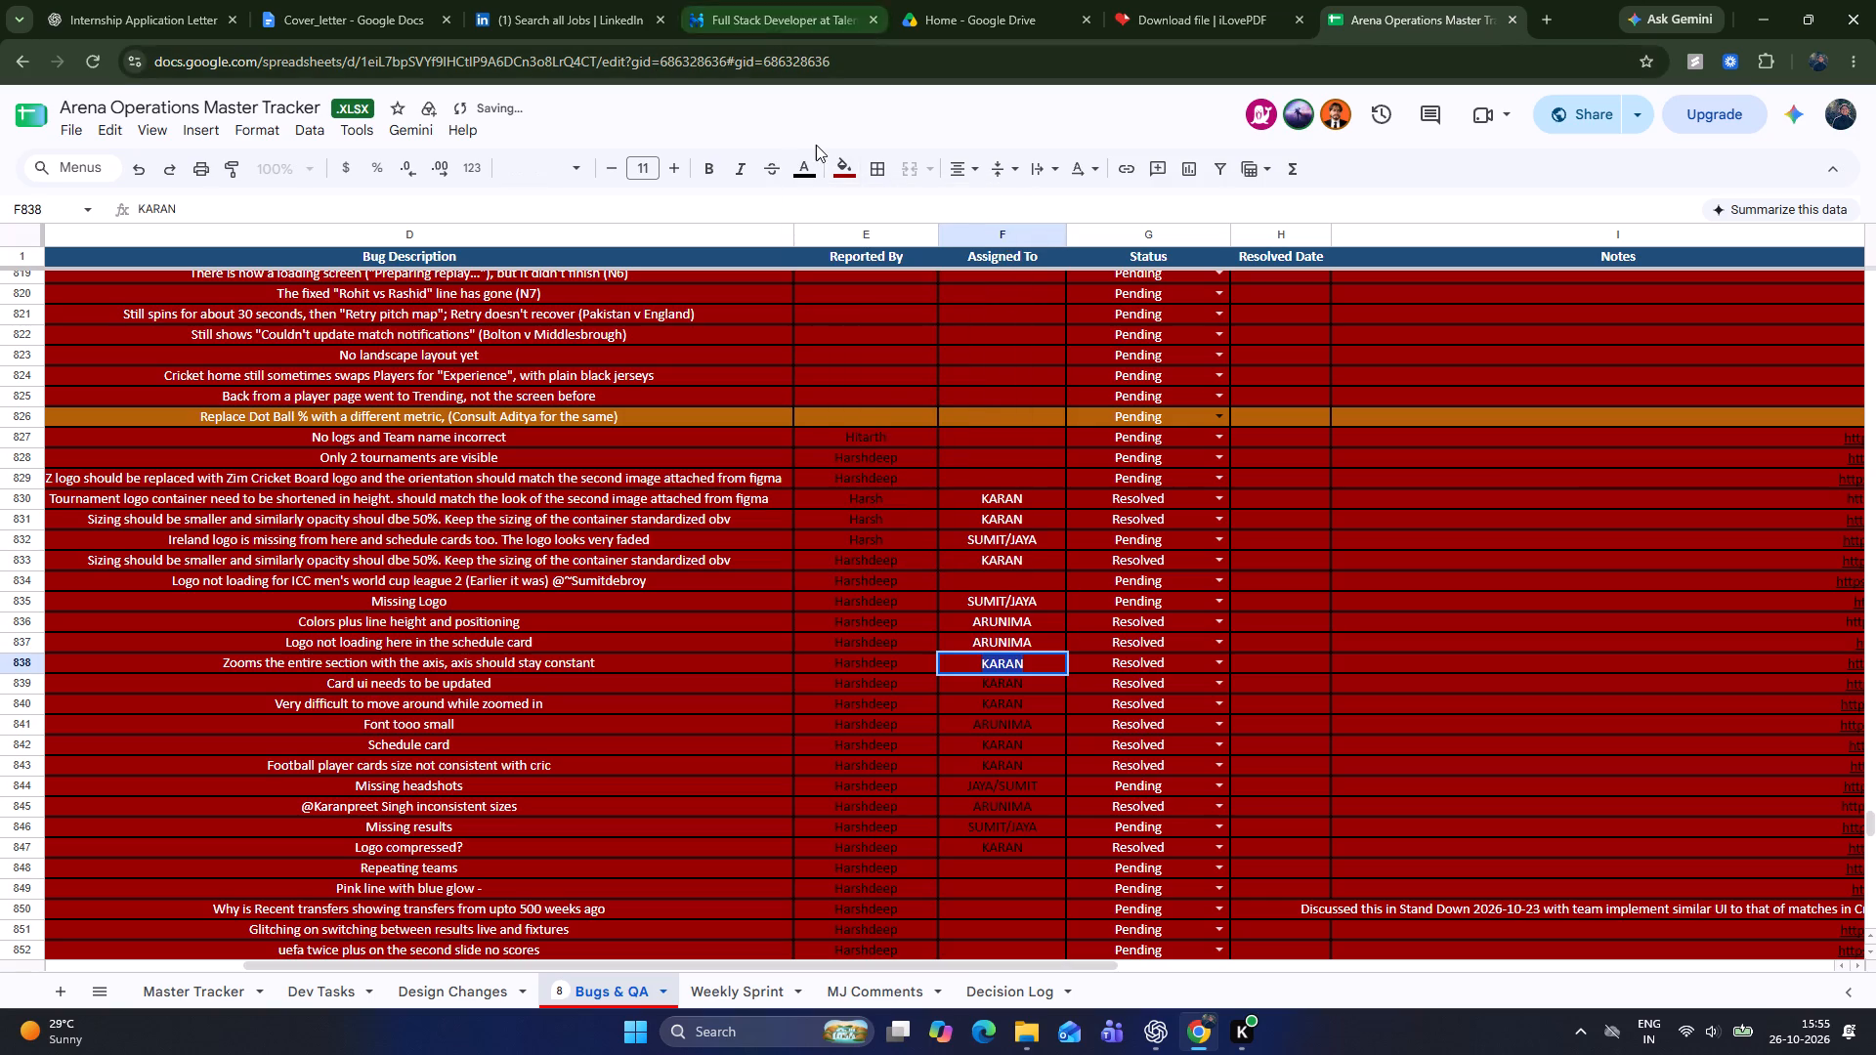
pyautogui.click(801, 174)
pyautogui.click(1002, 234)
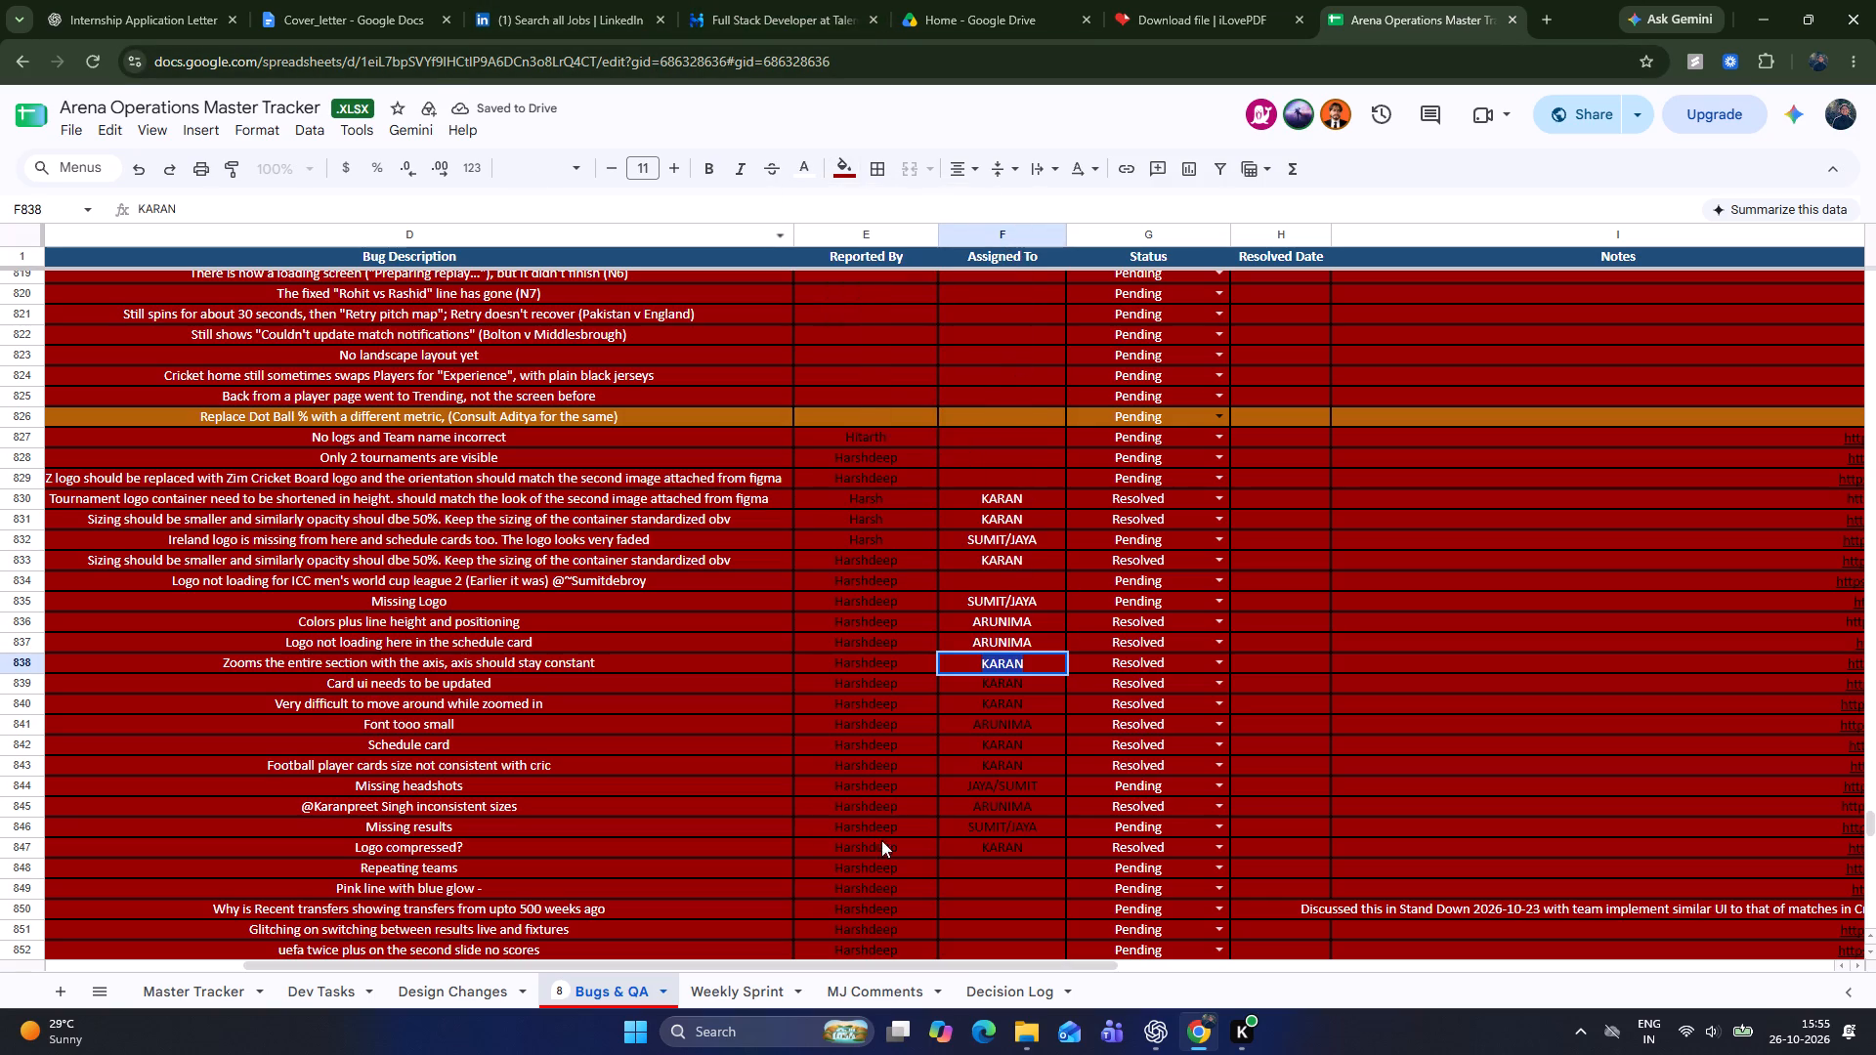
pyautogui.tripleClick(990, 679)
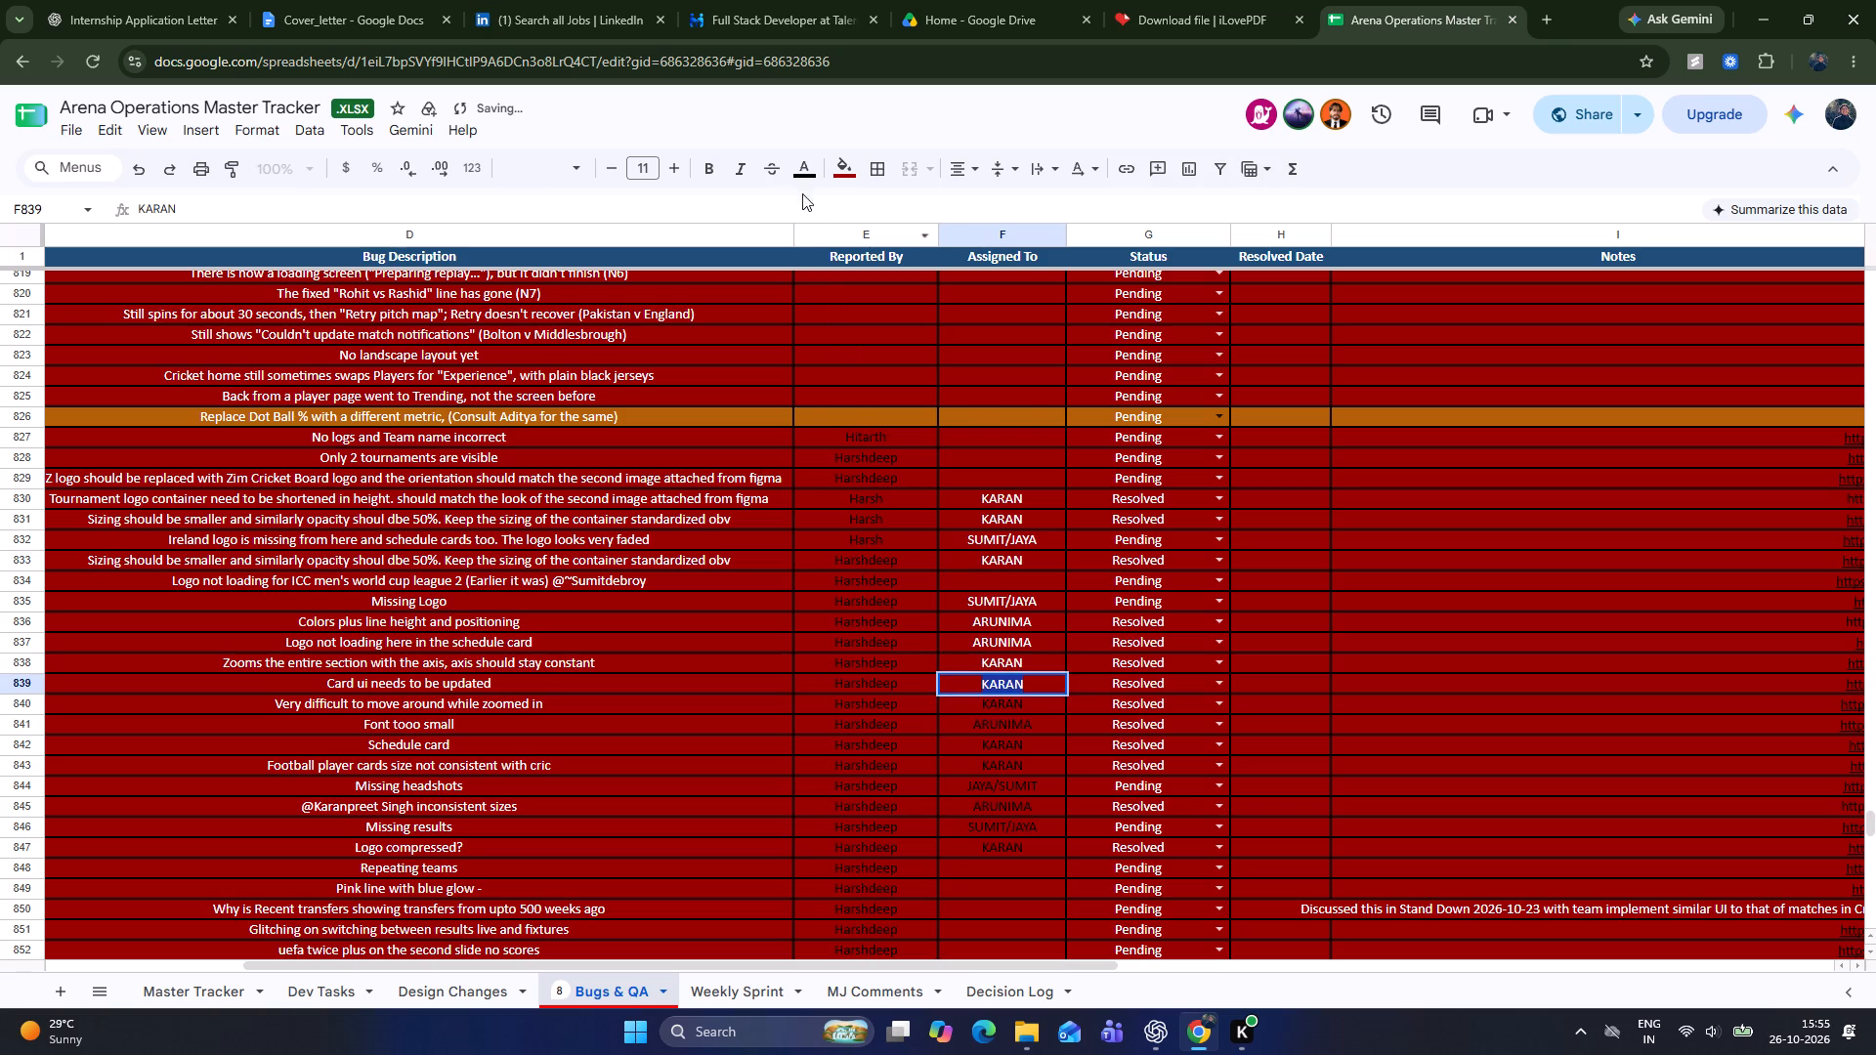
pyautogui.click(802, 177)
pyautogui.click(1000, 236)
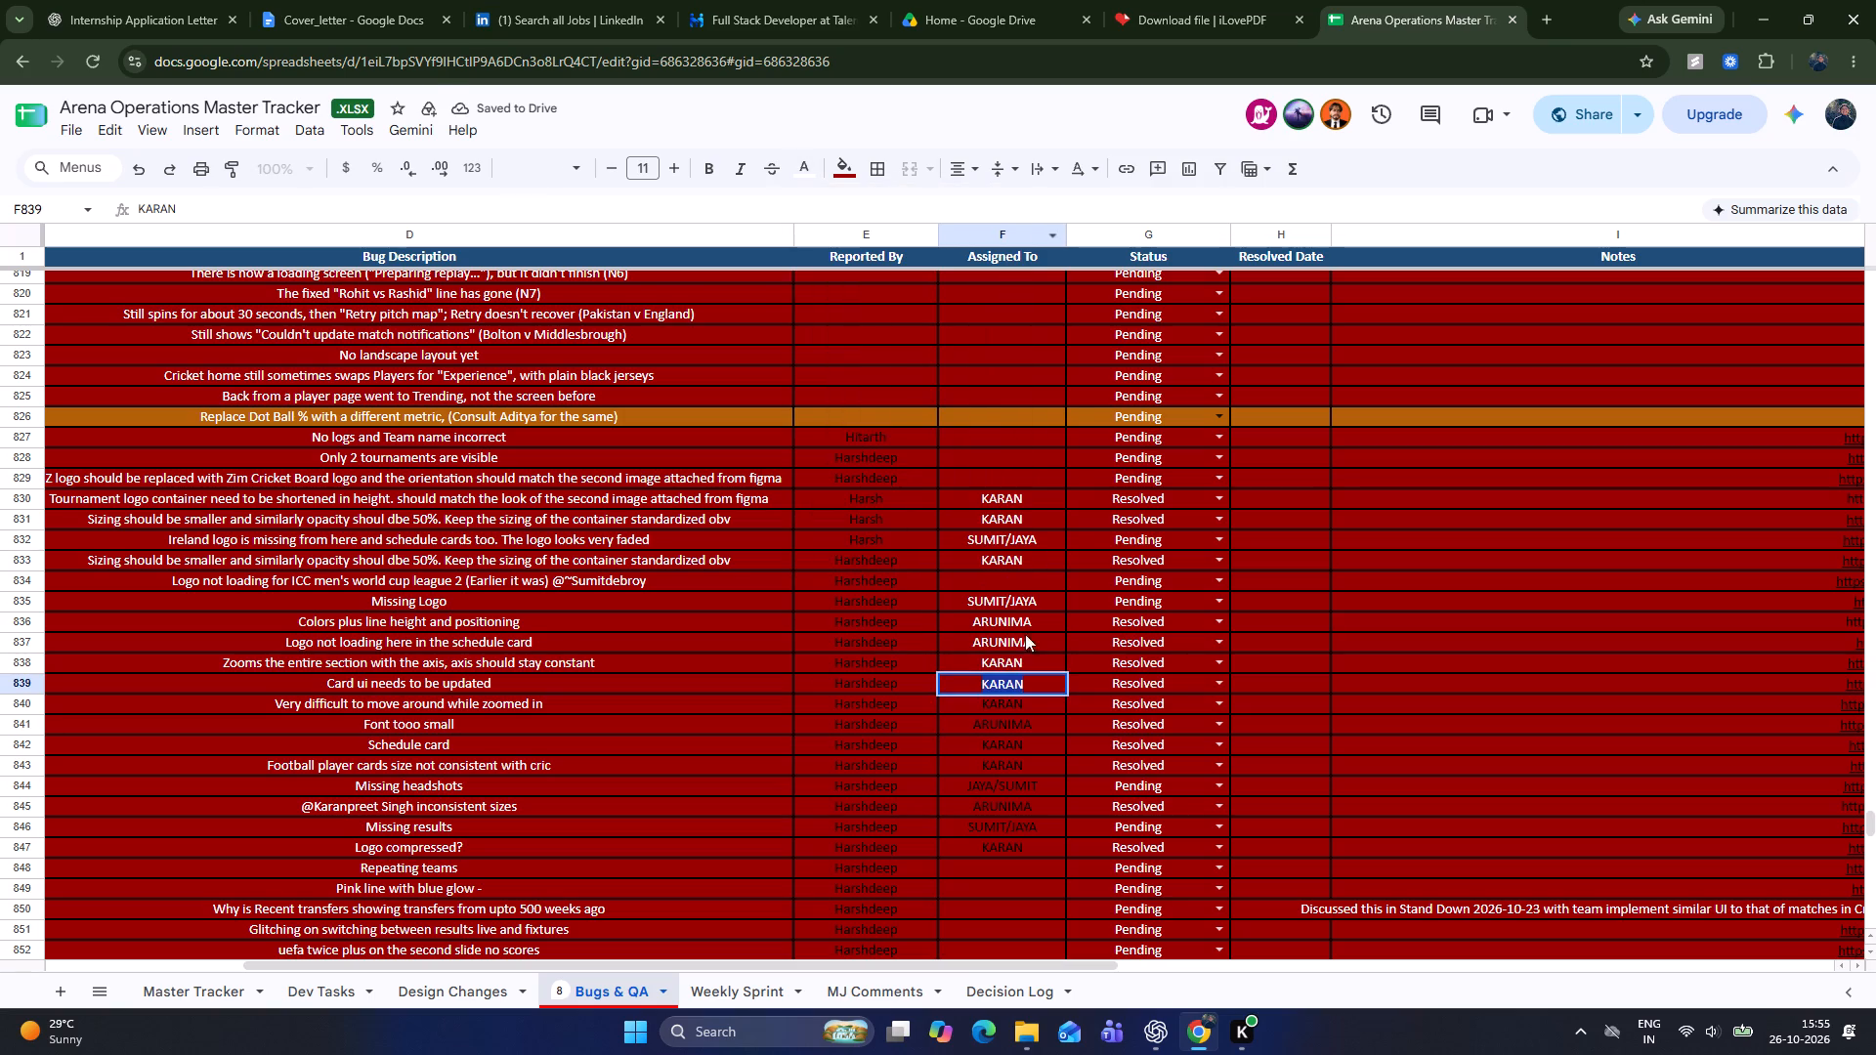
pyautogui.tripleClick(1009, 698)
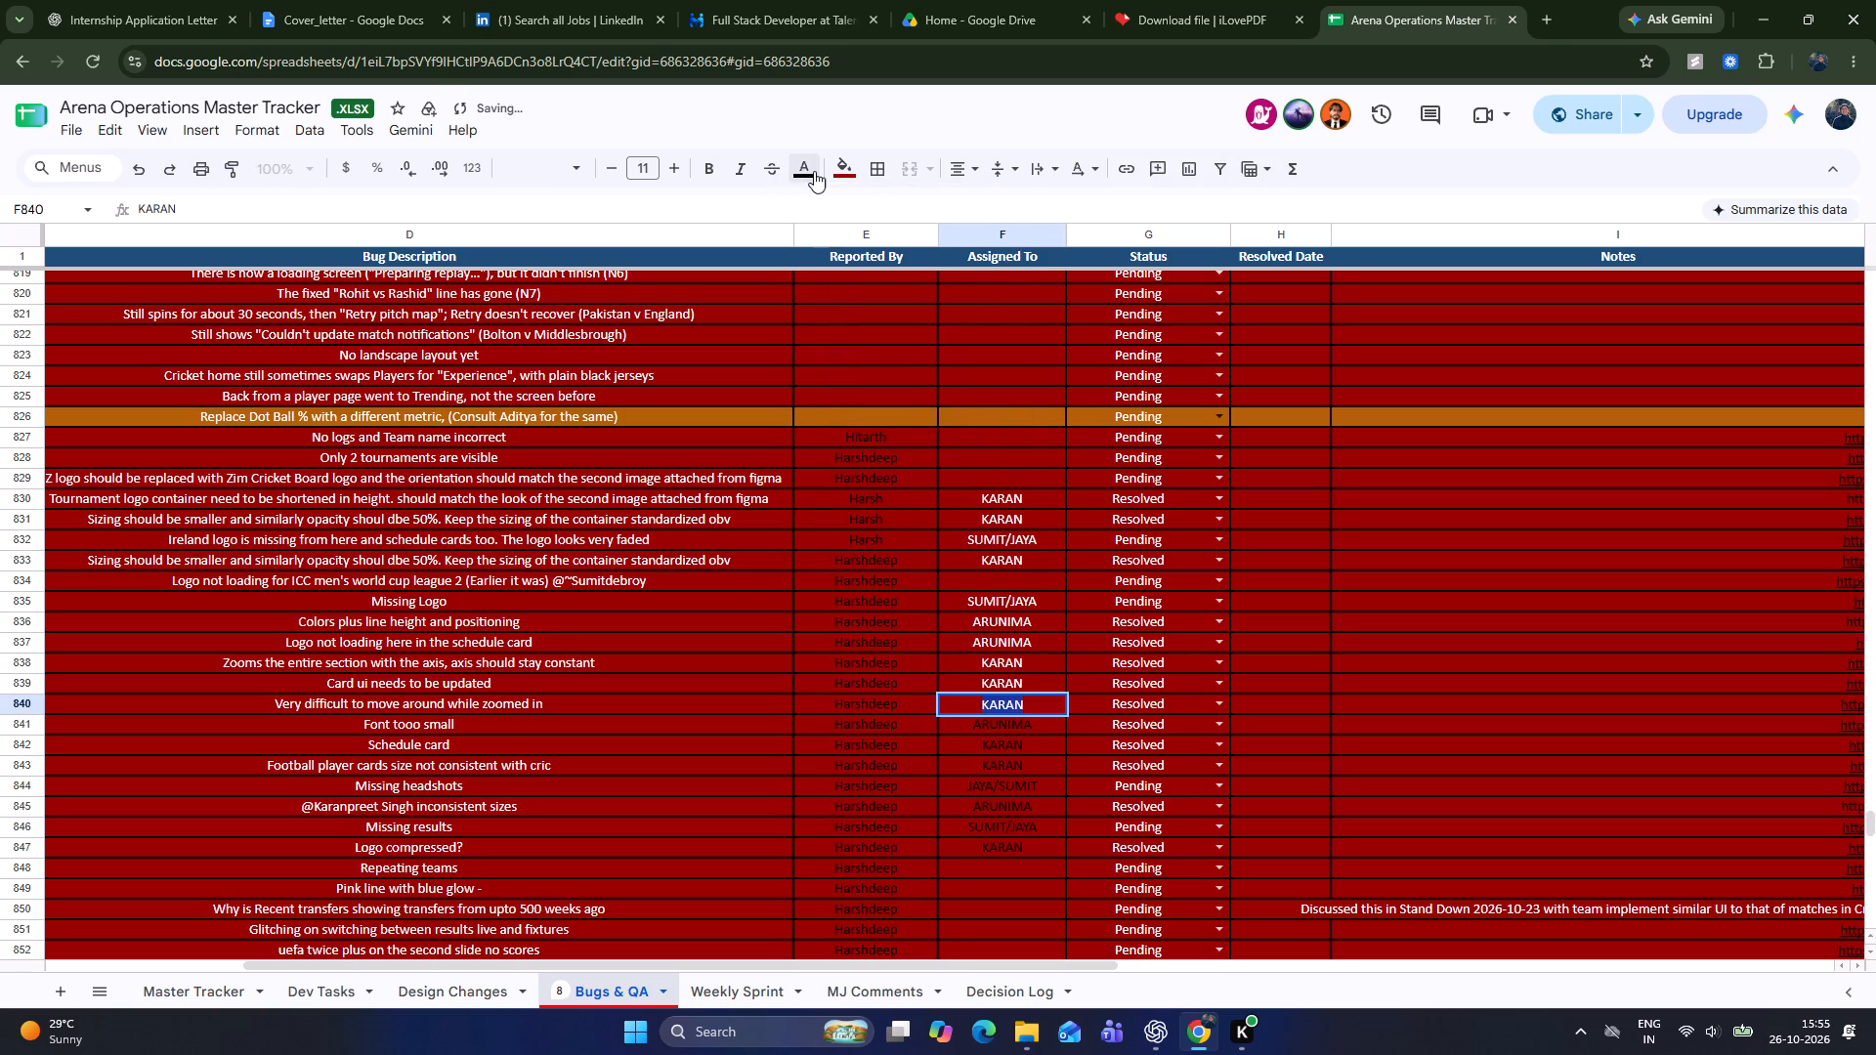
pyautogui.click(814, 171)
pyautogui.click(1006, 240)
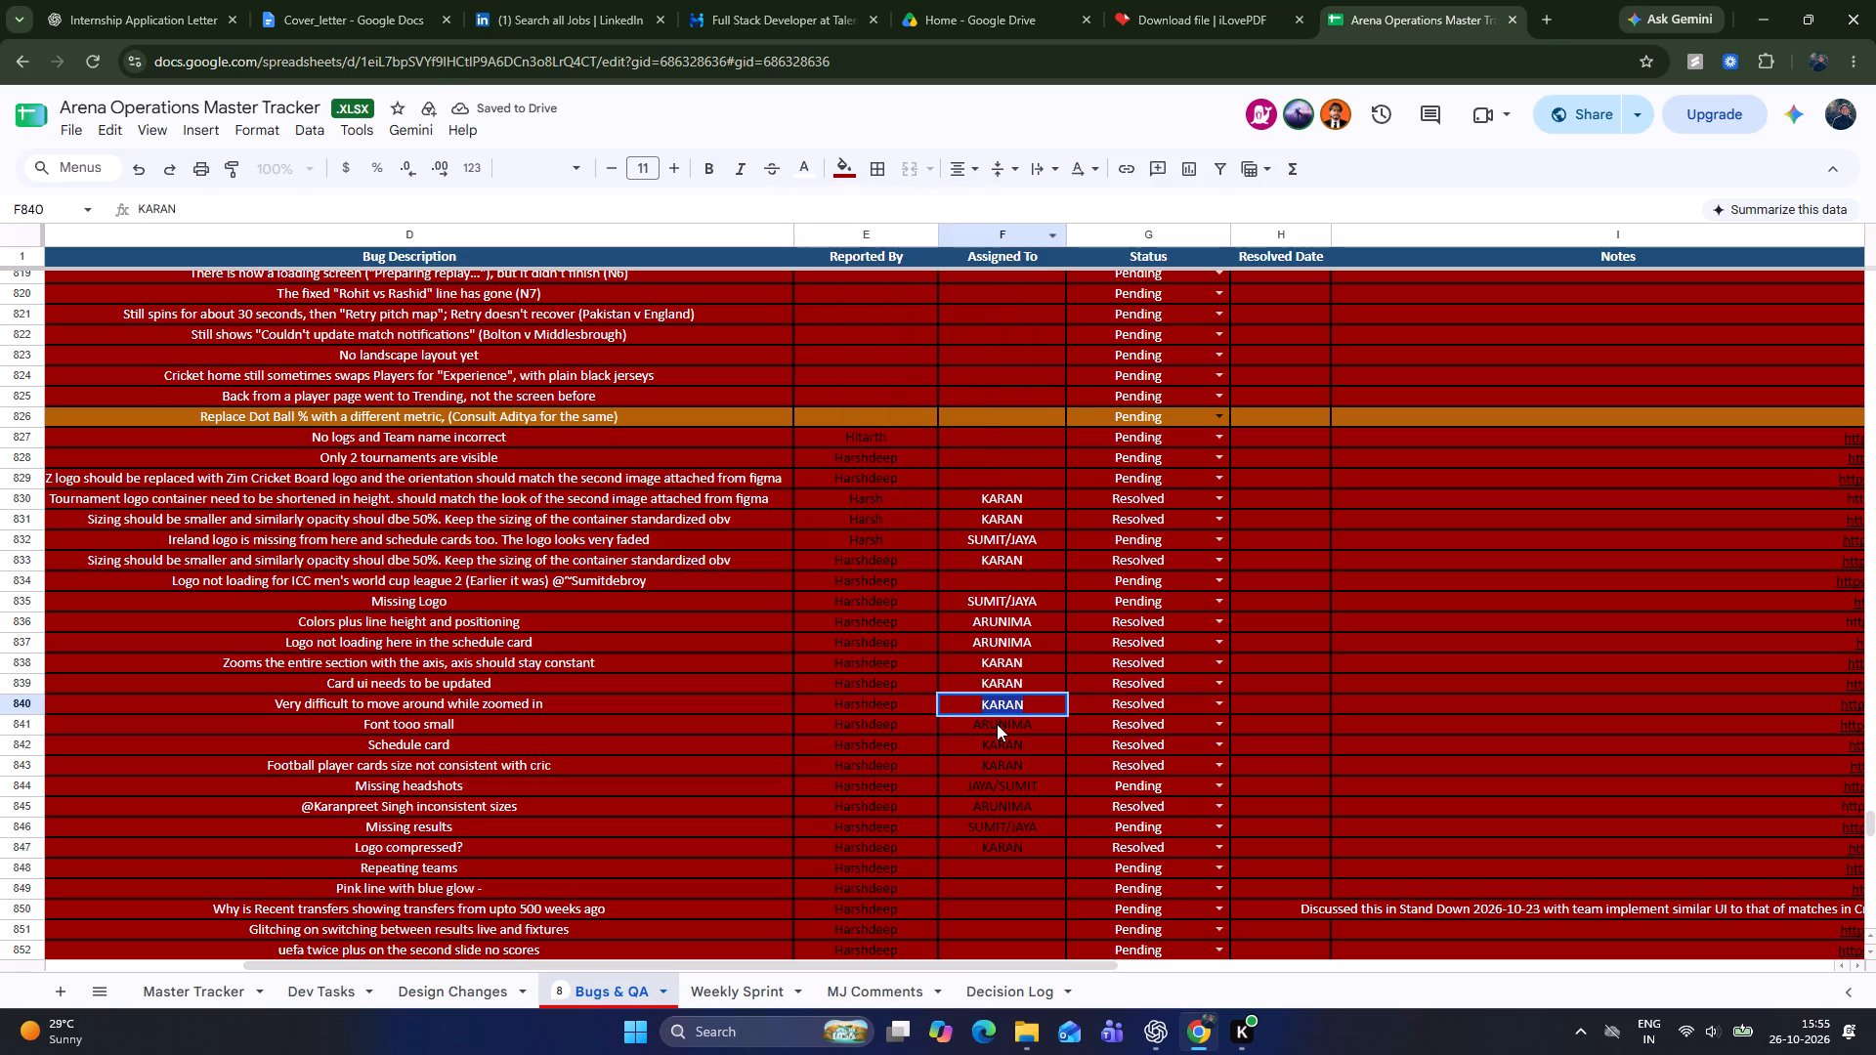
# Change the text color of the Assigned To entries ARUNIMA in row 841 and KARAN in row 842 to white.
pyautogui.tripleClick(997, 724)
pyautogui.click(806, 162)
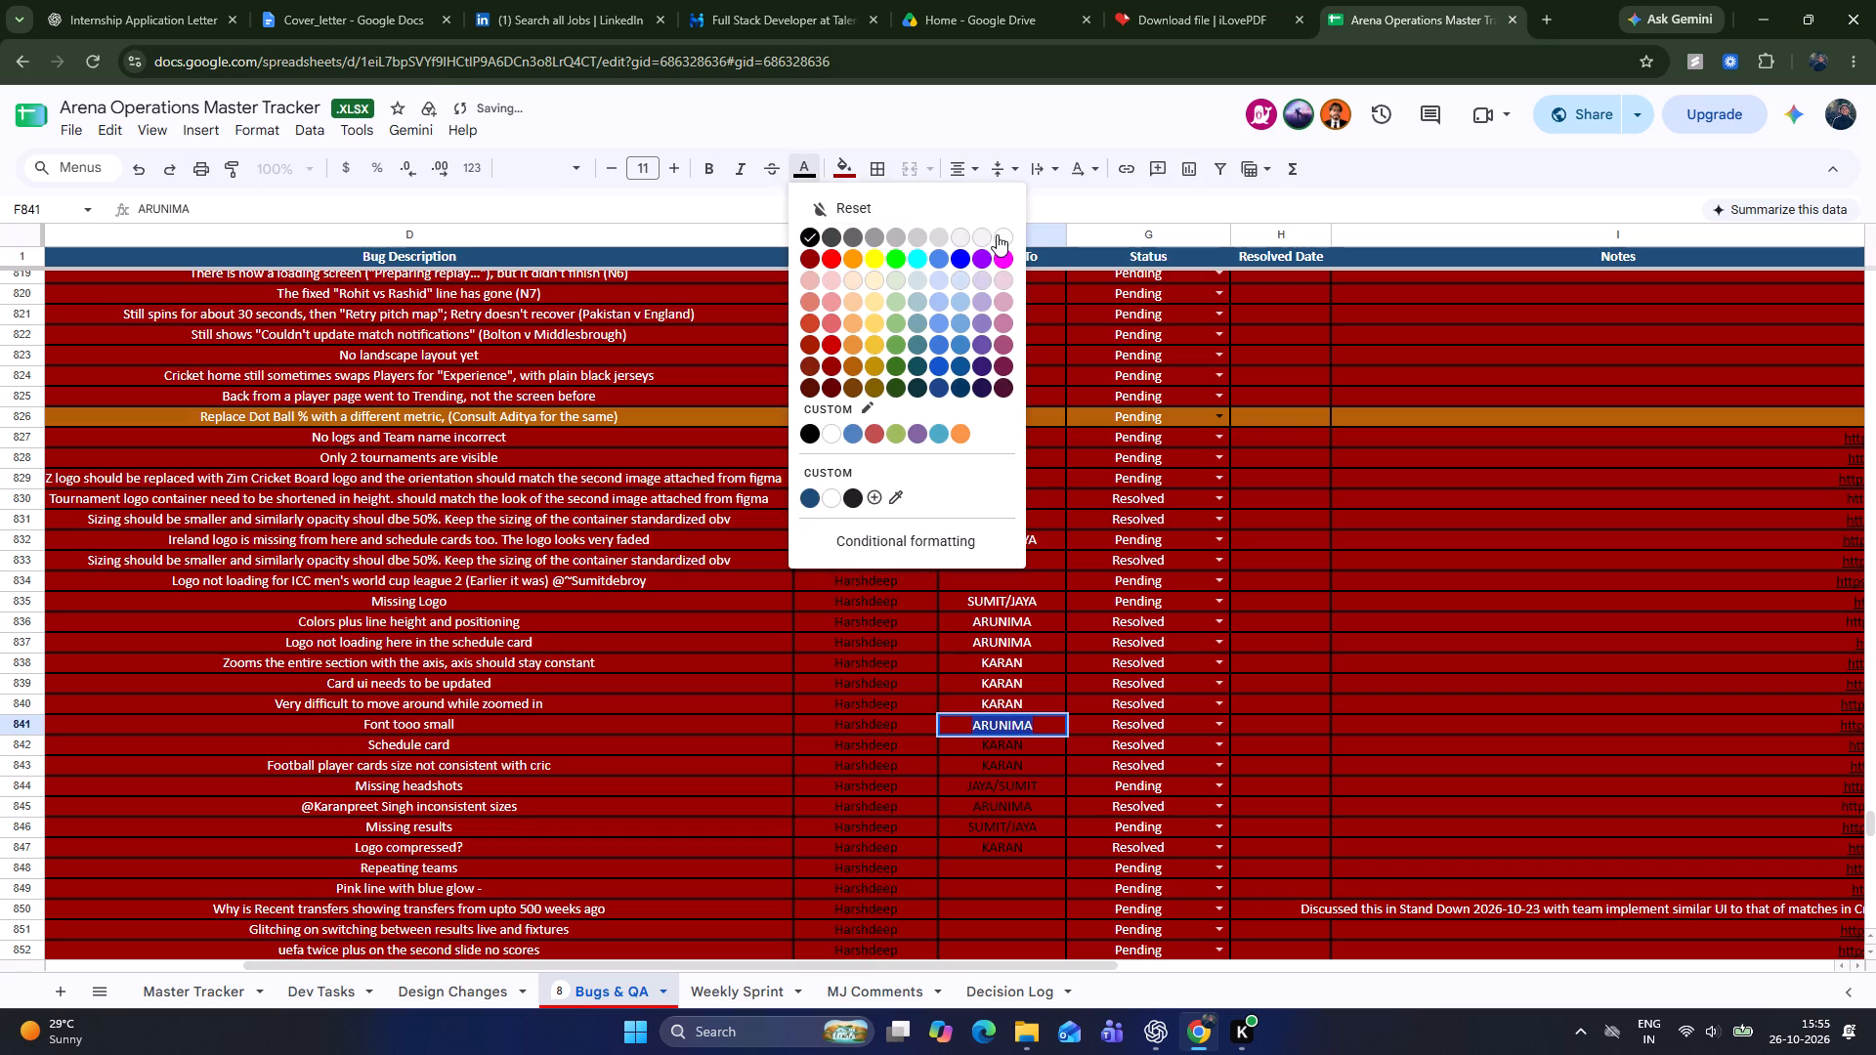
pyautogui.click(997, 234)
pyautogui.tripleClick(997, 747)
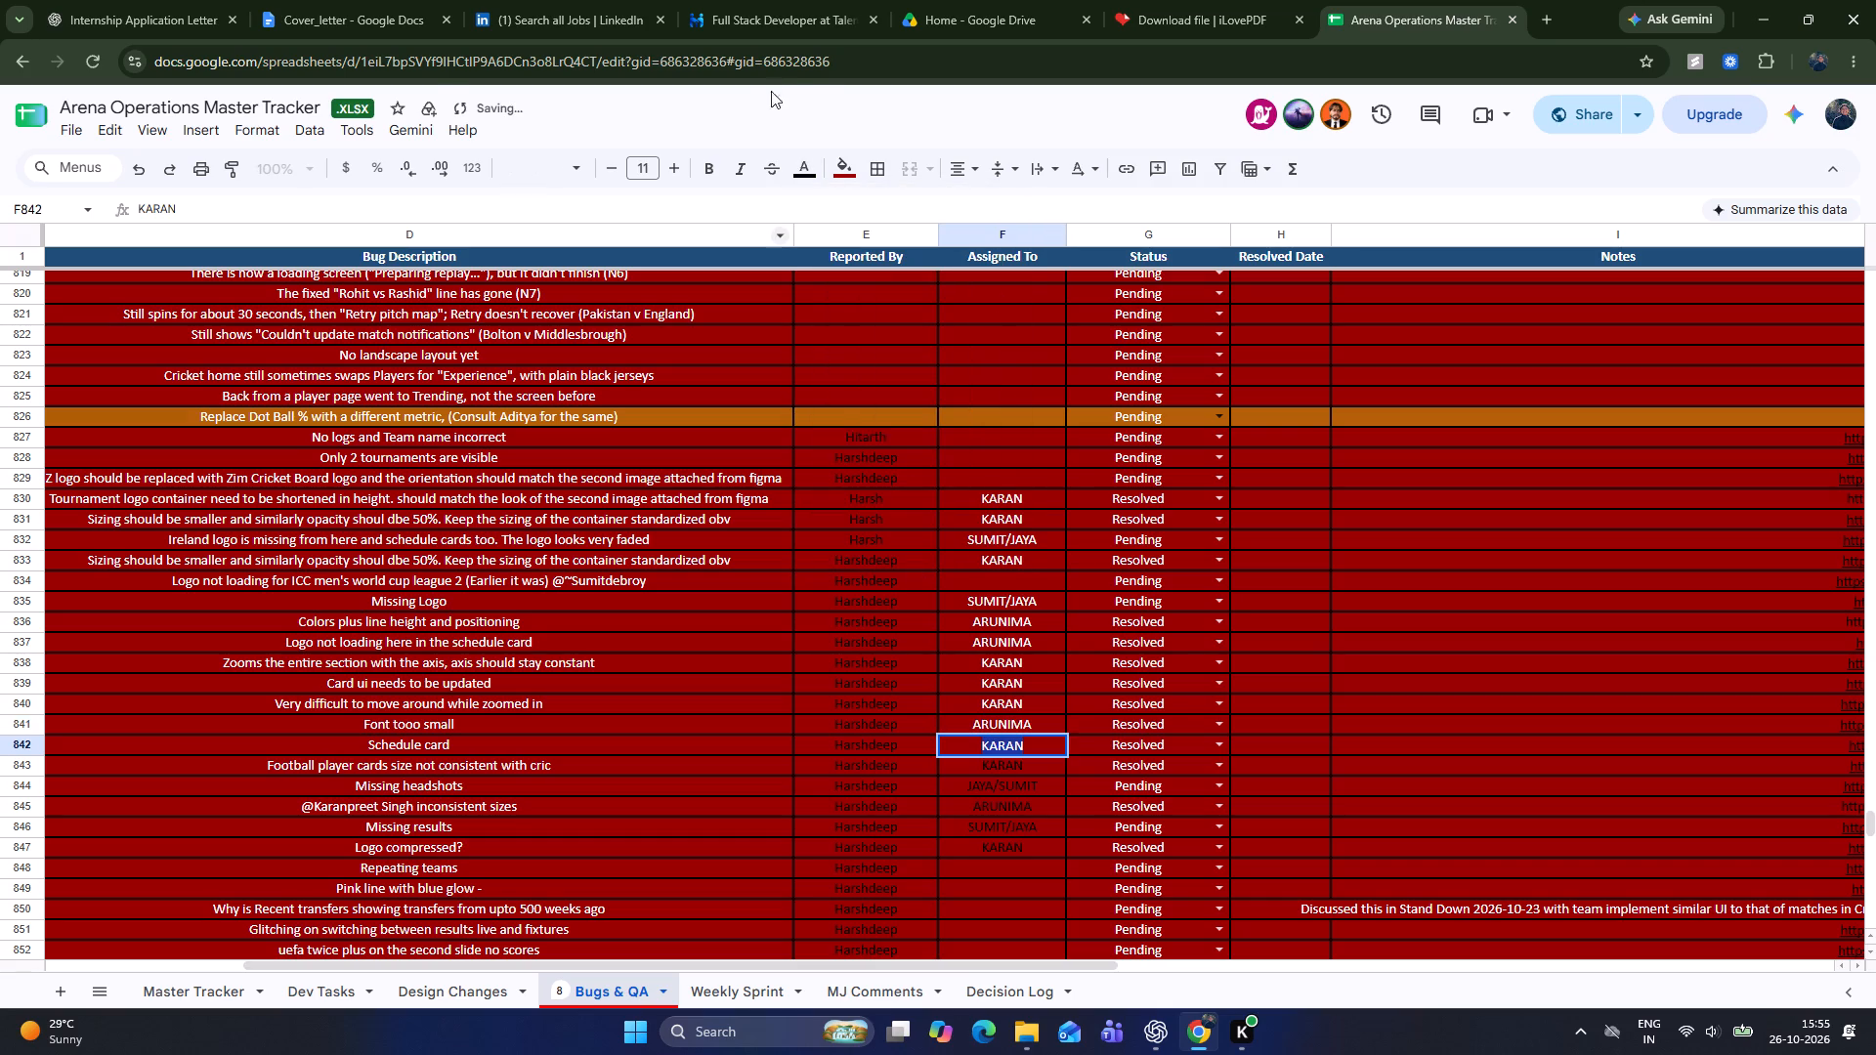
pyautogui.click(804, 167)
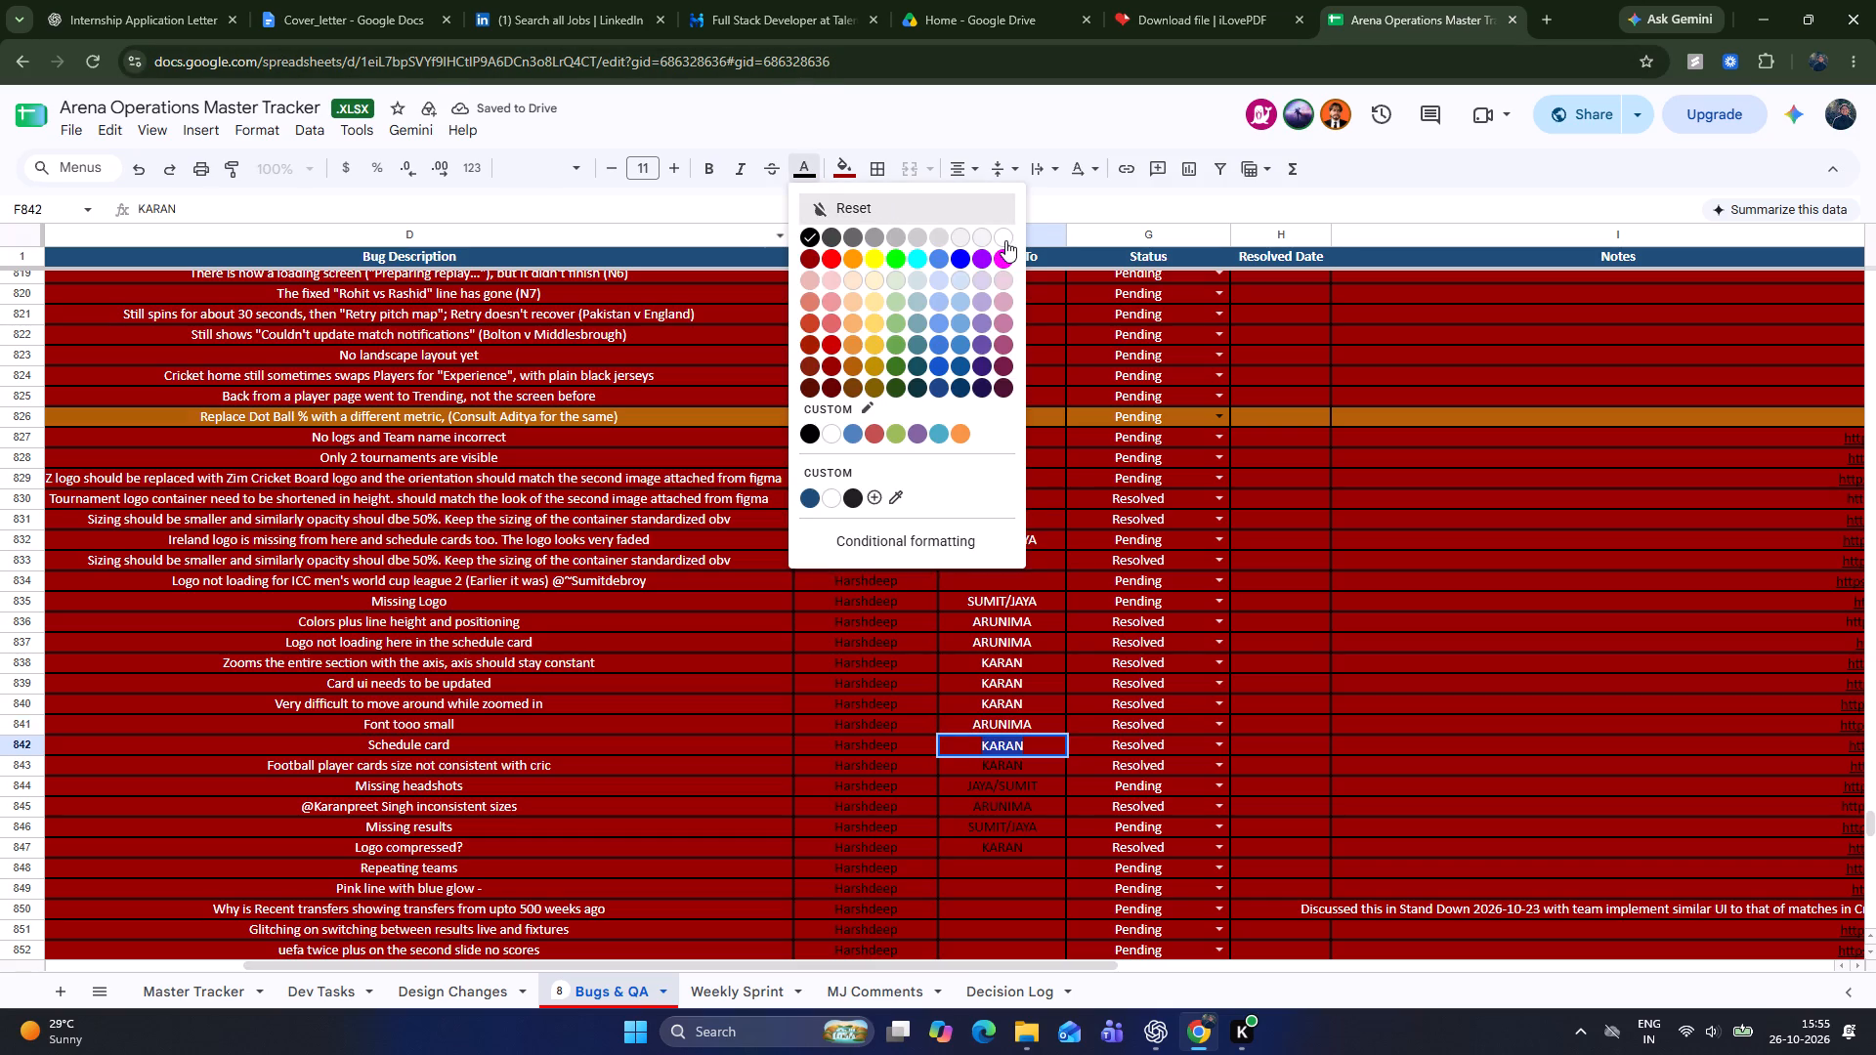
pyautogui.click(1005, 240)
# Change the text color of the Assigned To entries KARAN in row 843 and JAYA/SUMIT in row 844 to white.
pyautogui.tripleClick(989, 761)
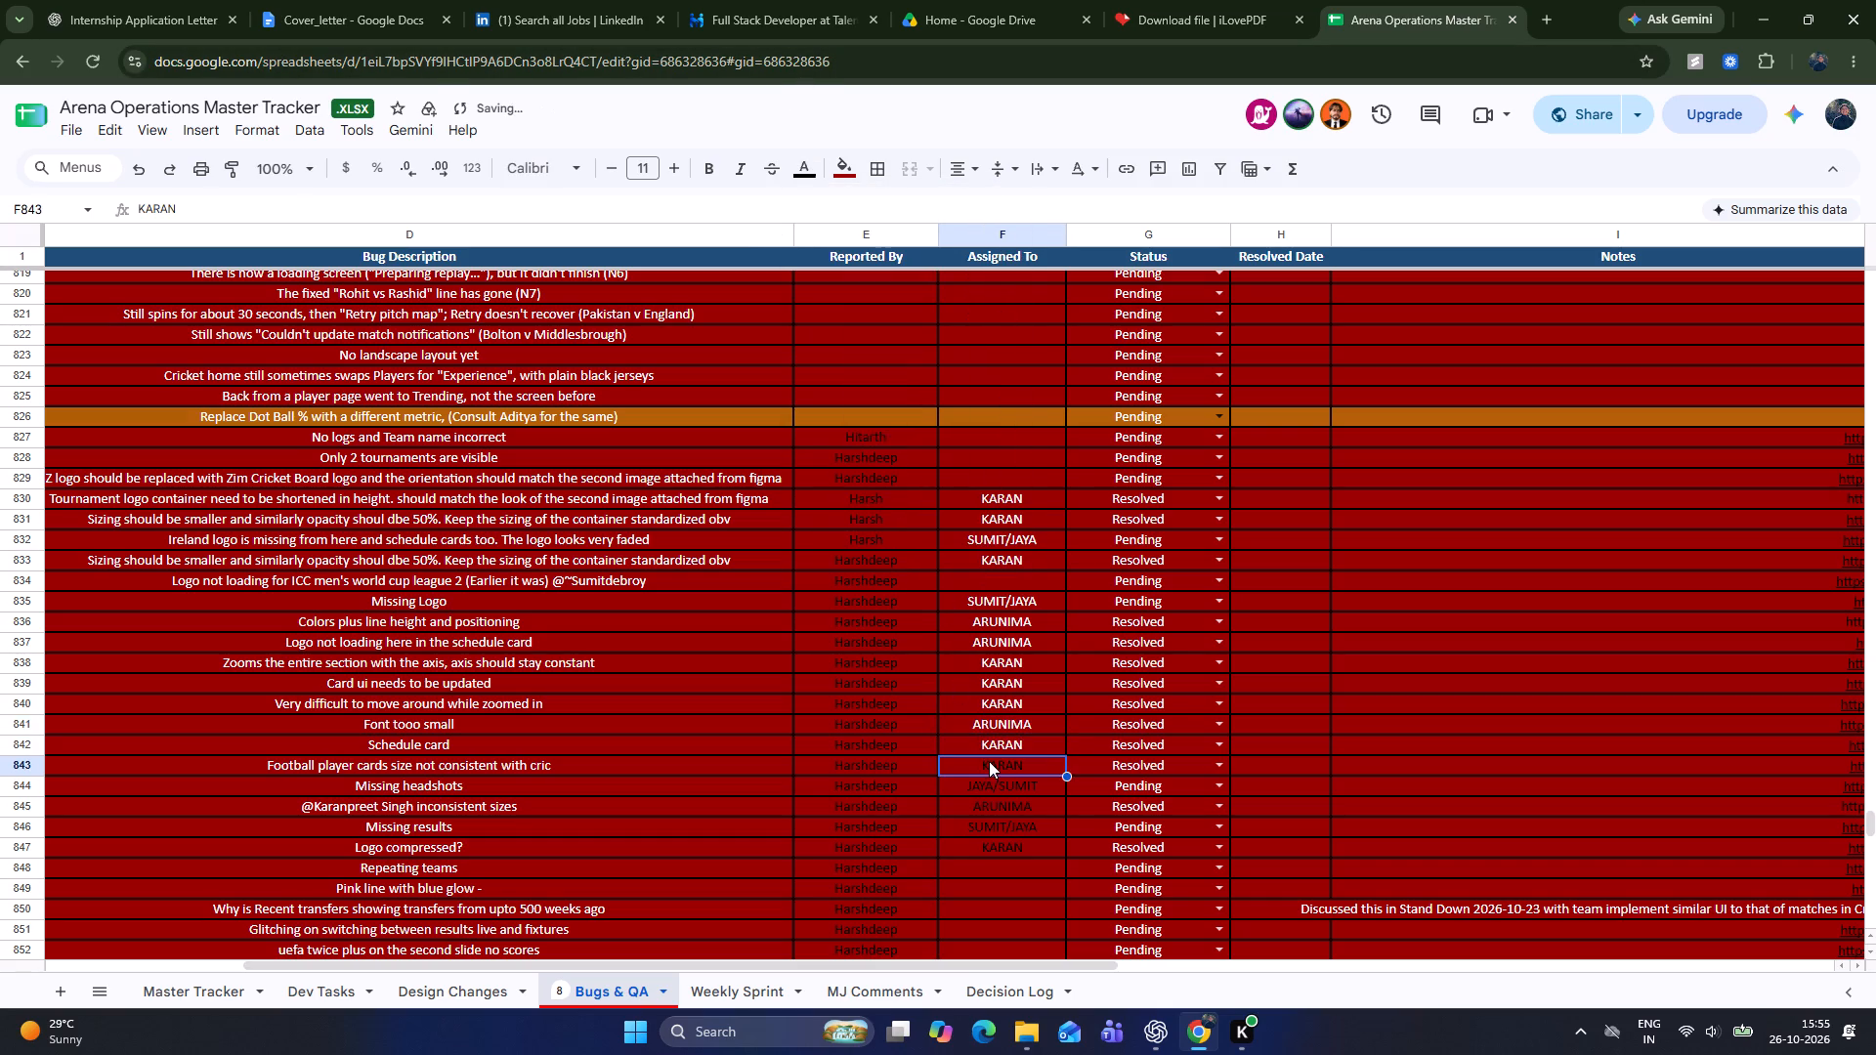
pyautogui.click(803, 166)
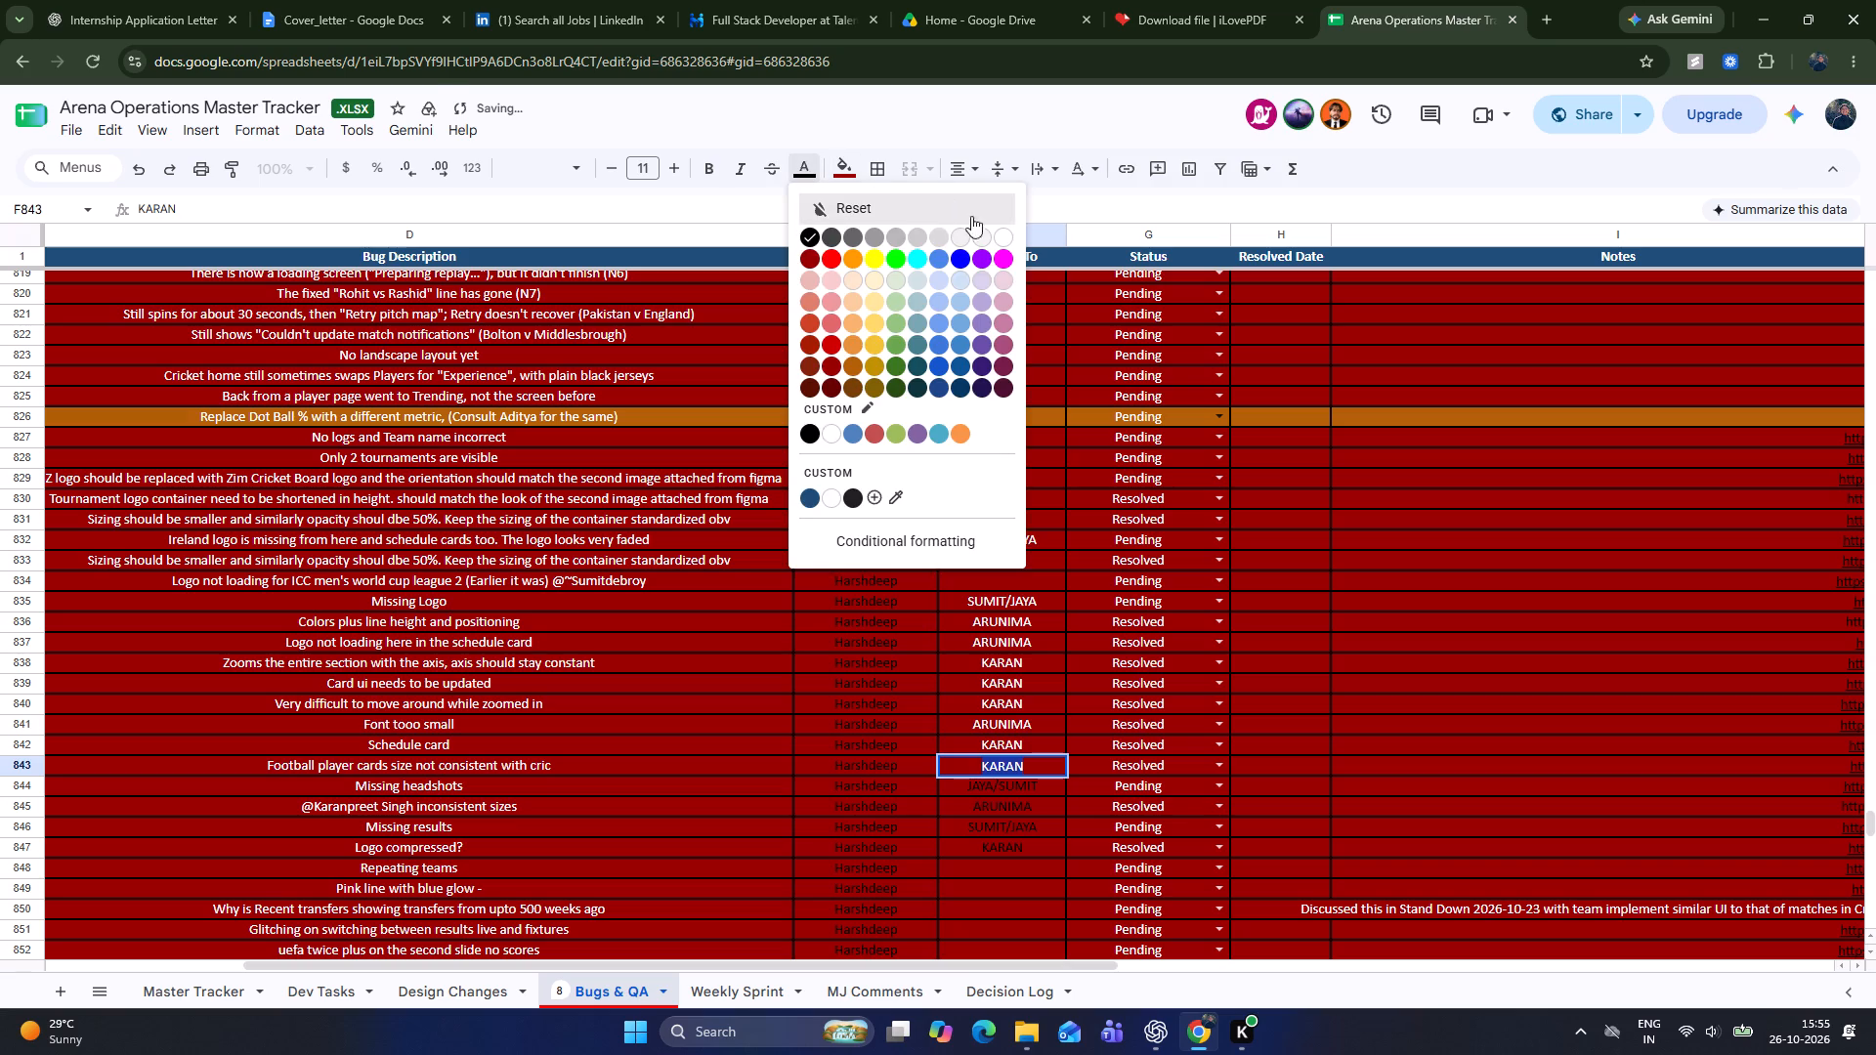
pyautogui.click(997, 230)
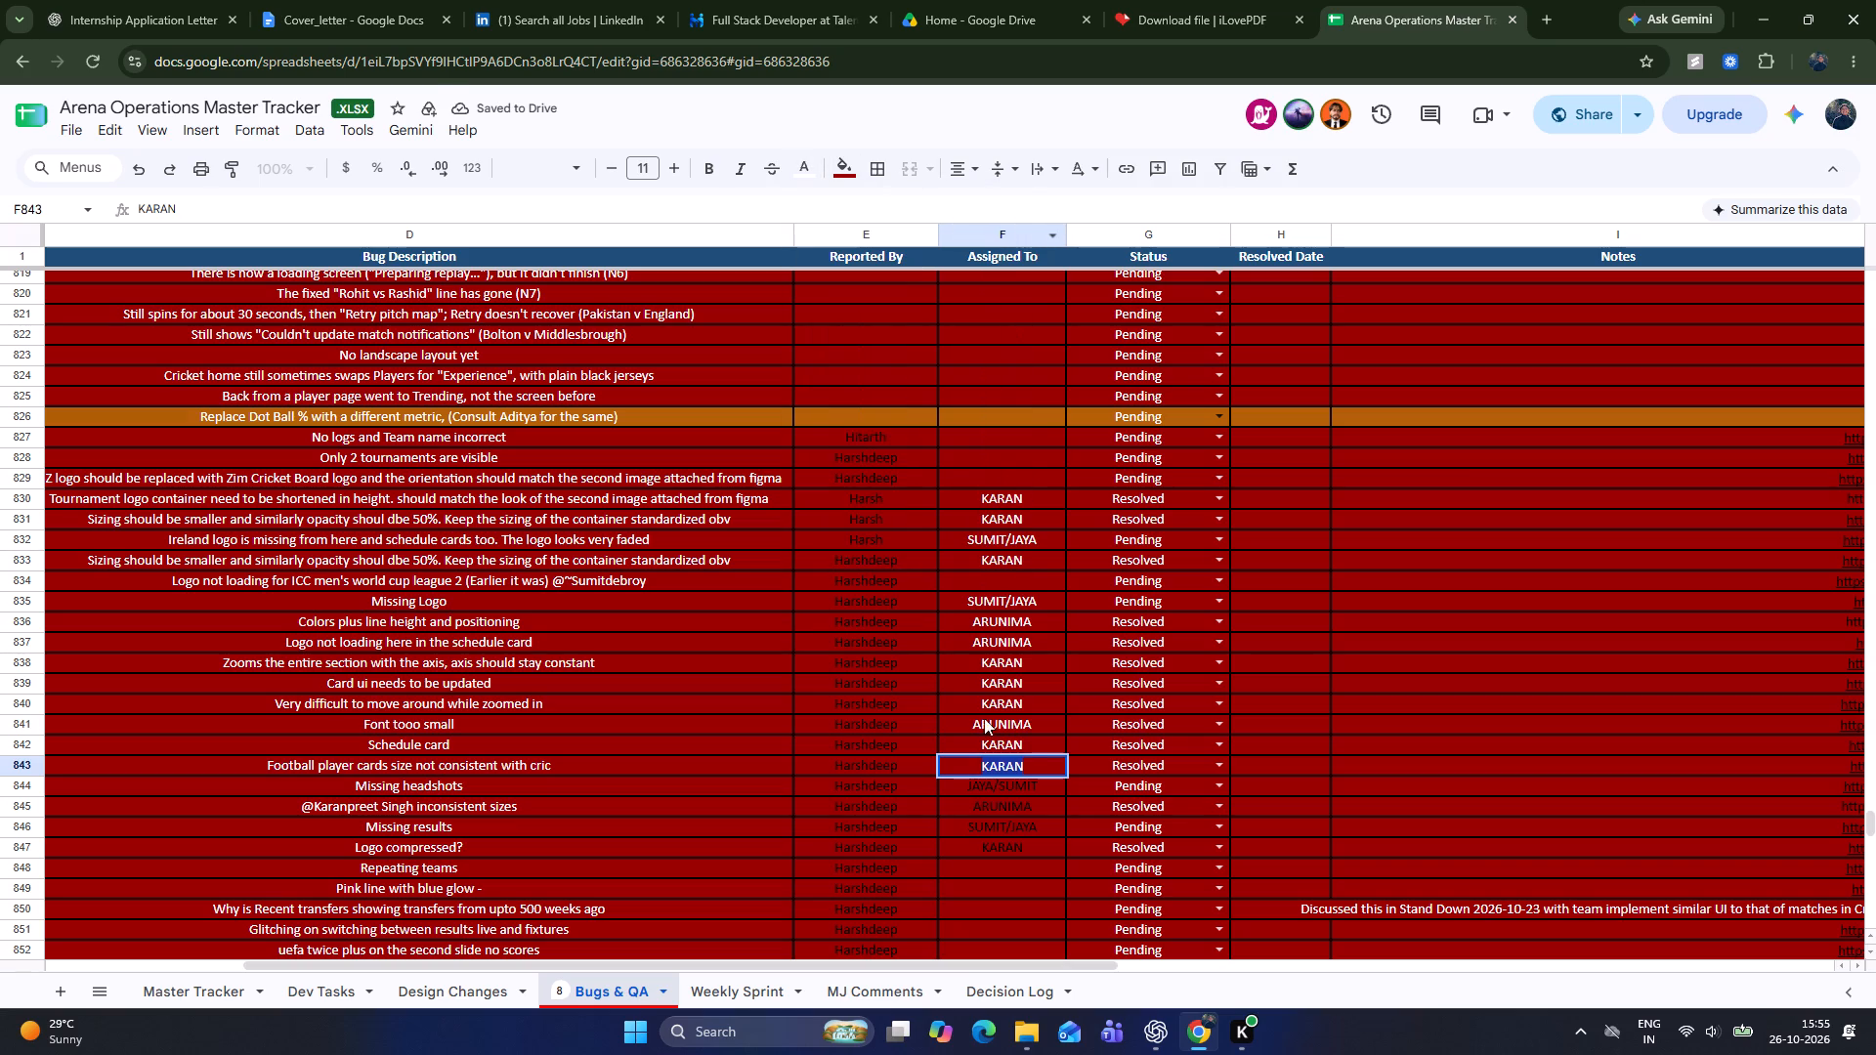
pyautogui.tripleClick(993, 782)
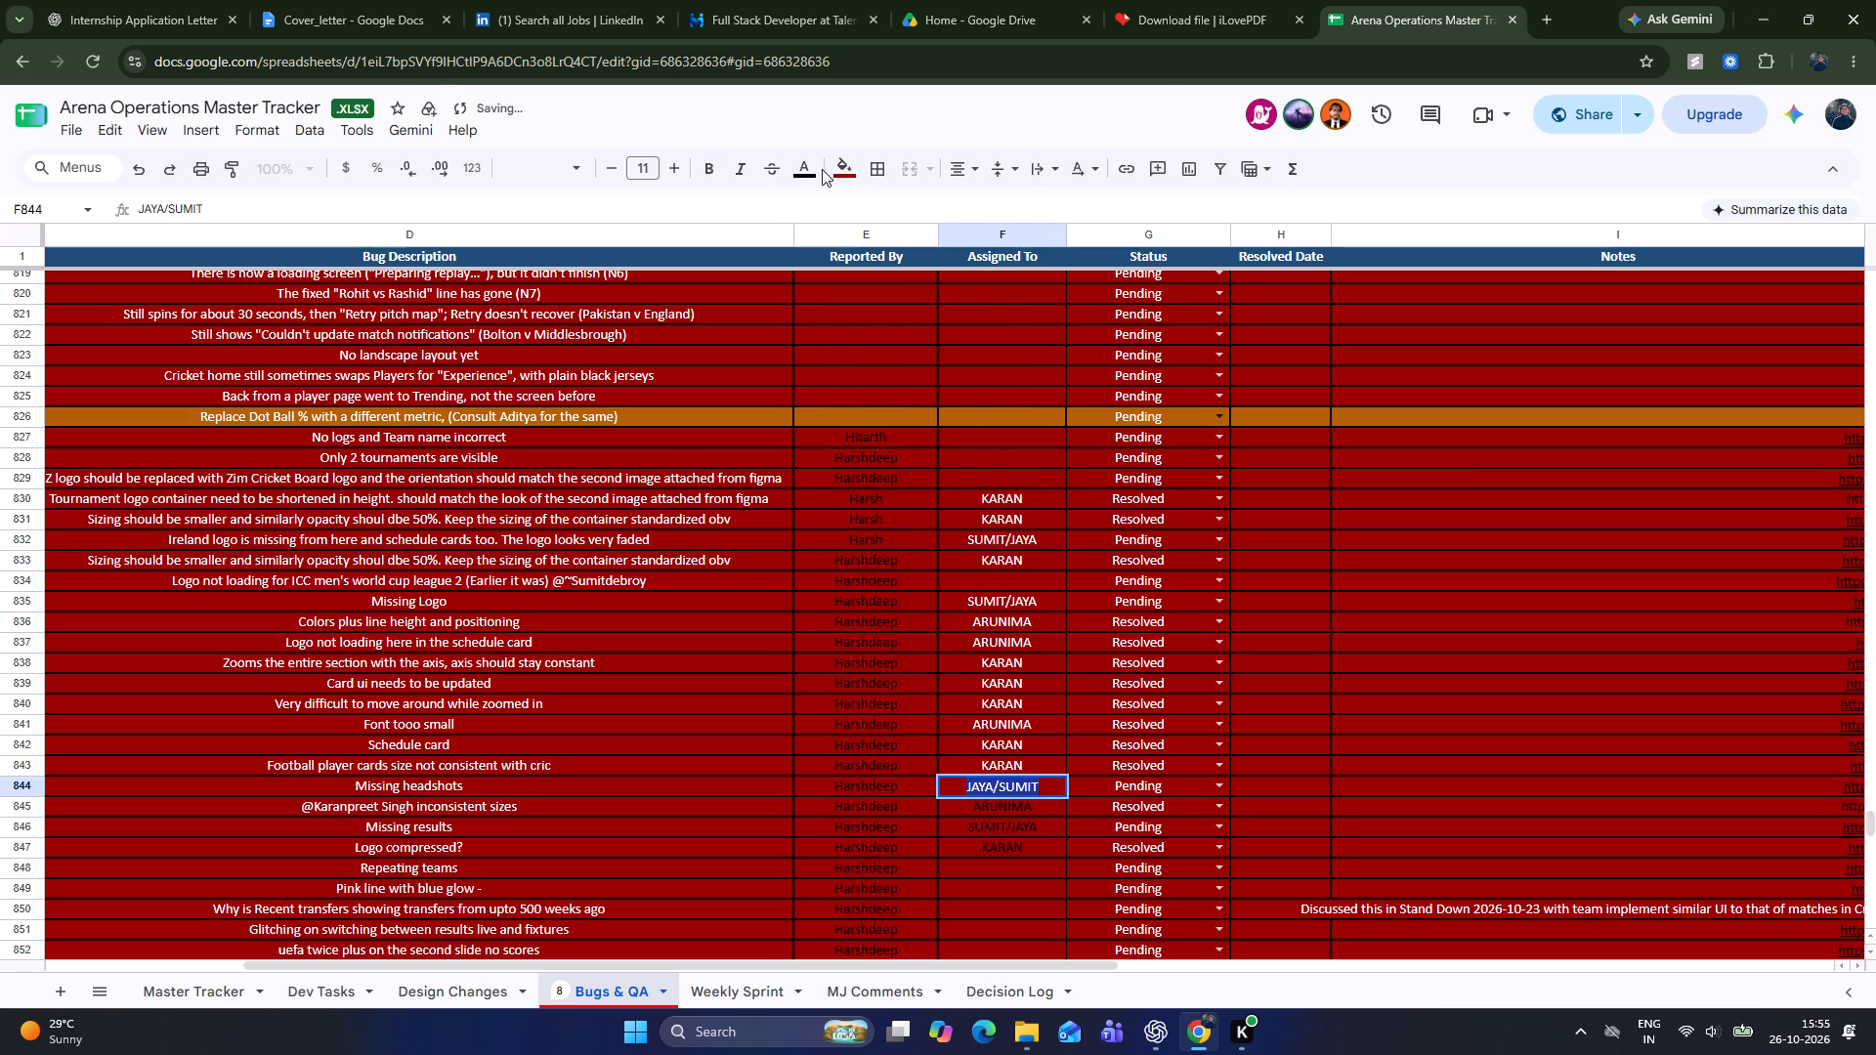
pyautogui.click(806, 173)
pyautogui.click(1002, 234)
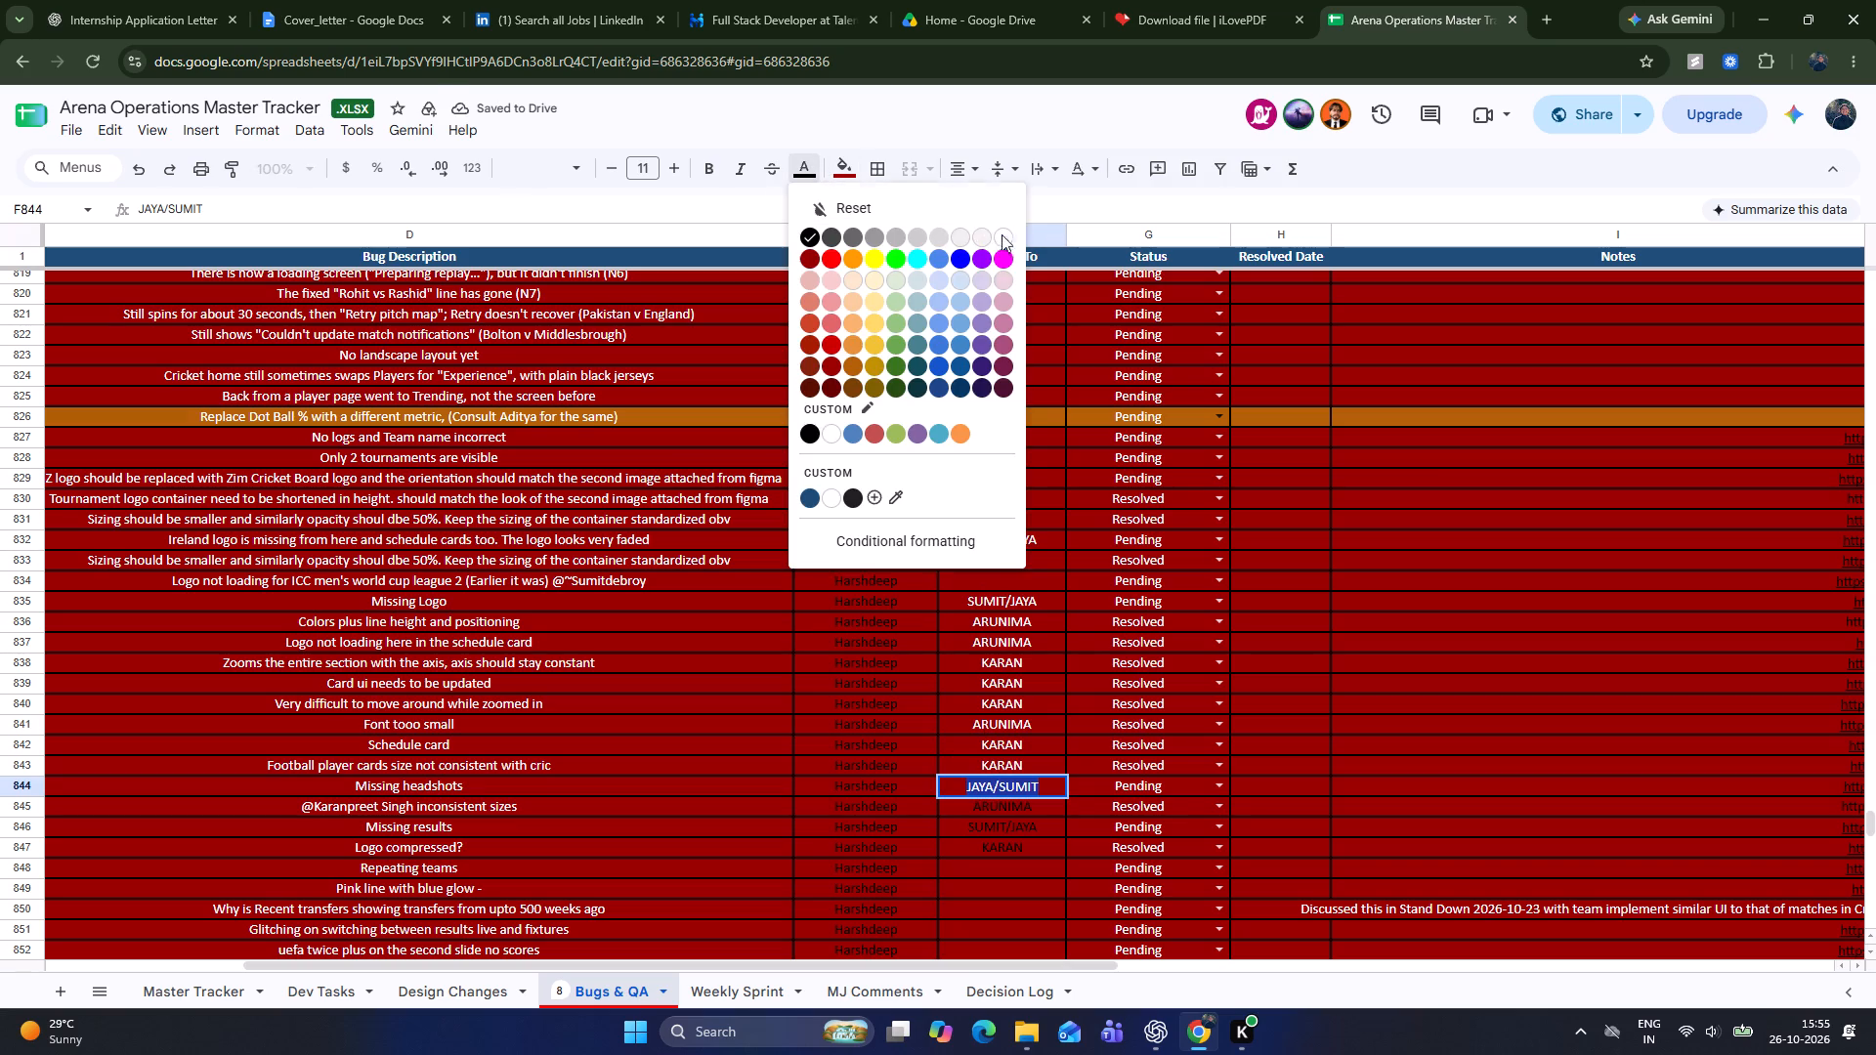
pyautogui.scroll(-3, 972, 552)
pyautogui.scroll(4, 972, 552)
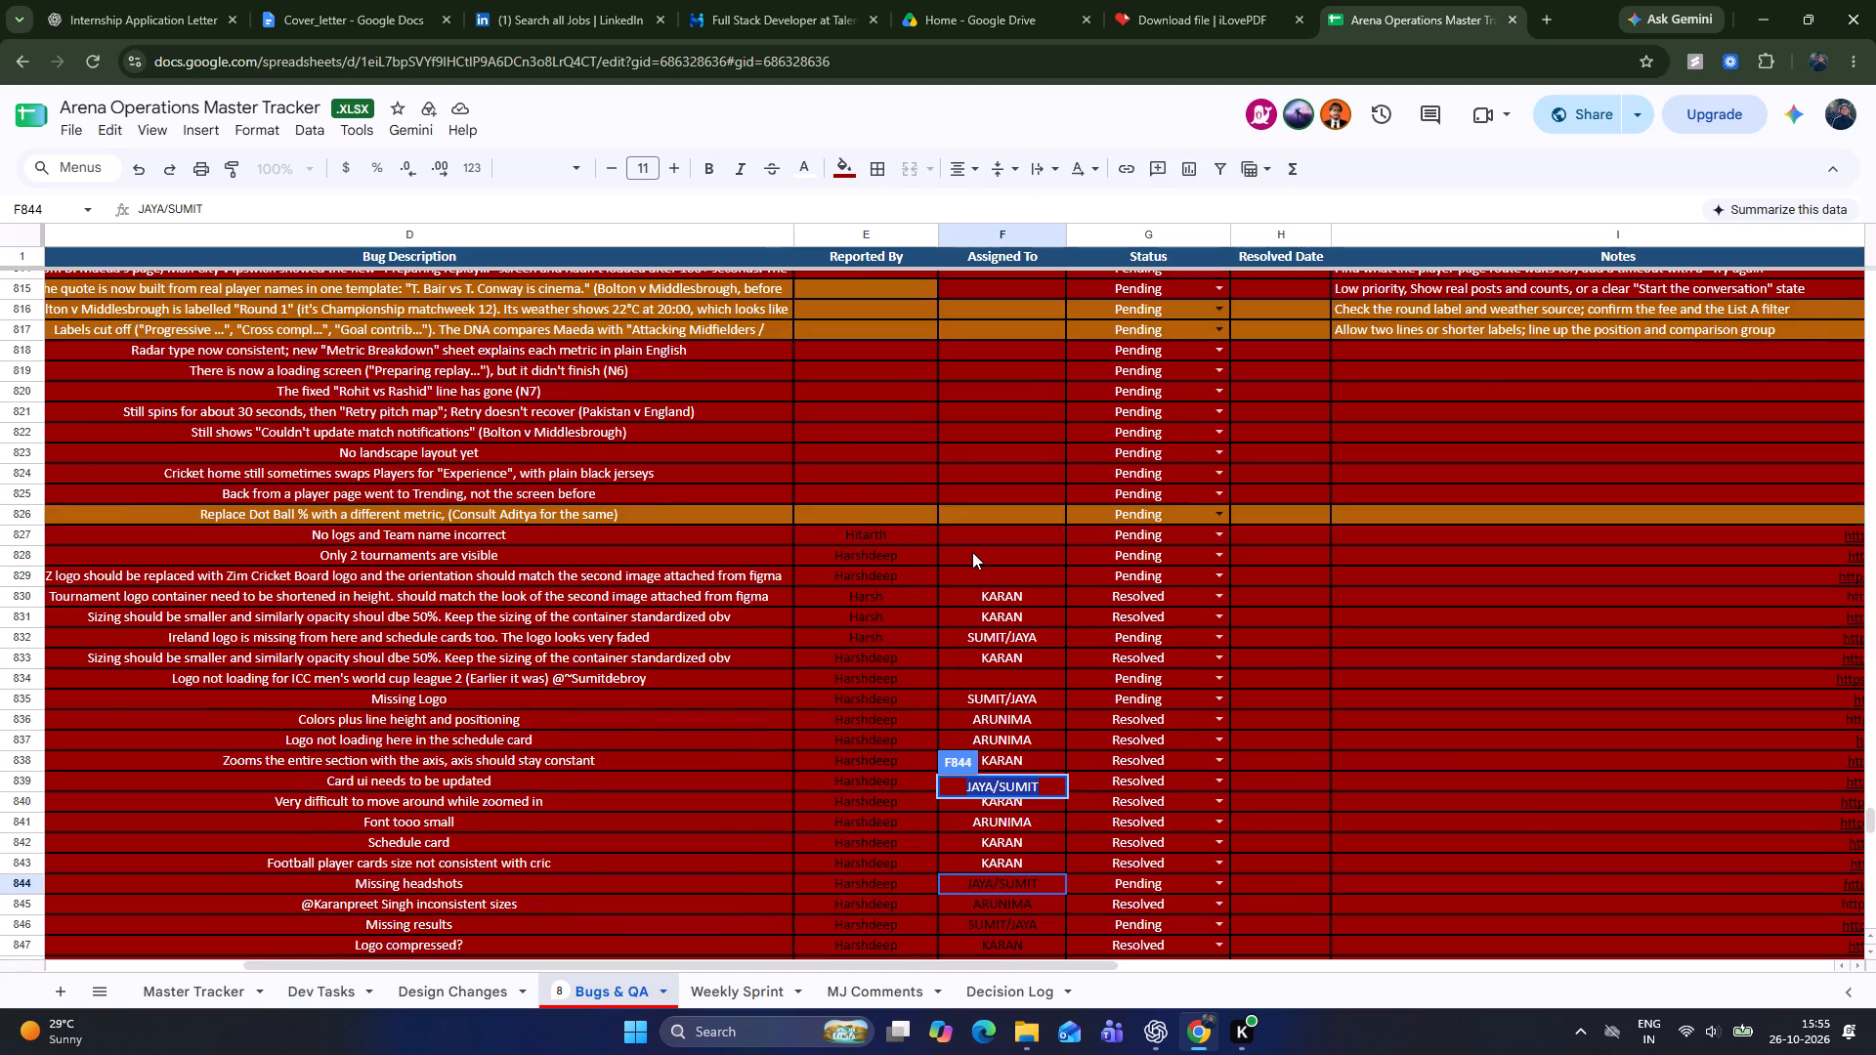
pyautogui.scroll(1, 972, 552)
pyautogui.scroll(-2, 972, 552)
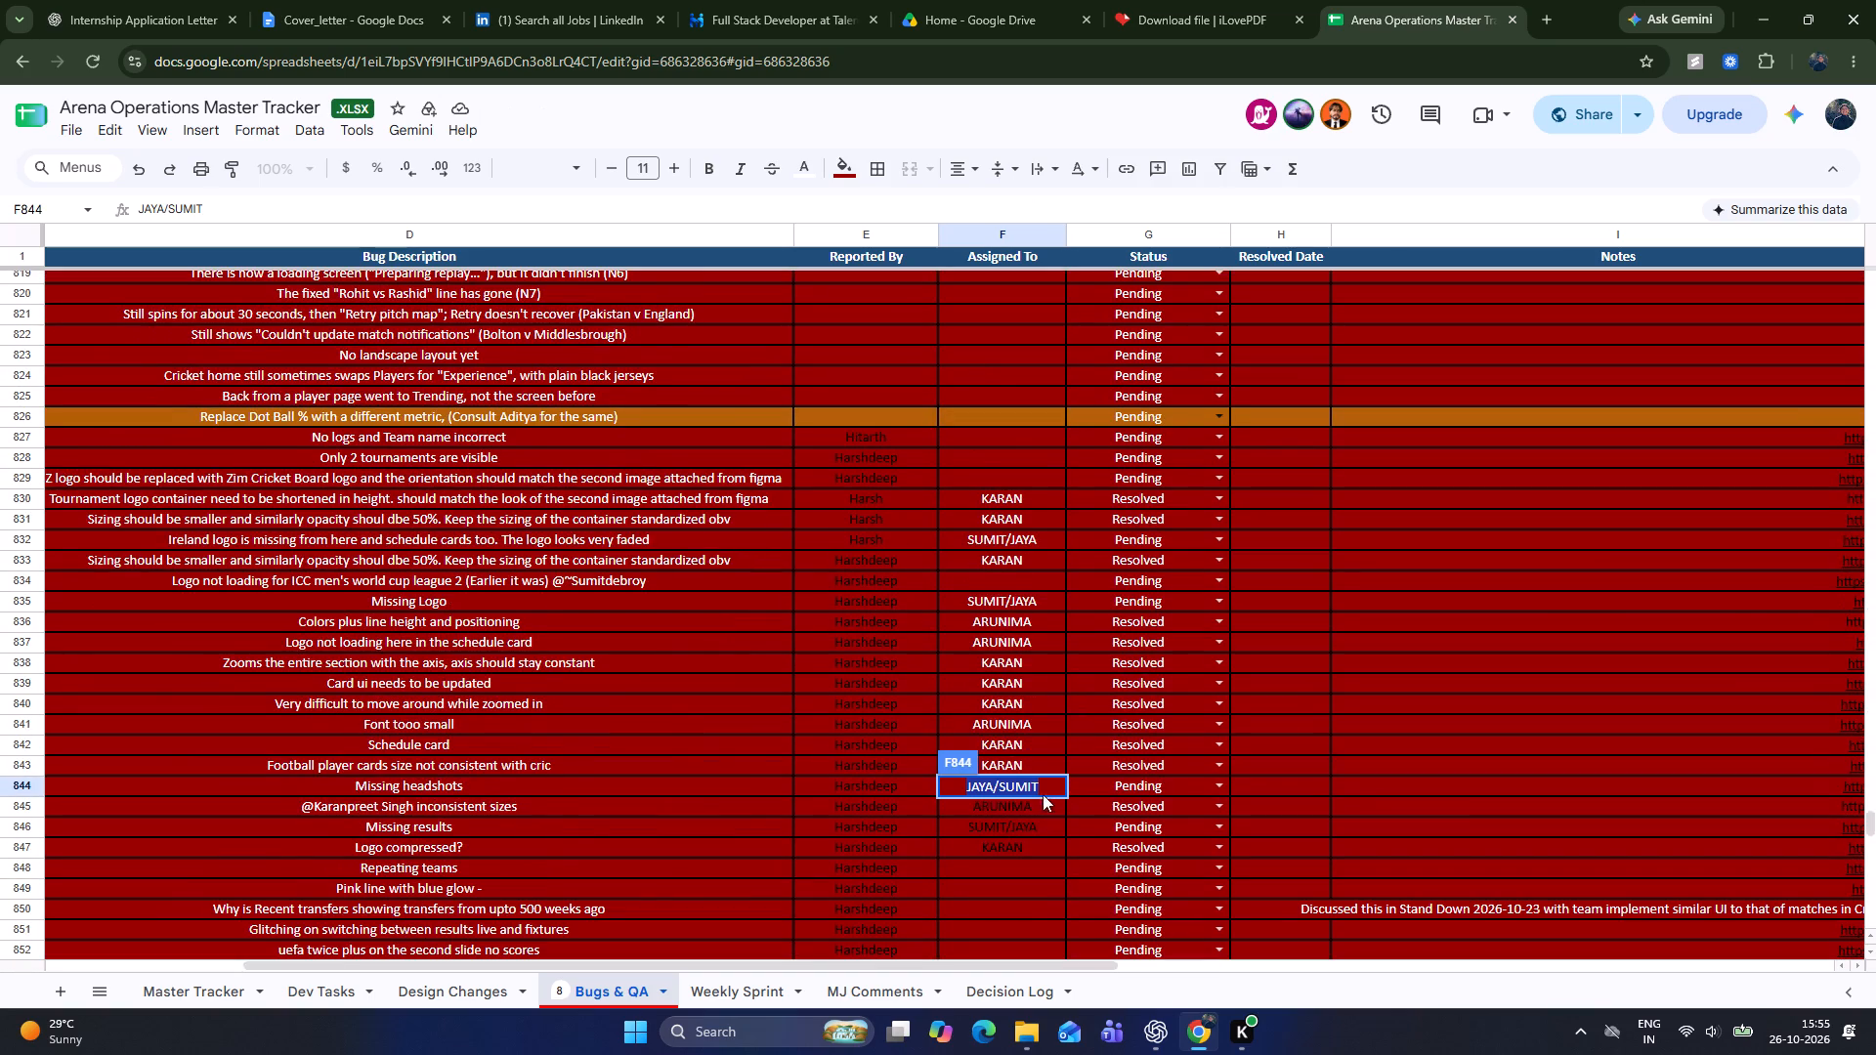
pyautogui.click(1039, 782)
# Change the text color of the Assigned To entries ARUNIMA in row 845, SUMIT/JAYA in row 846 and KARAN in row 847 to white.
pyautogui.tripleClick(1018, 803)
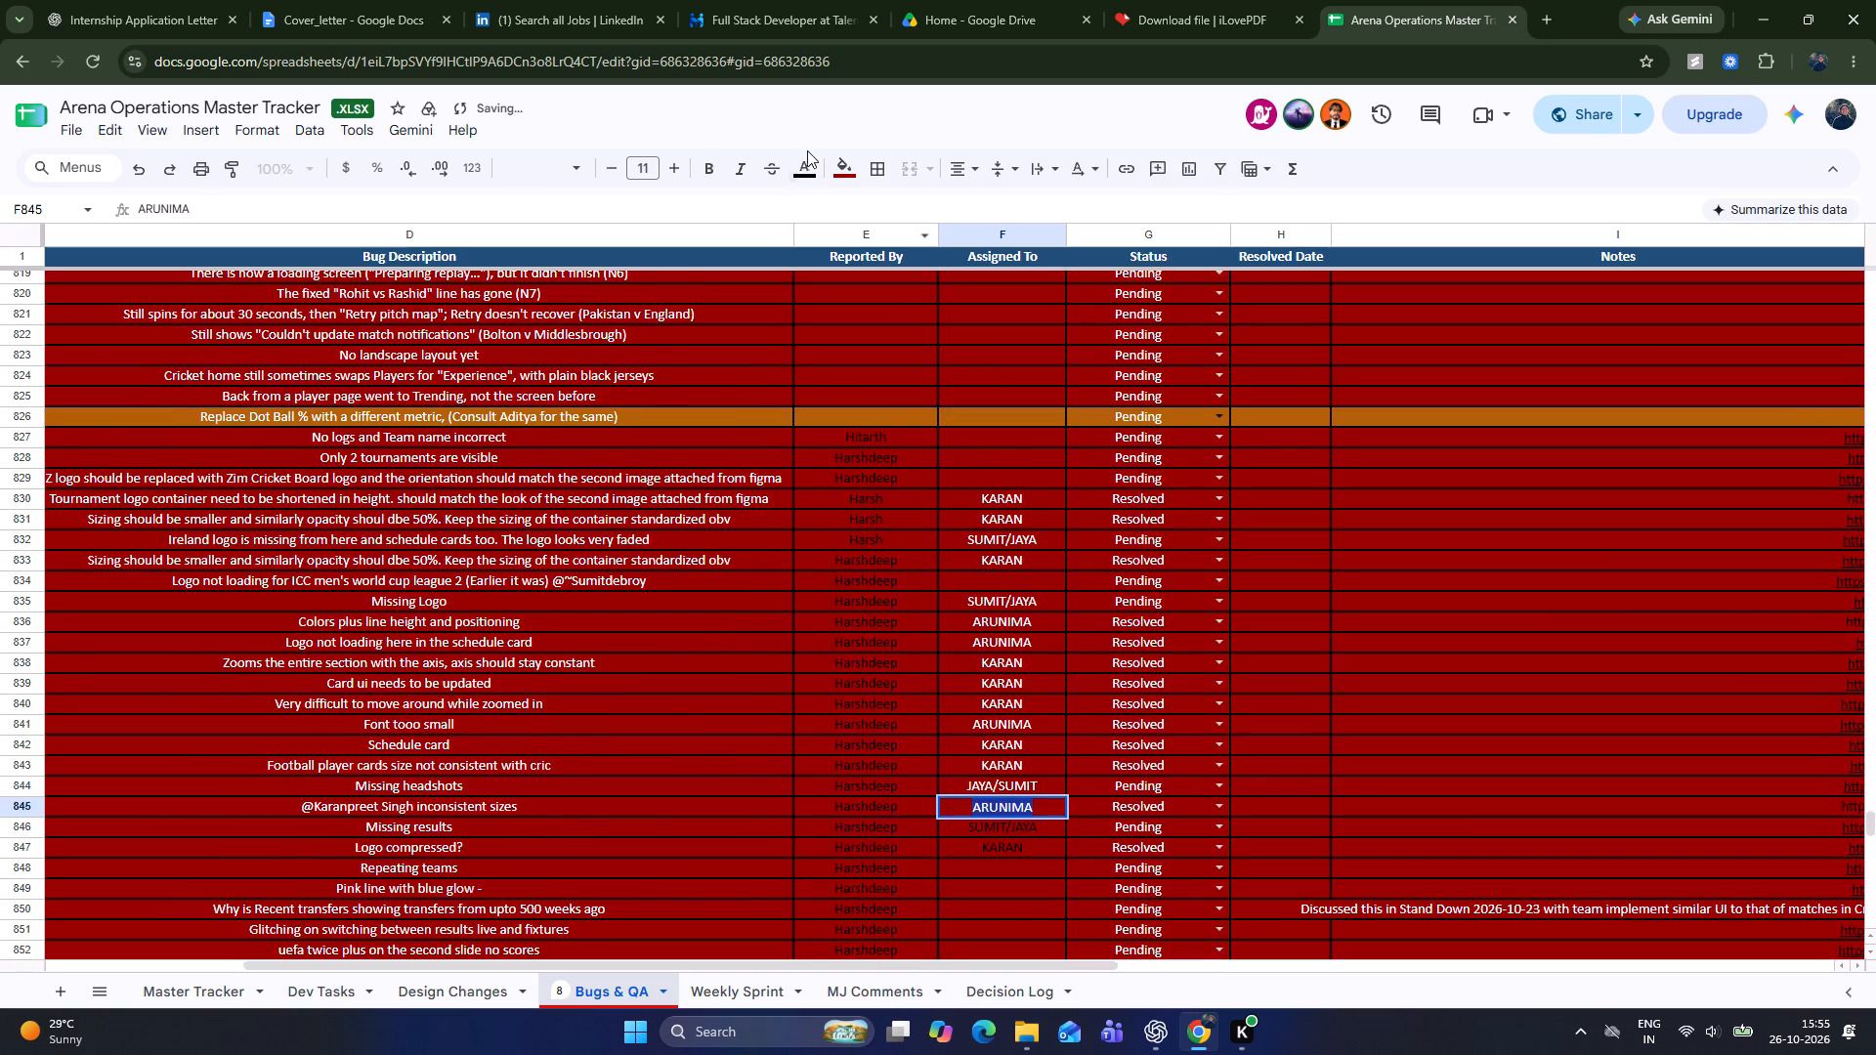
pyautogui.click(806, 150)
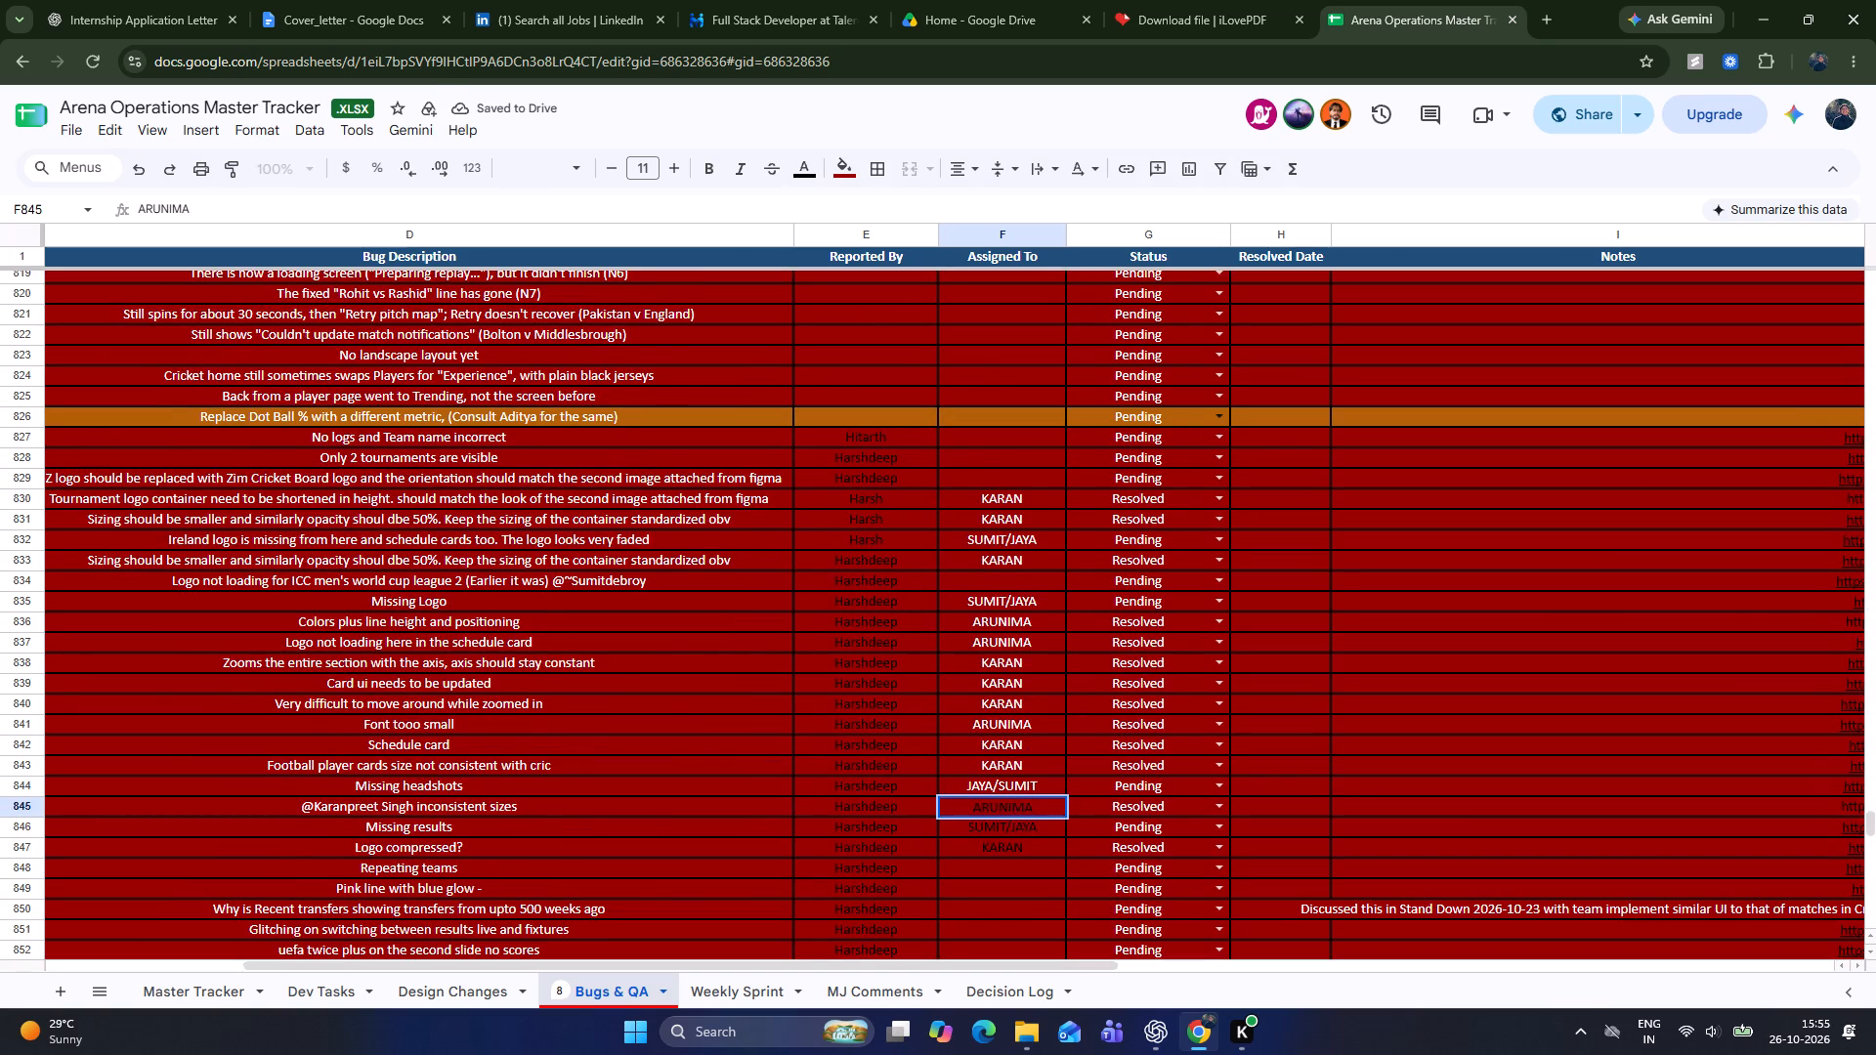
pyautogui.tripleClick(1009, 804)
pyautogui.click(812, 167)
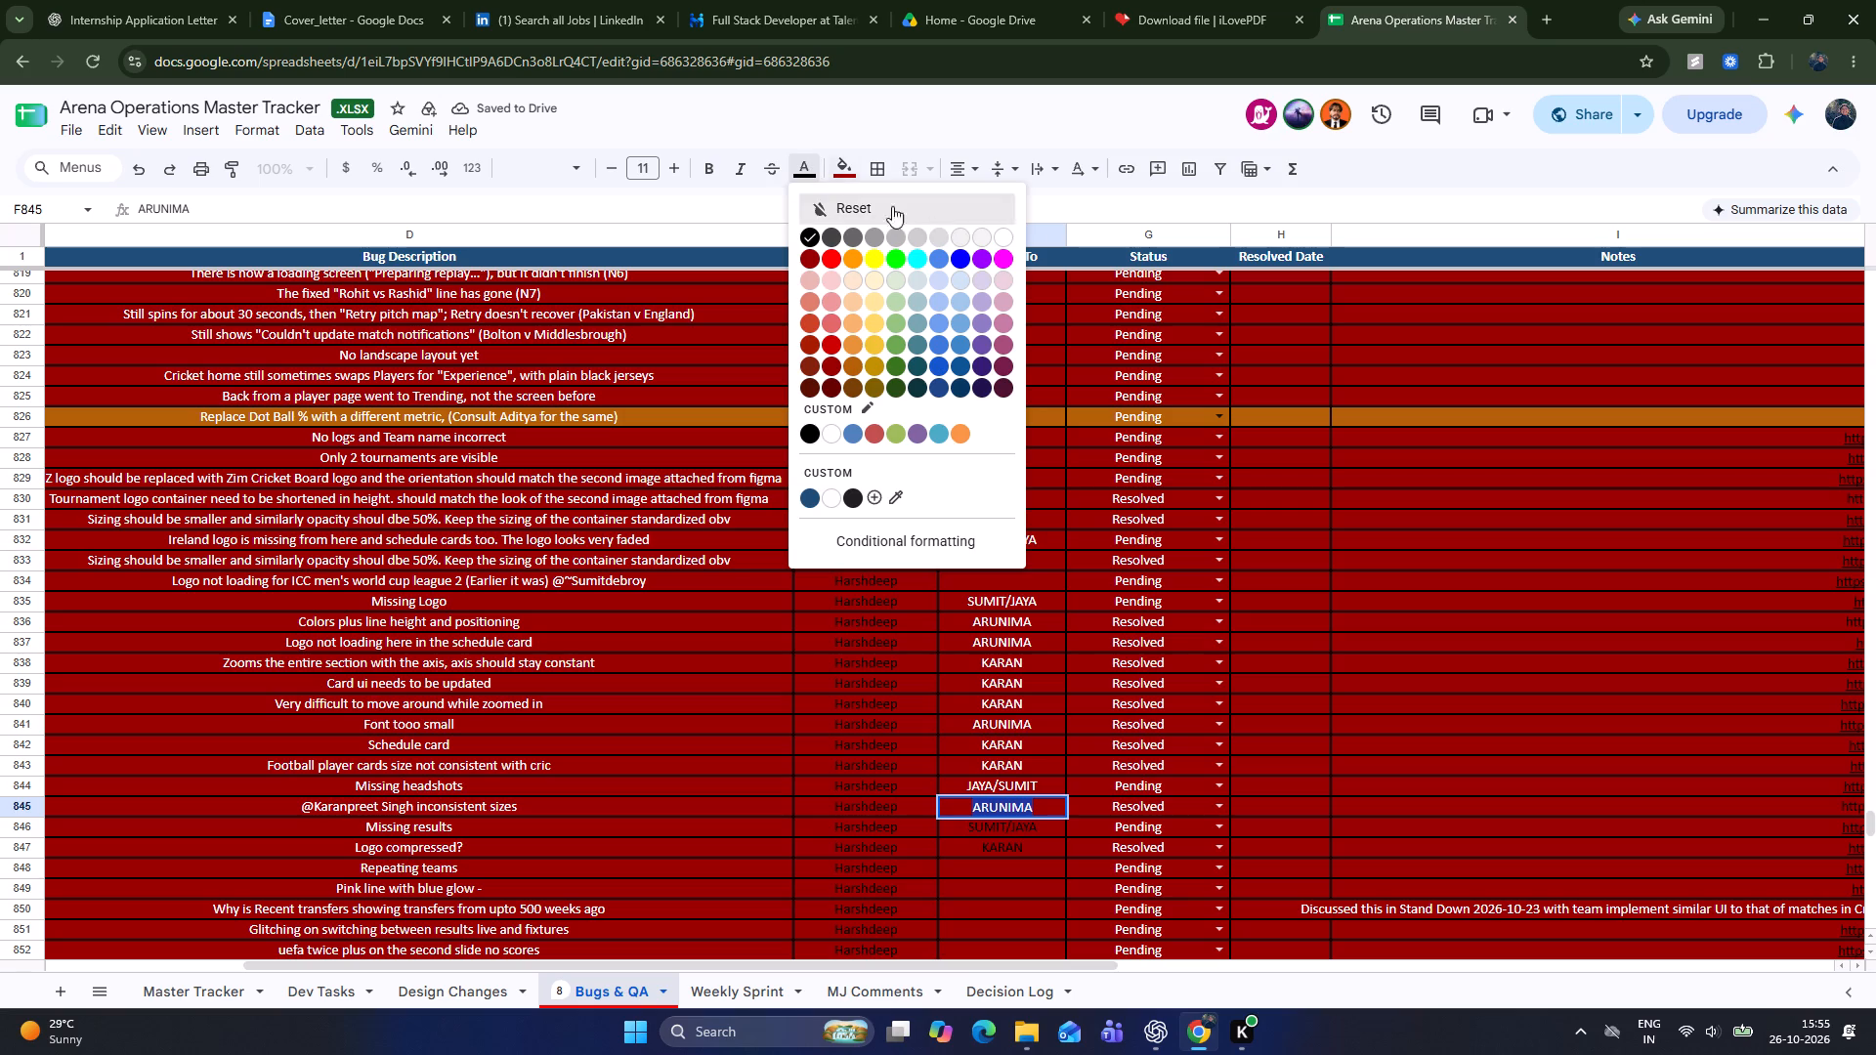
pyautogui.click(1002, 233)
pyautogui.tripleClick(1002, 826)
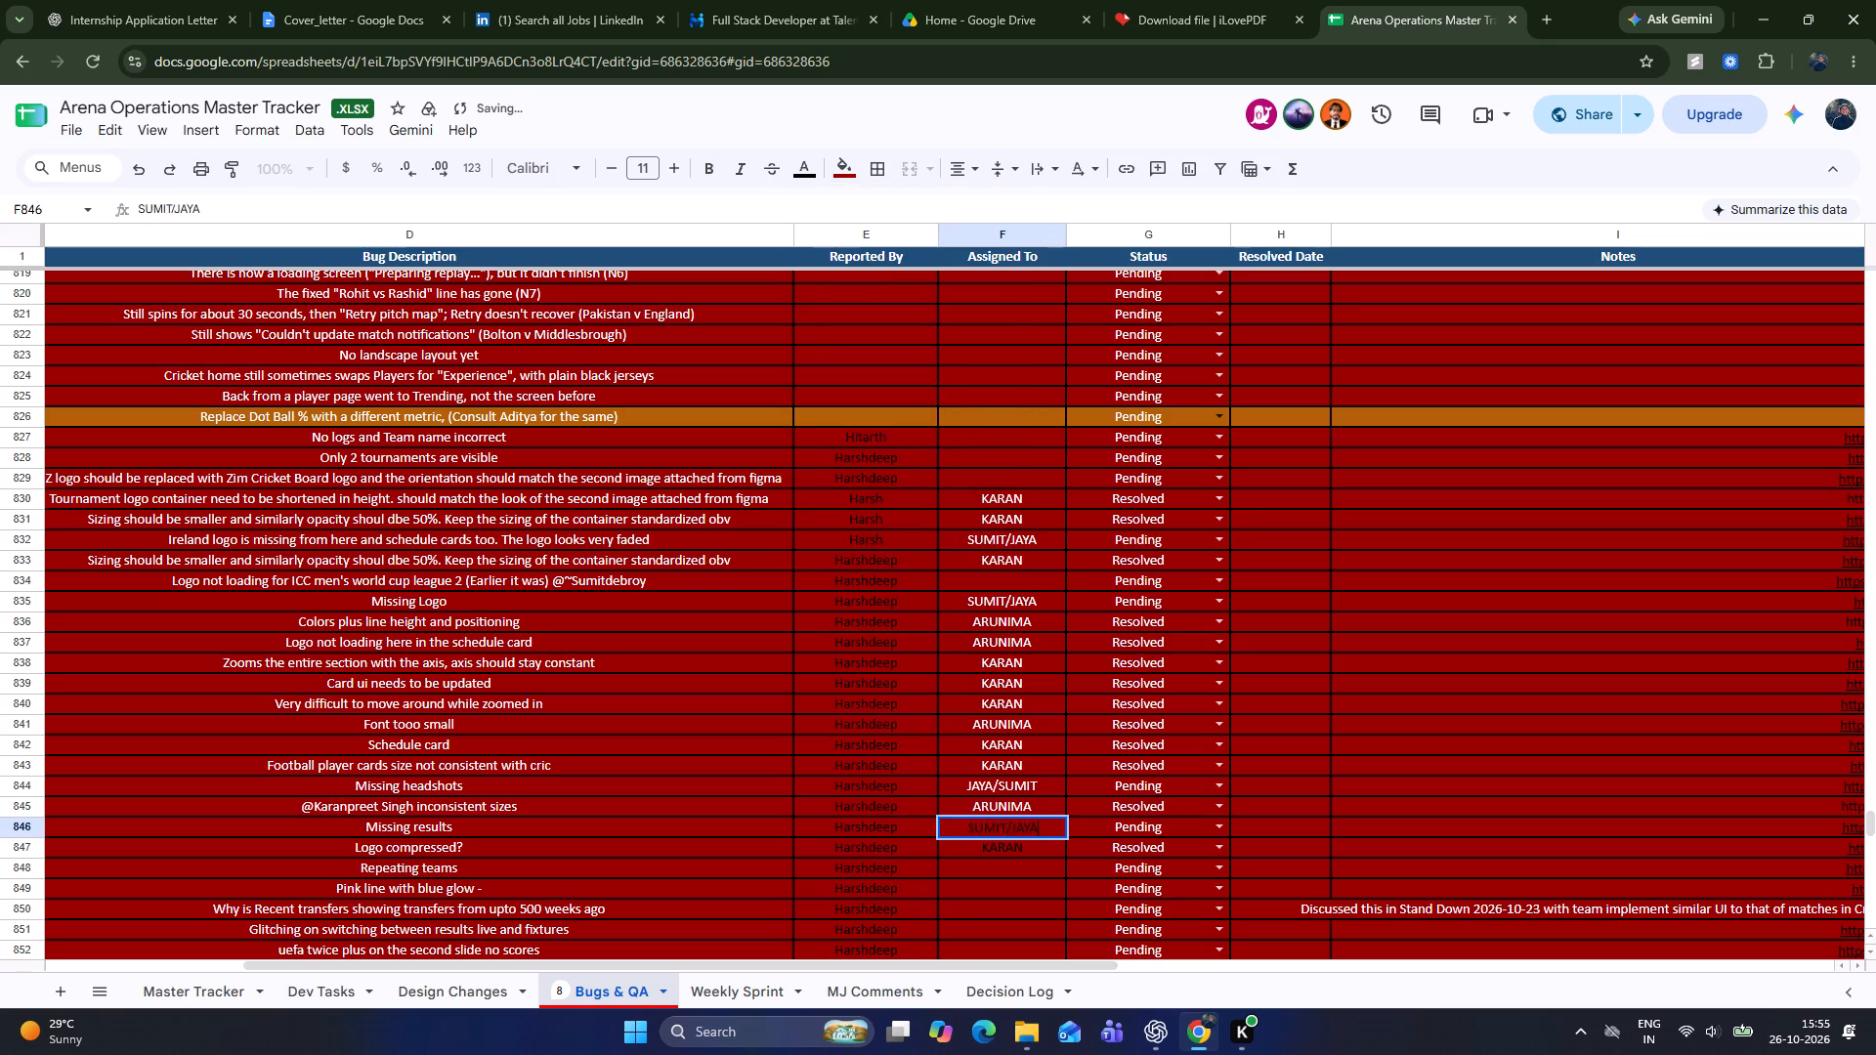
pyautogui.click(800, 164)
pyautogui.click(1002, 229)
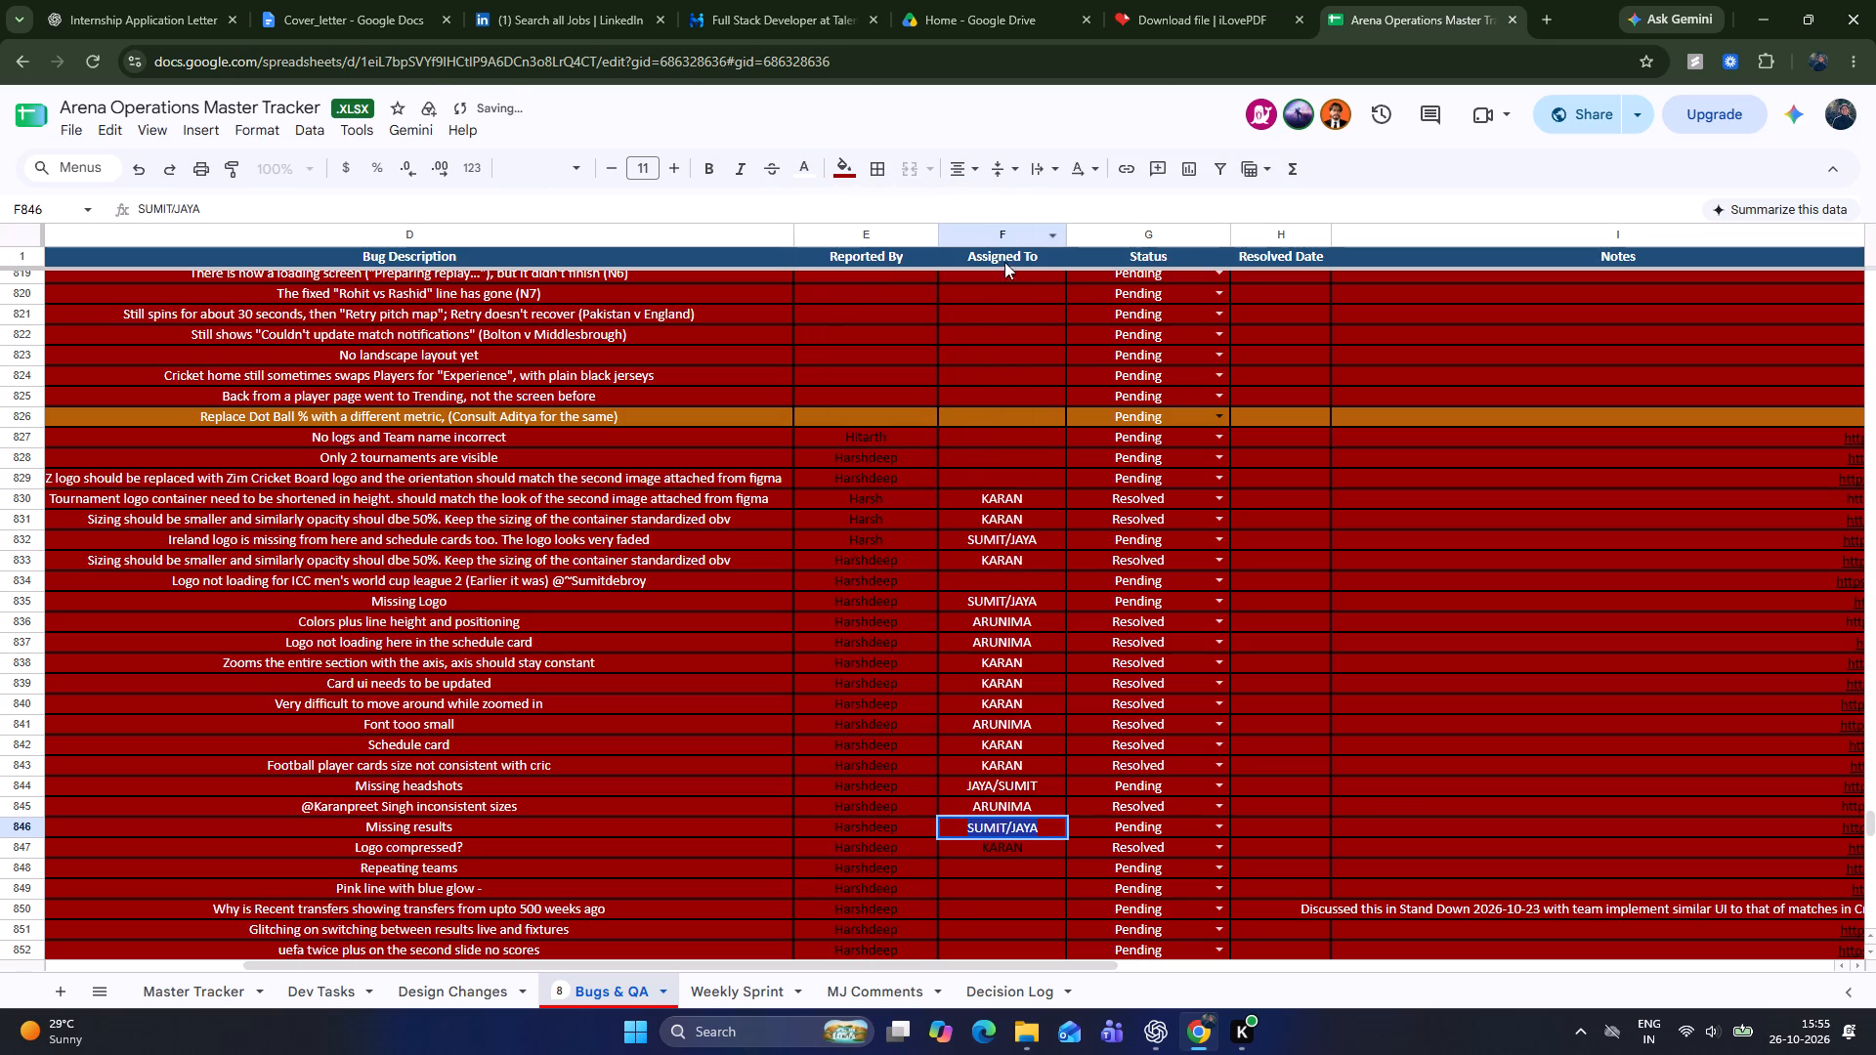
pyautogui.tripleClick(1004, 844)
pyautogui.click(804, 183)
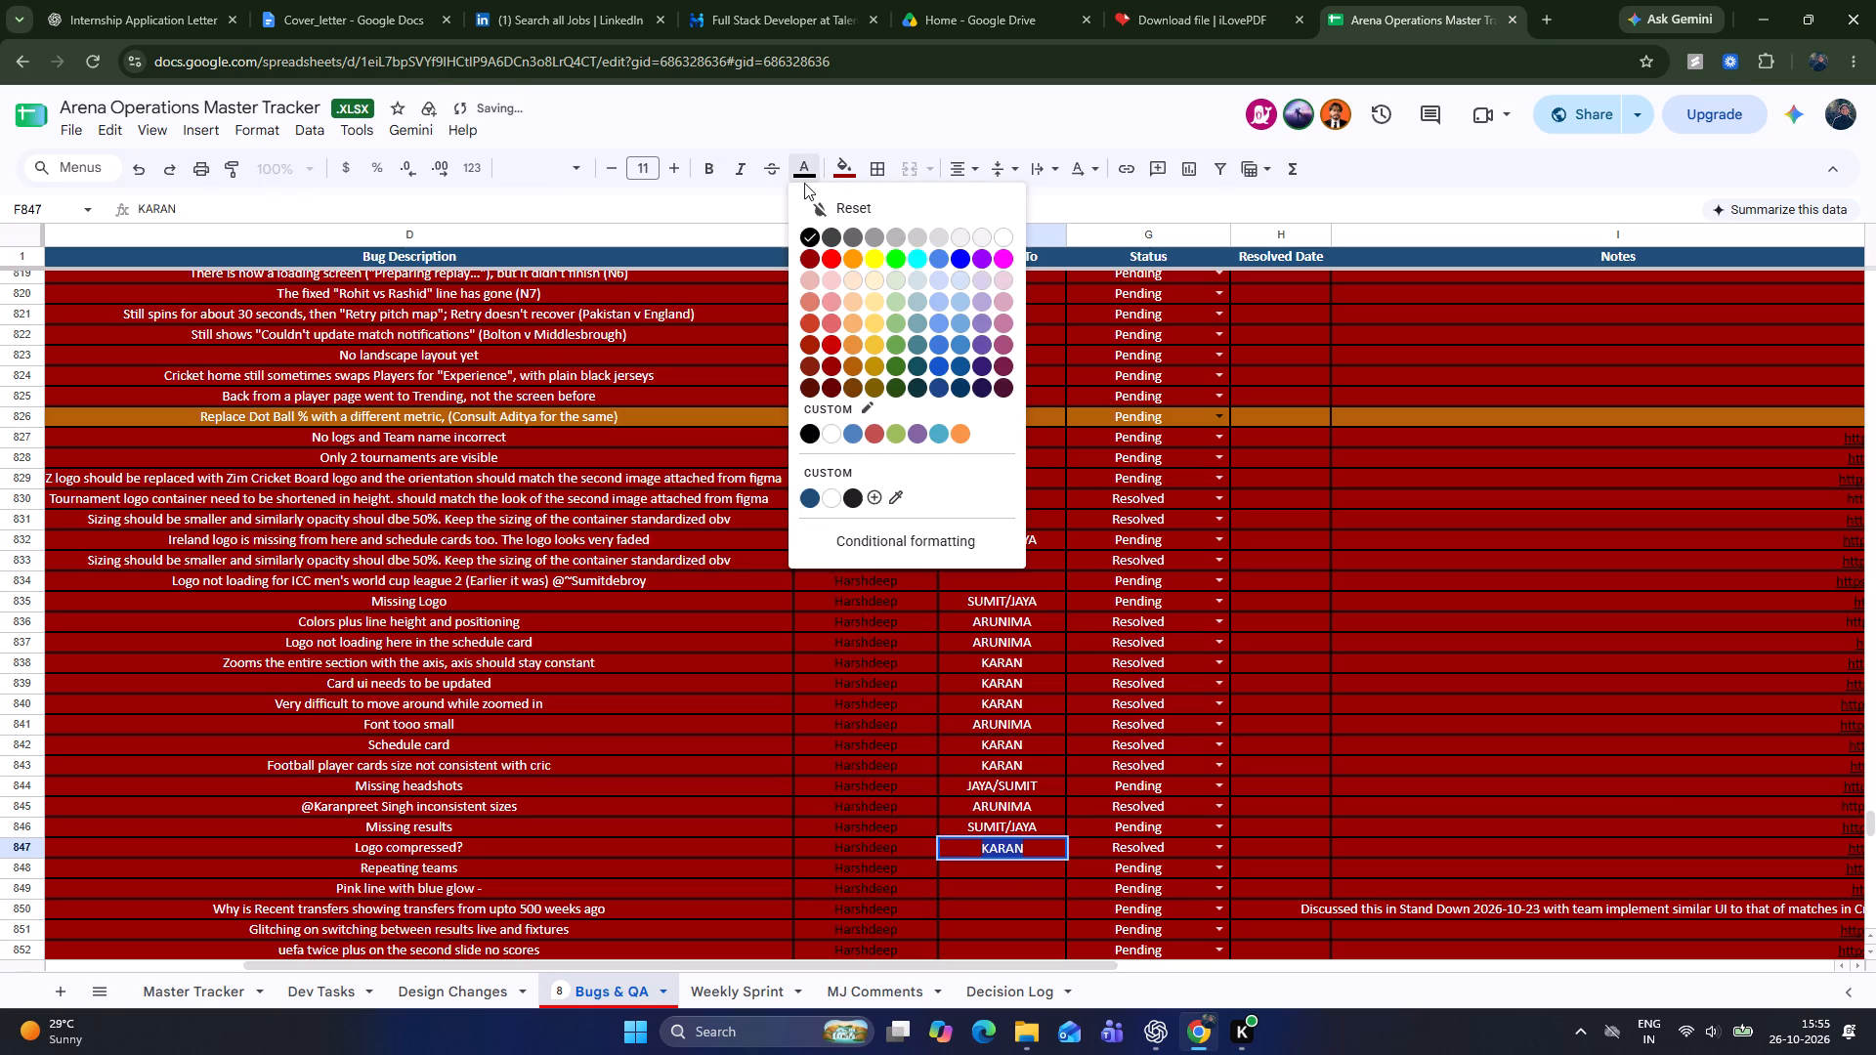
pyautogui.click(1000, 234)
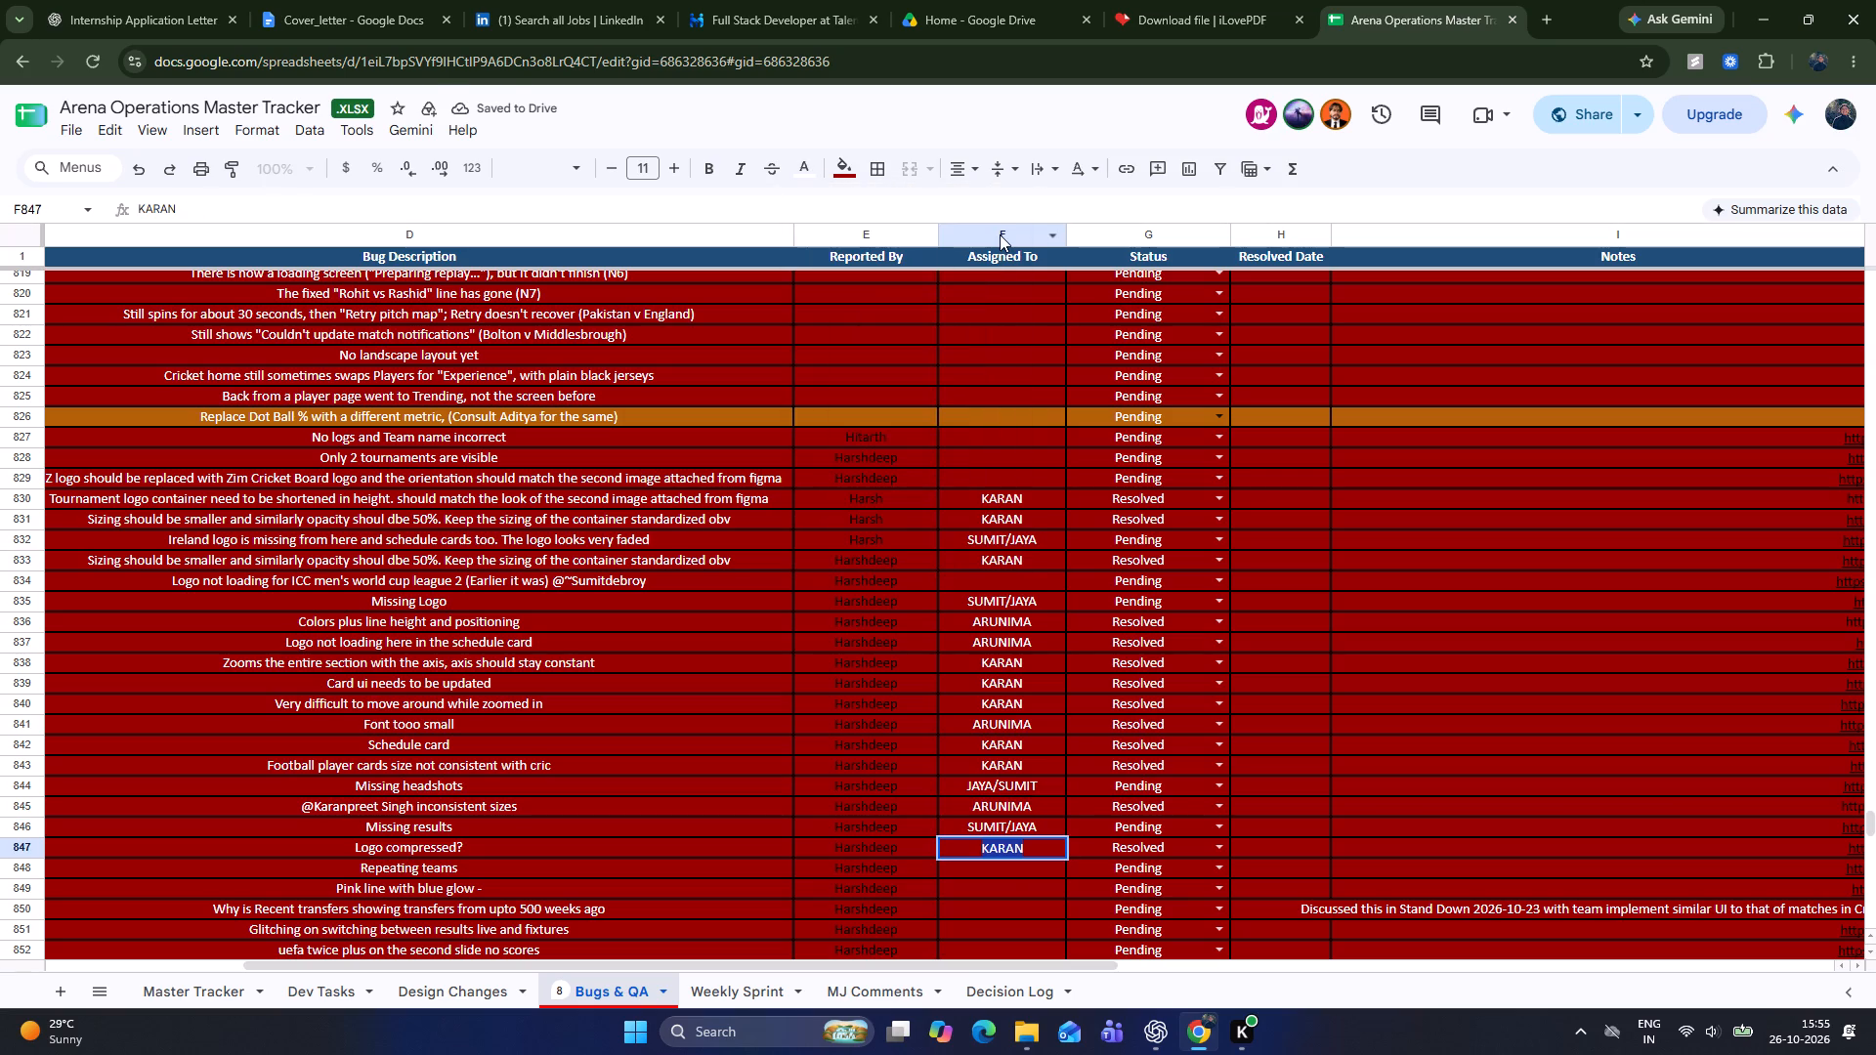
pyautogui.click(1079, 672)
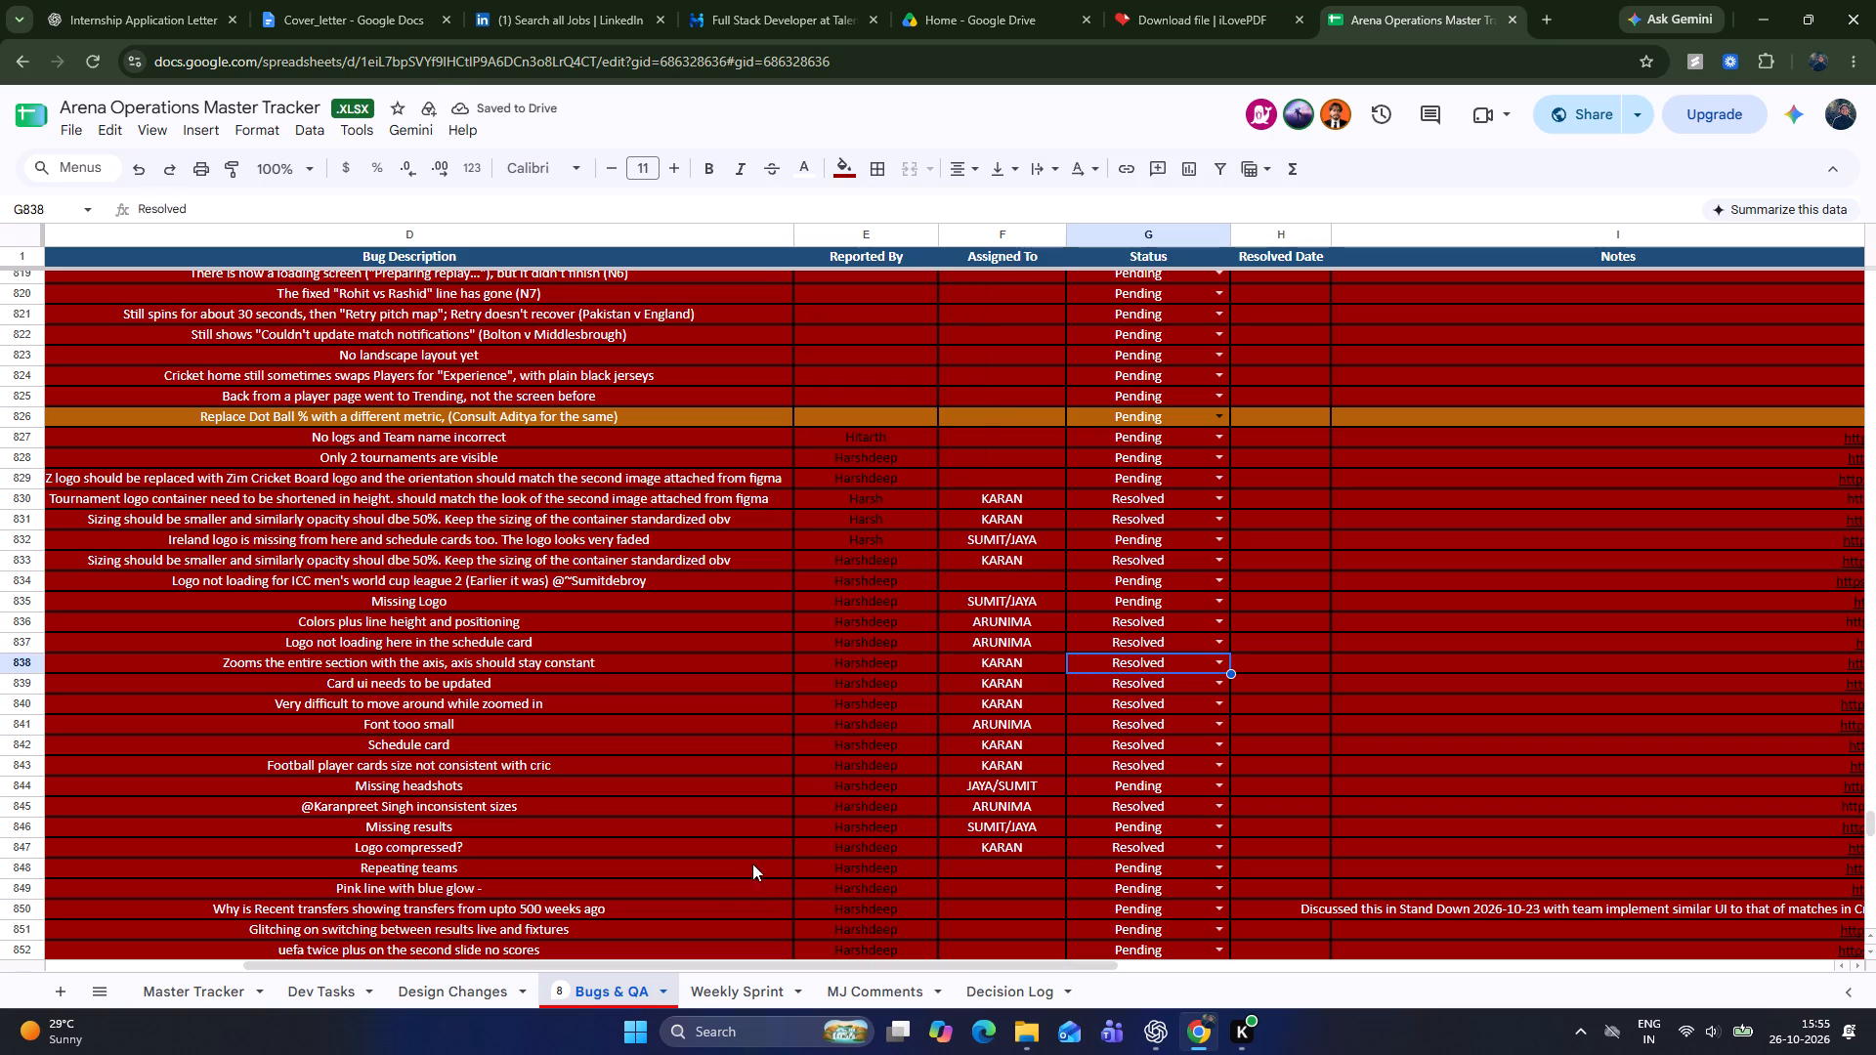
# Change the text color of the ARUNIMA assignee entry in row 853 to white.
pyautogui.scroll(-2, 924, 889)
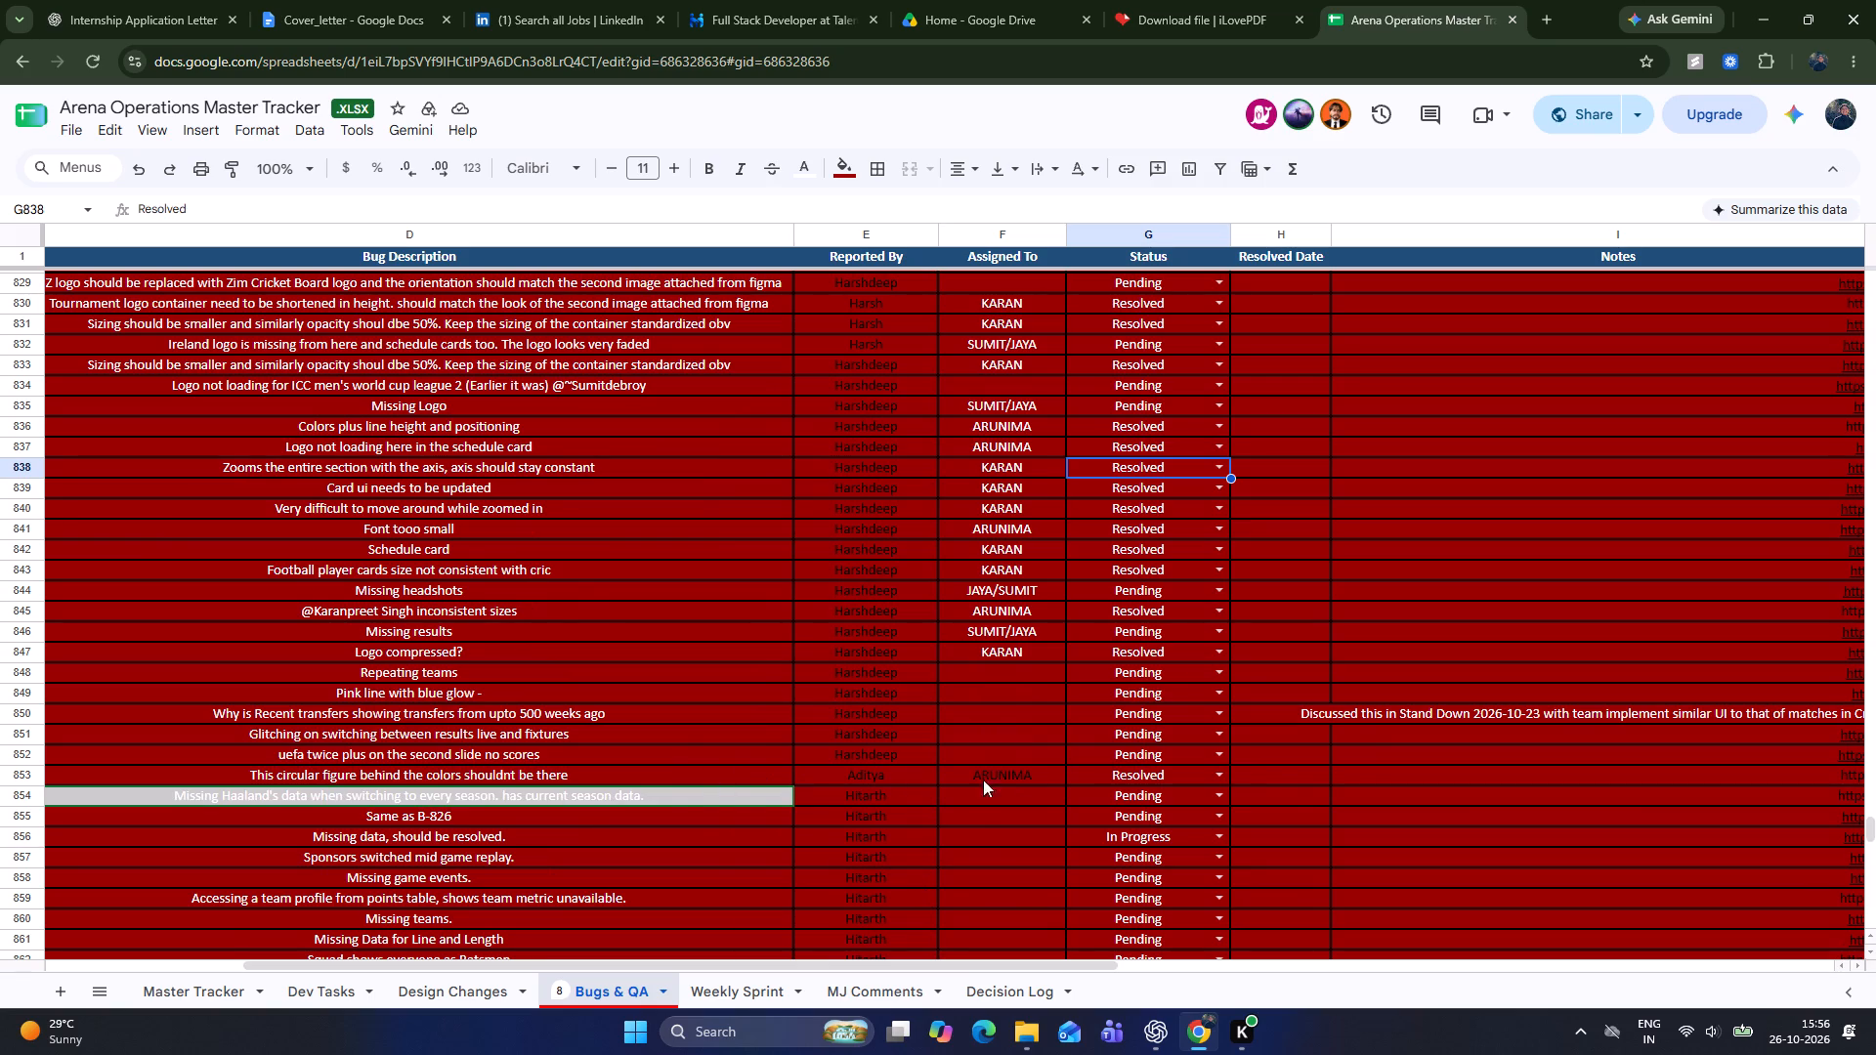
pyautogui.doubleClick(1030, 767)
pyautogui.doubleClick(1014, 776)
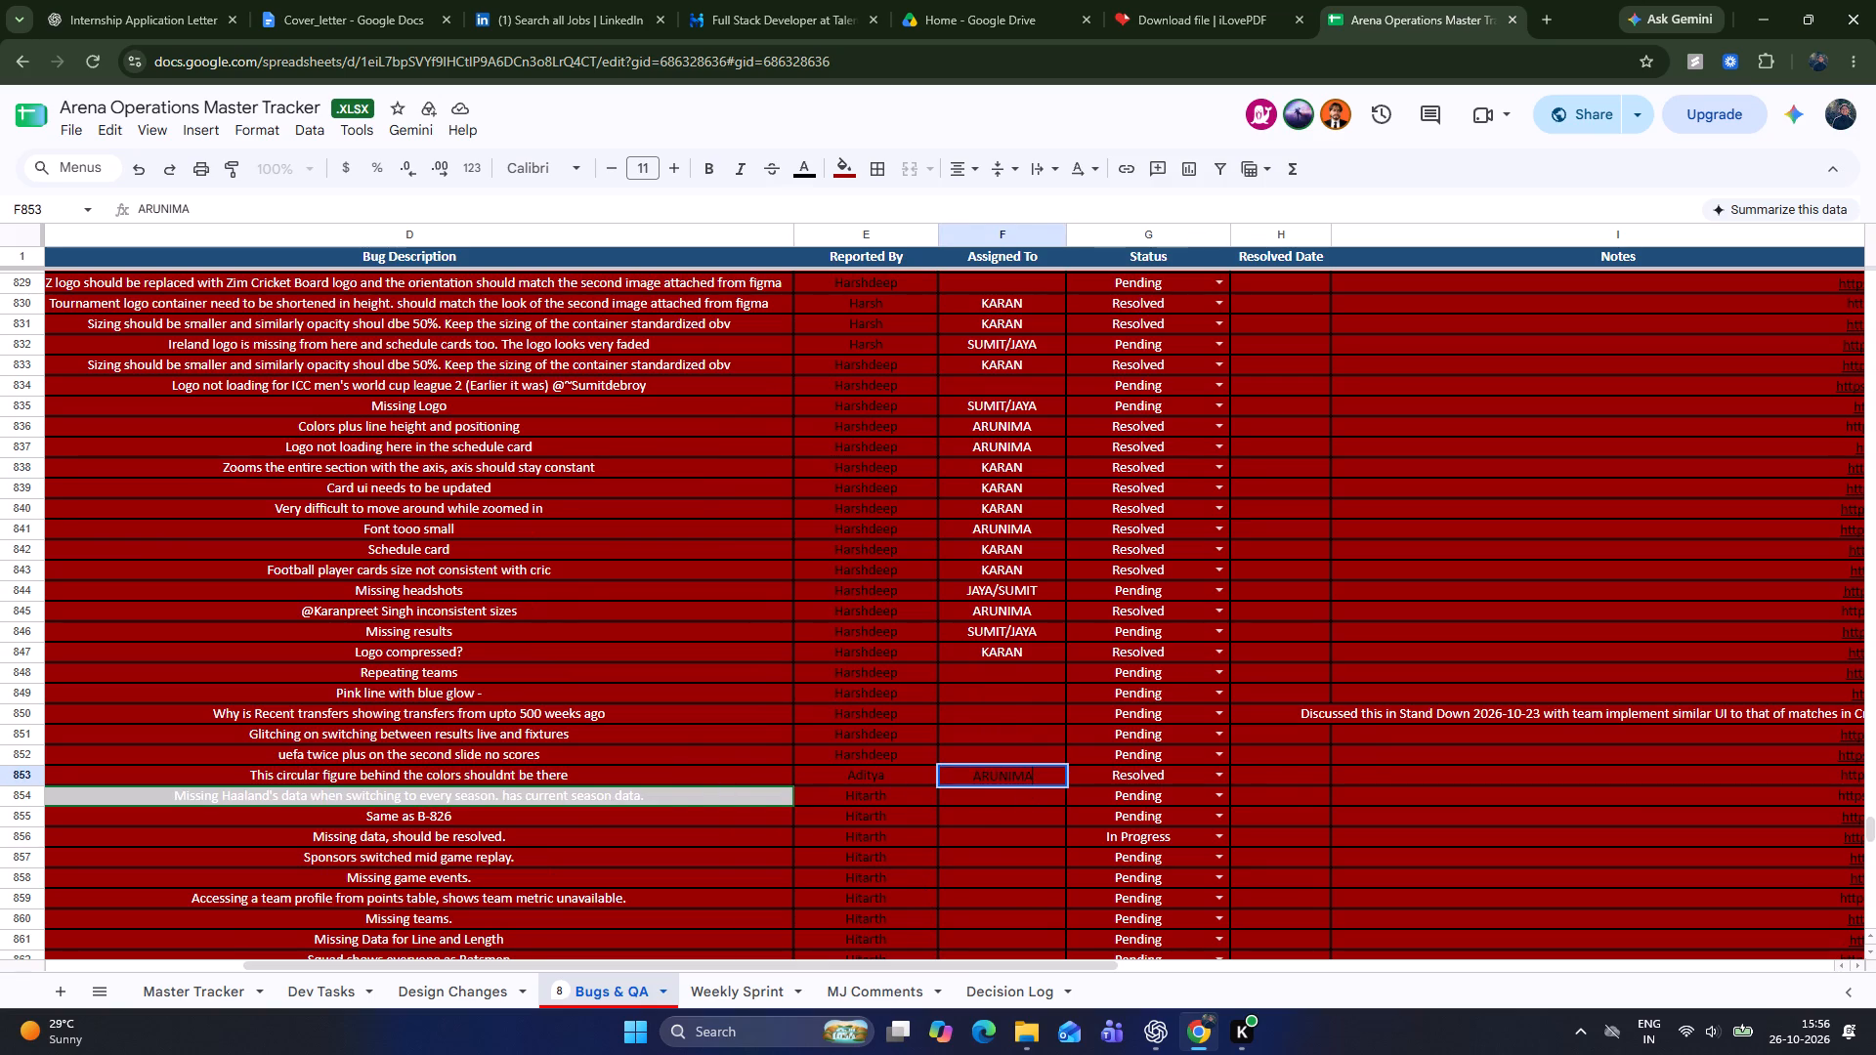
pyautogui.doubleClick(1014, 776)
pyautogui.click(803, 159)
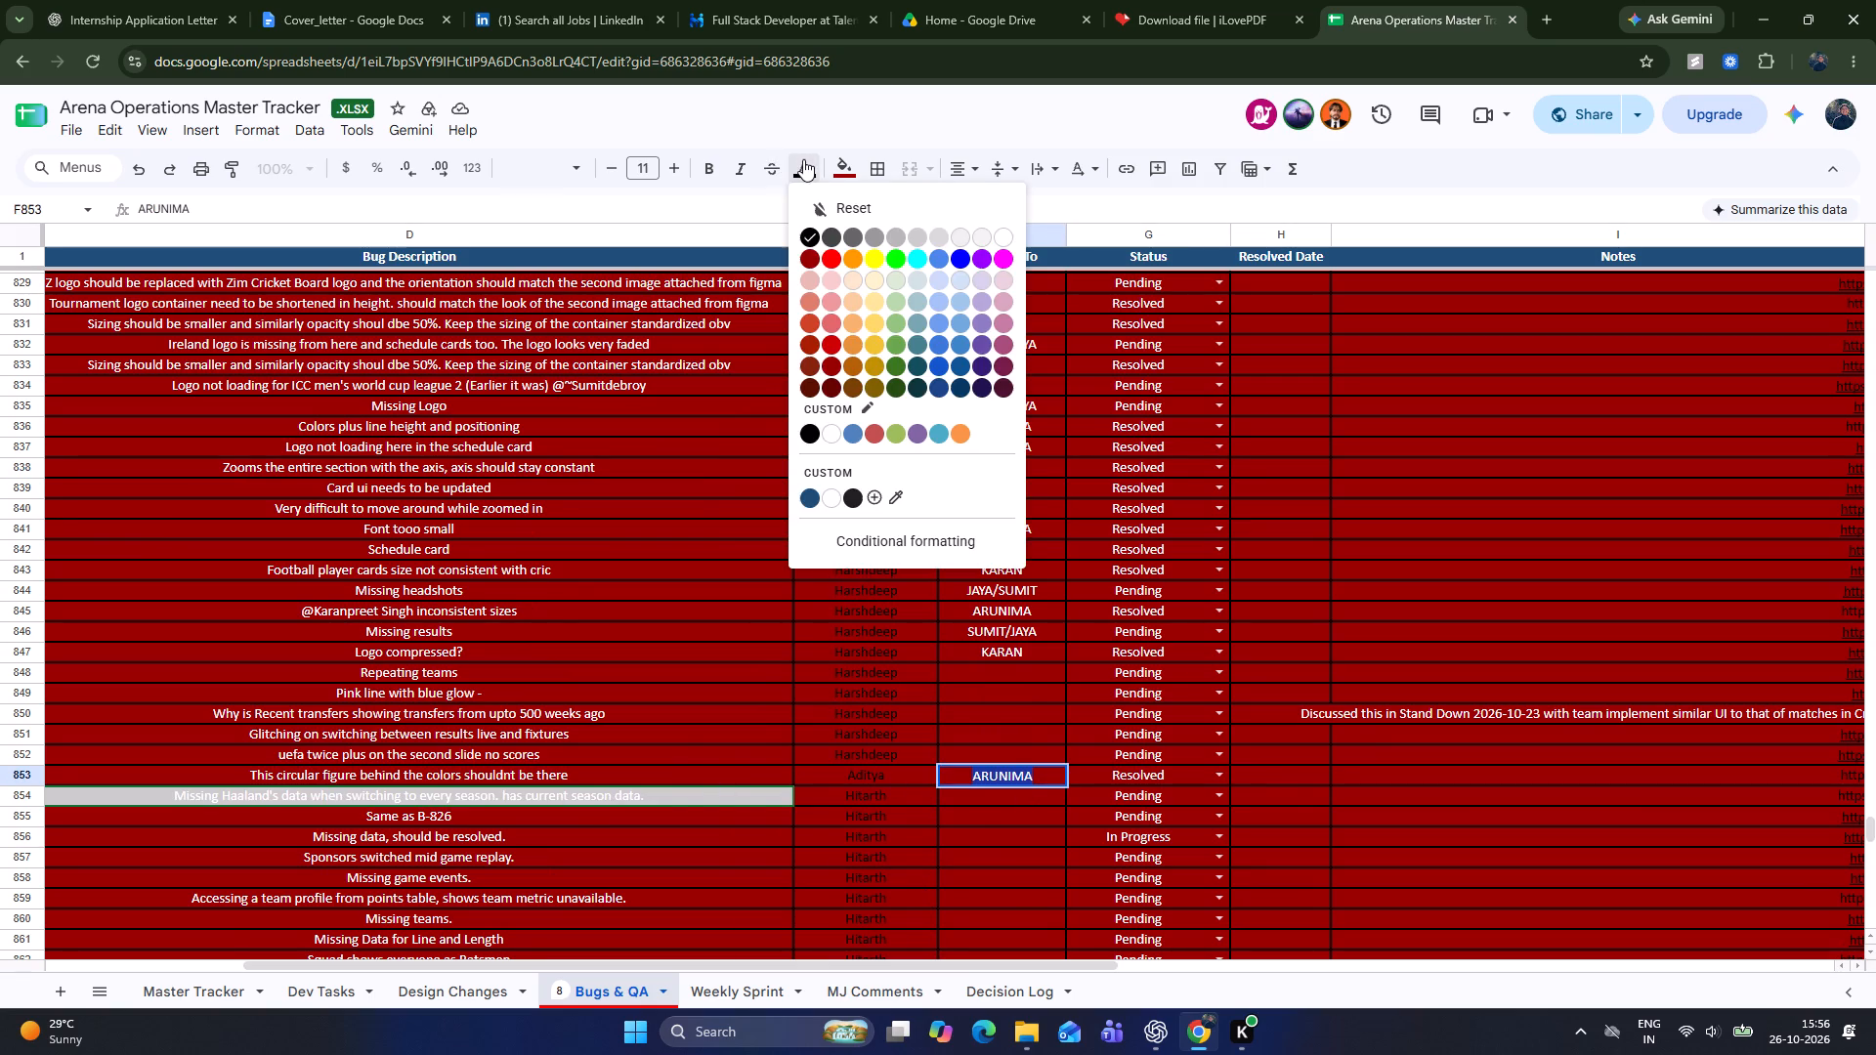
pyautogui.click(1007, 230)
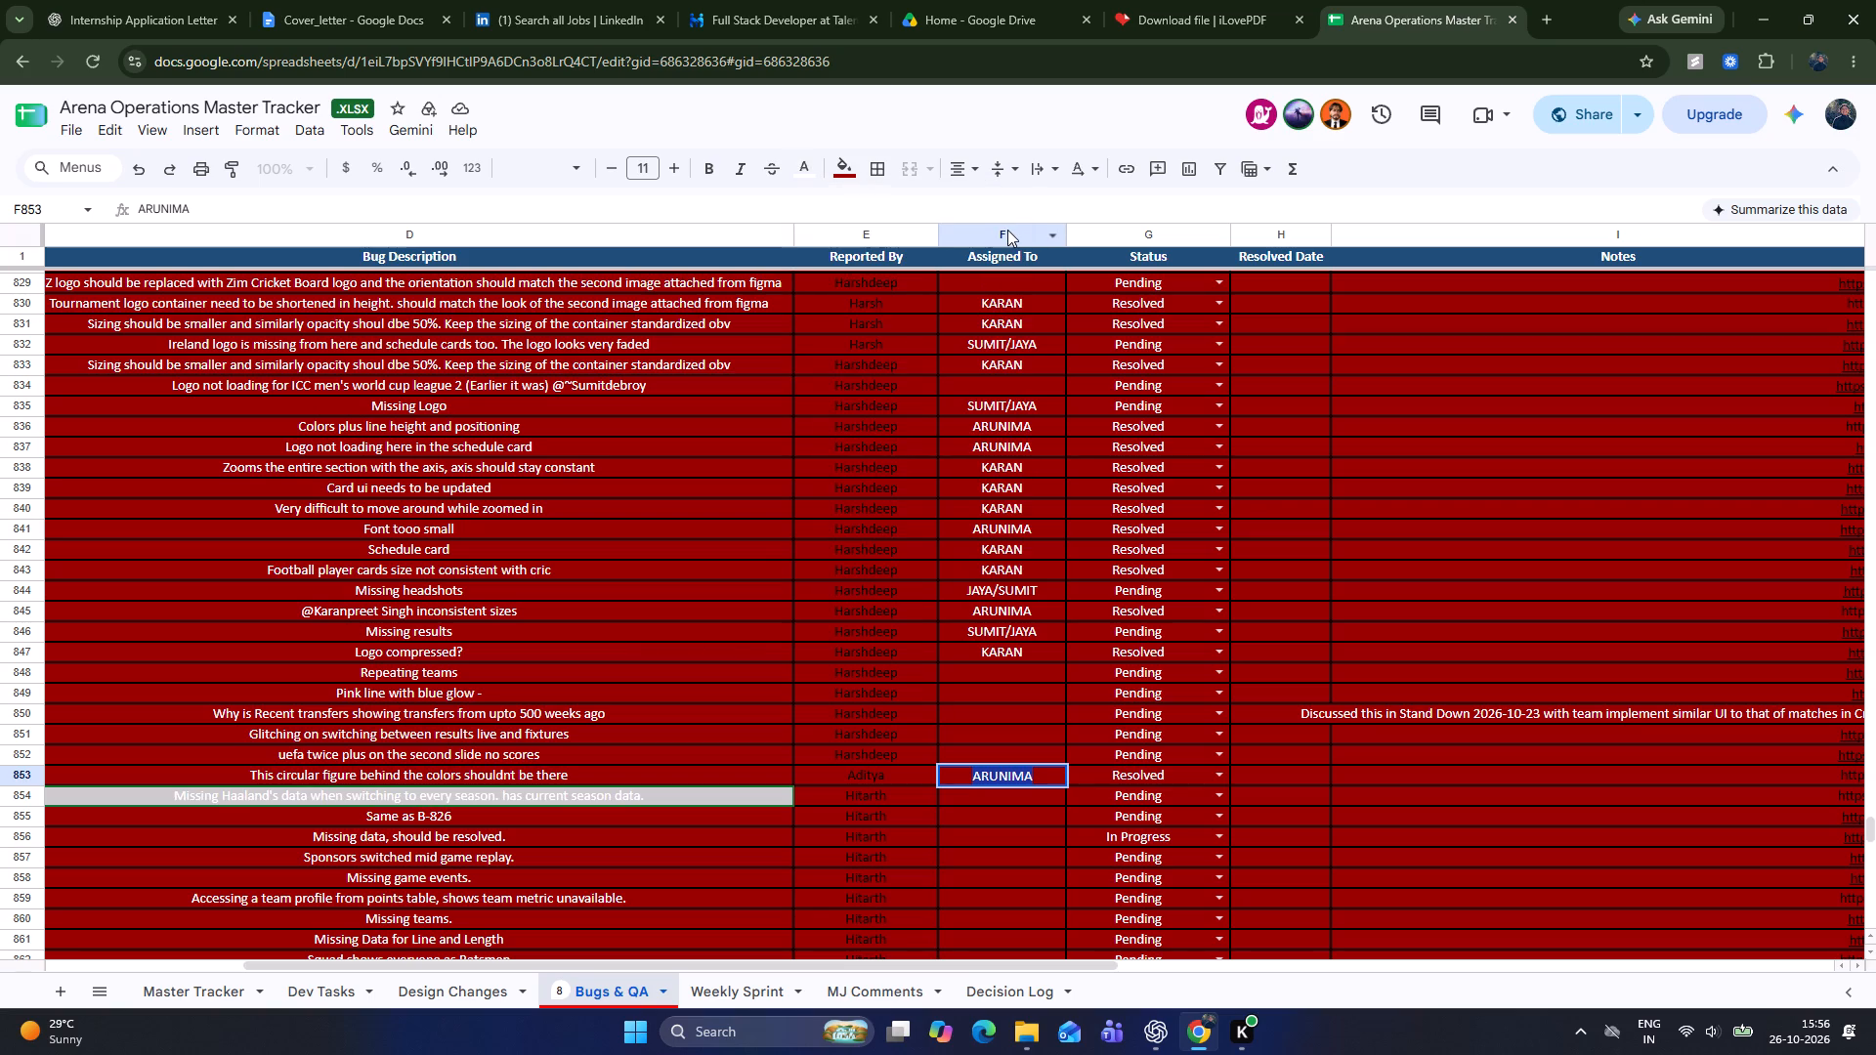
pyautogui.click(1172, 780)
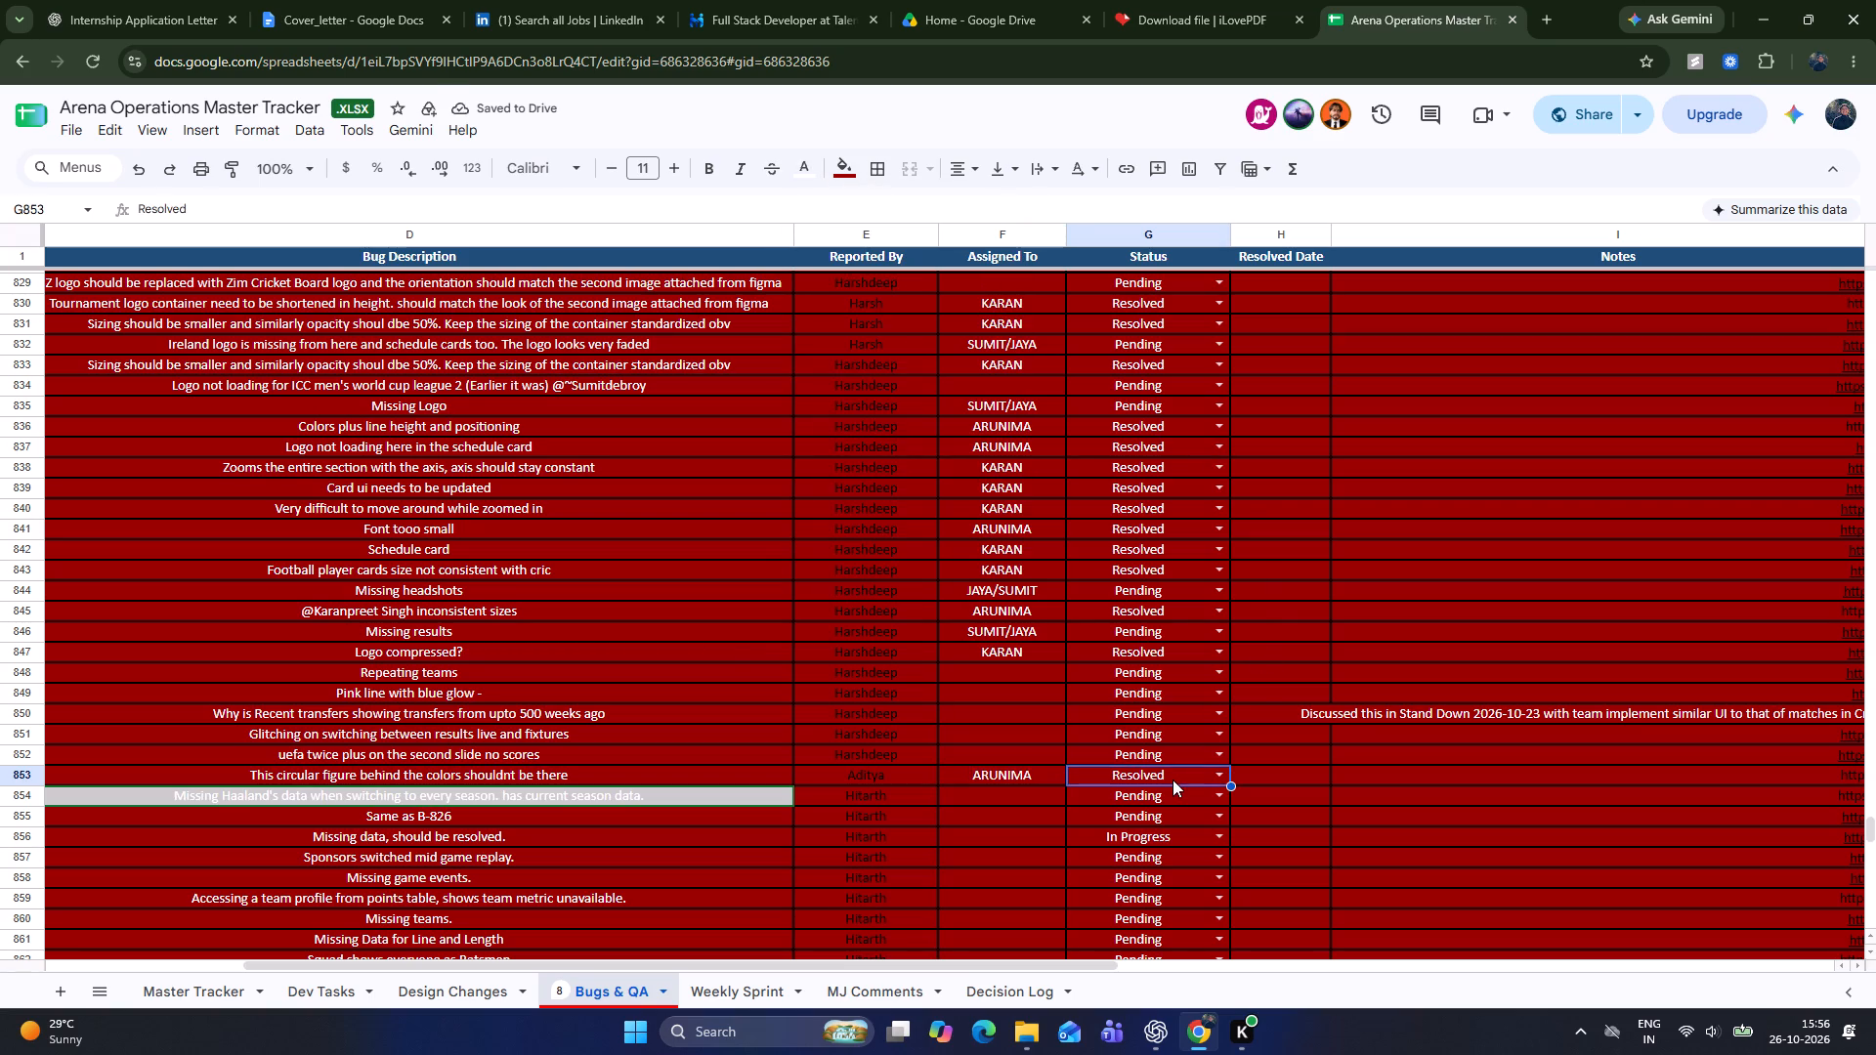
# Copy the second Drive link from row 853's Attachments cell and open it in a new browser tab.
pyautogui.hscroll(-2, 1352, 799)
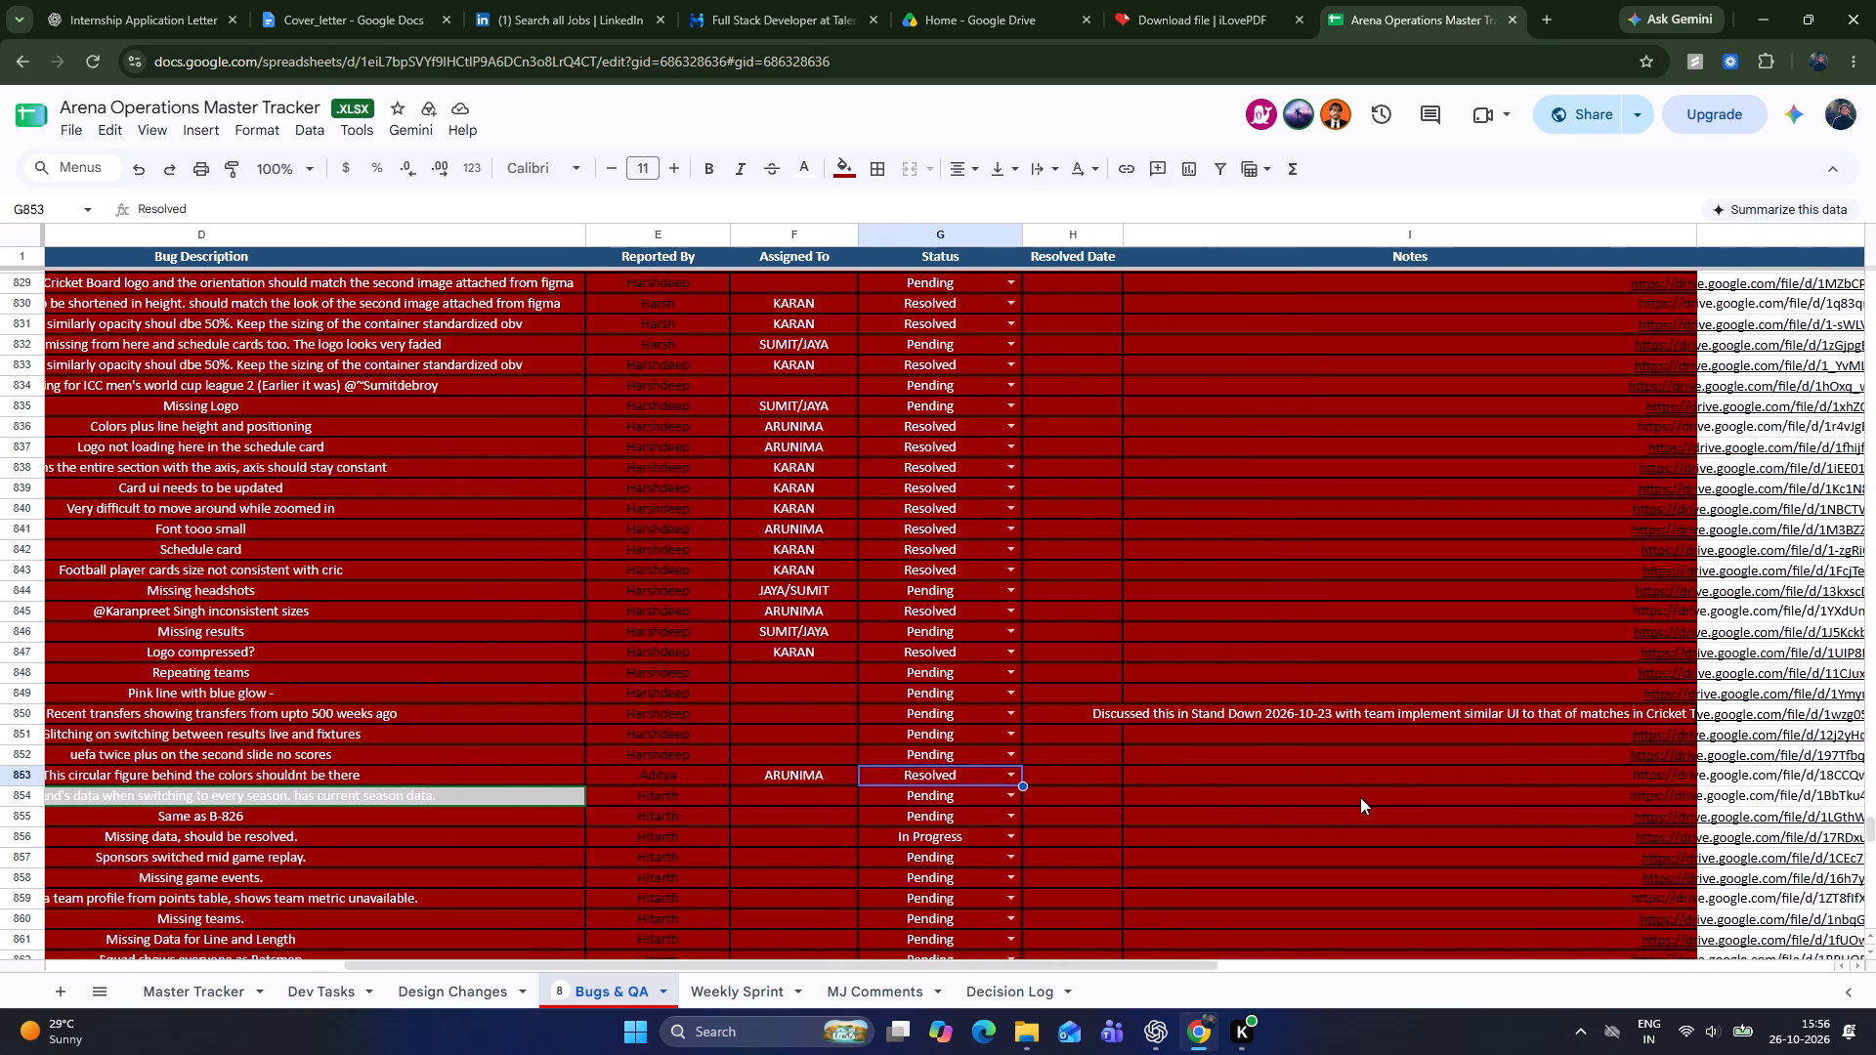
pyautogui.hscroll(-2, 1360, 797)
pyautogui.doubleClick(1659, 772)
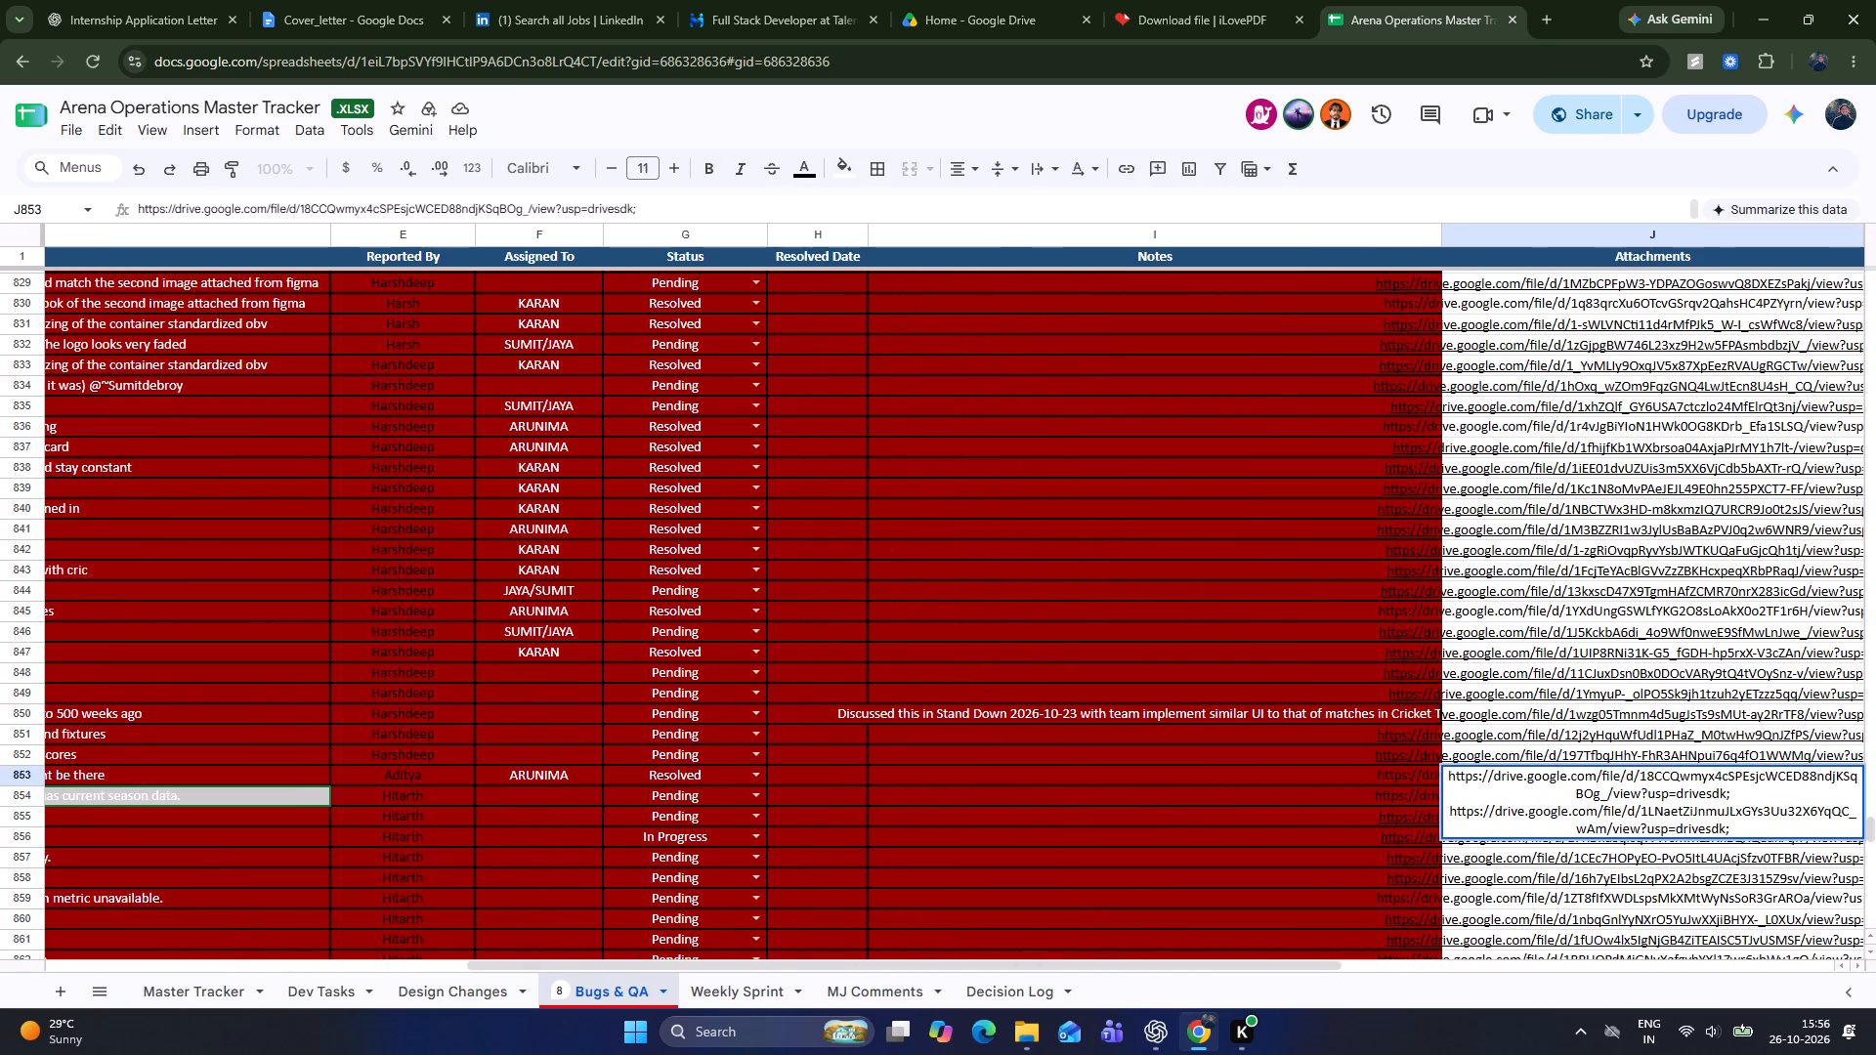
pyautogui.moveTo(1448, 811); pyautogui.dragTo(1713, 819)
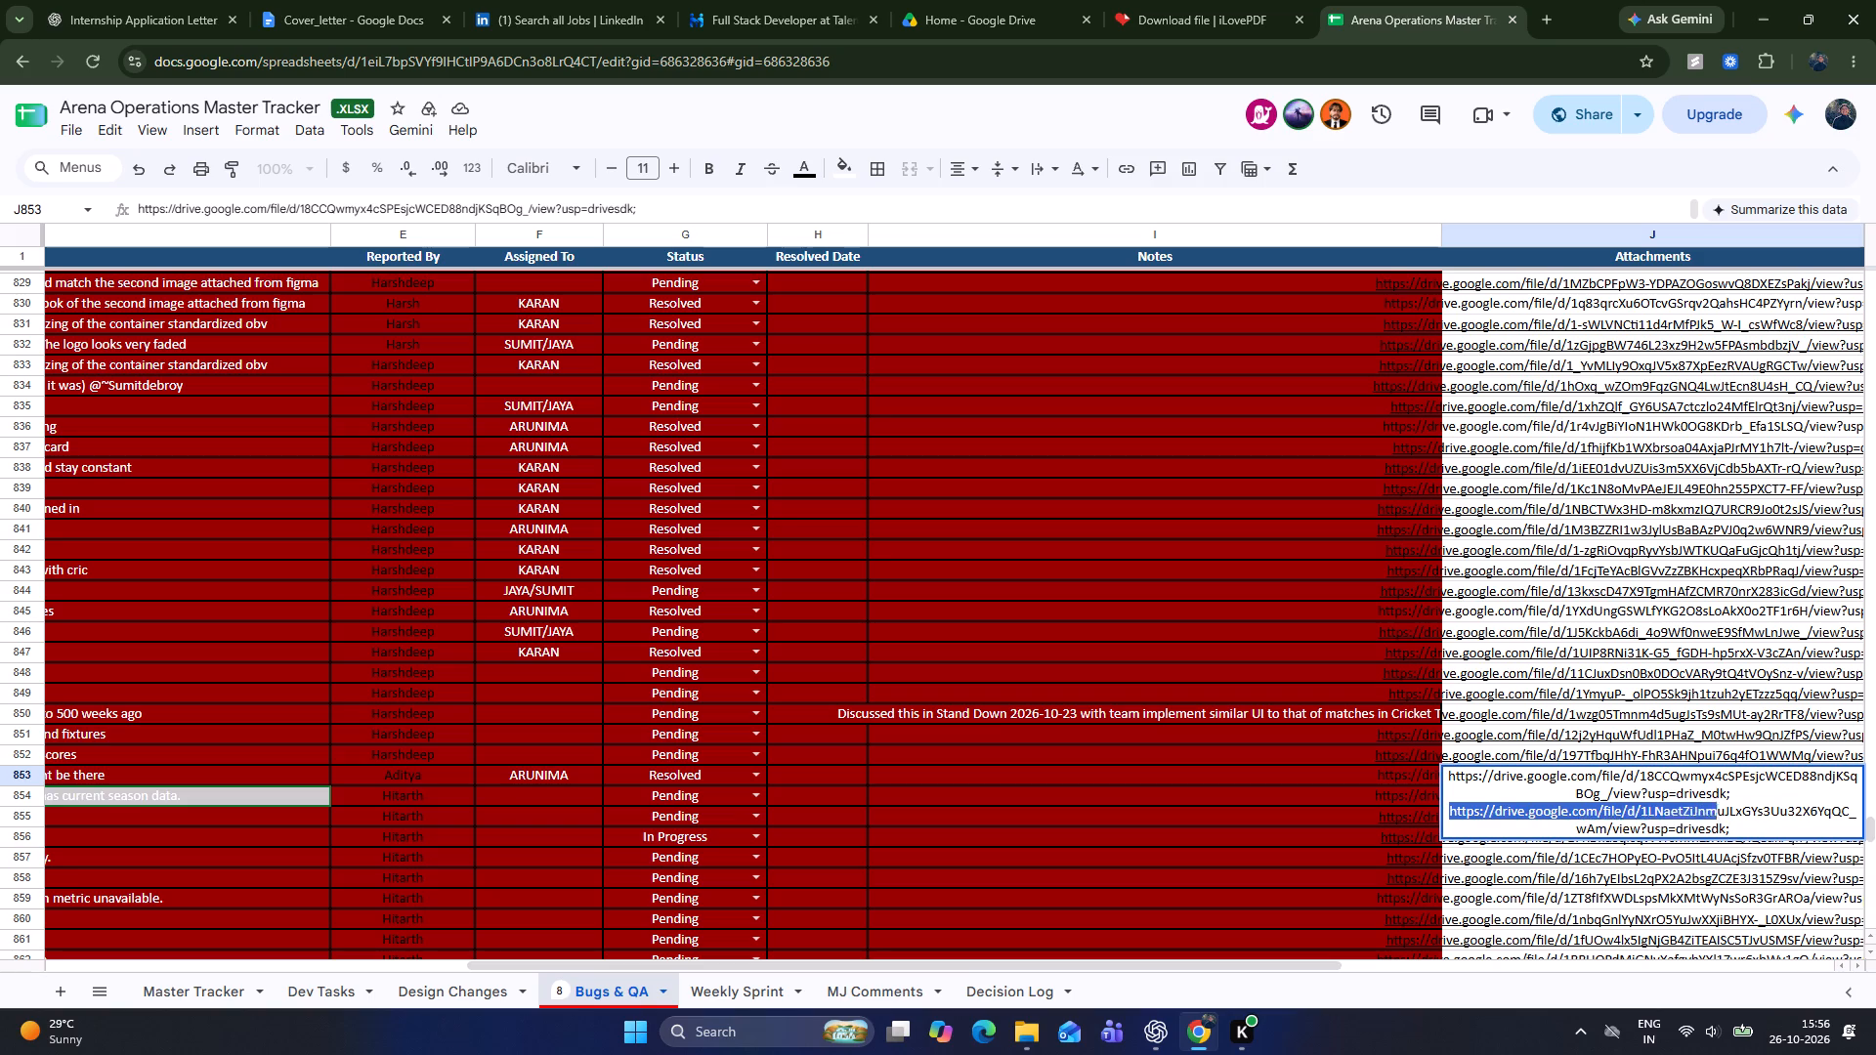
pyautogui.moveTo(1713, 819); pyautogui.dragTo(1726, 834)
pyautogui.hotkey('ctrl', 'c')
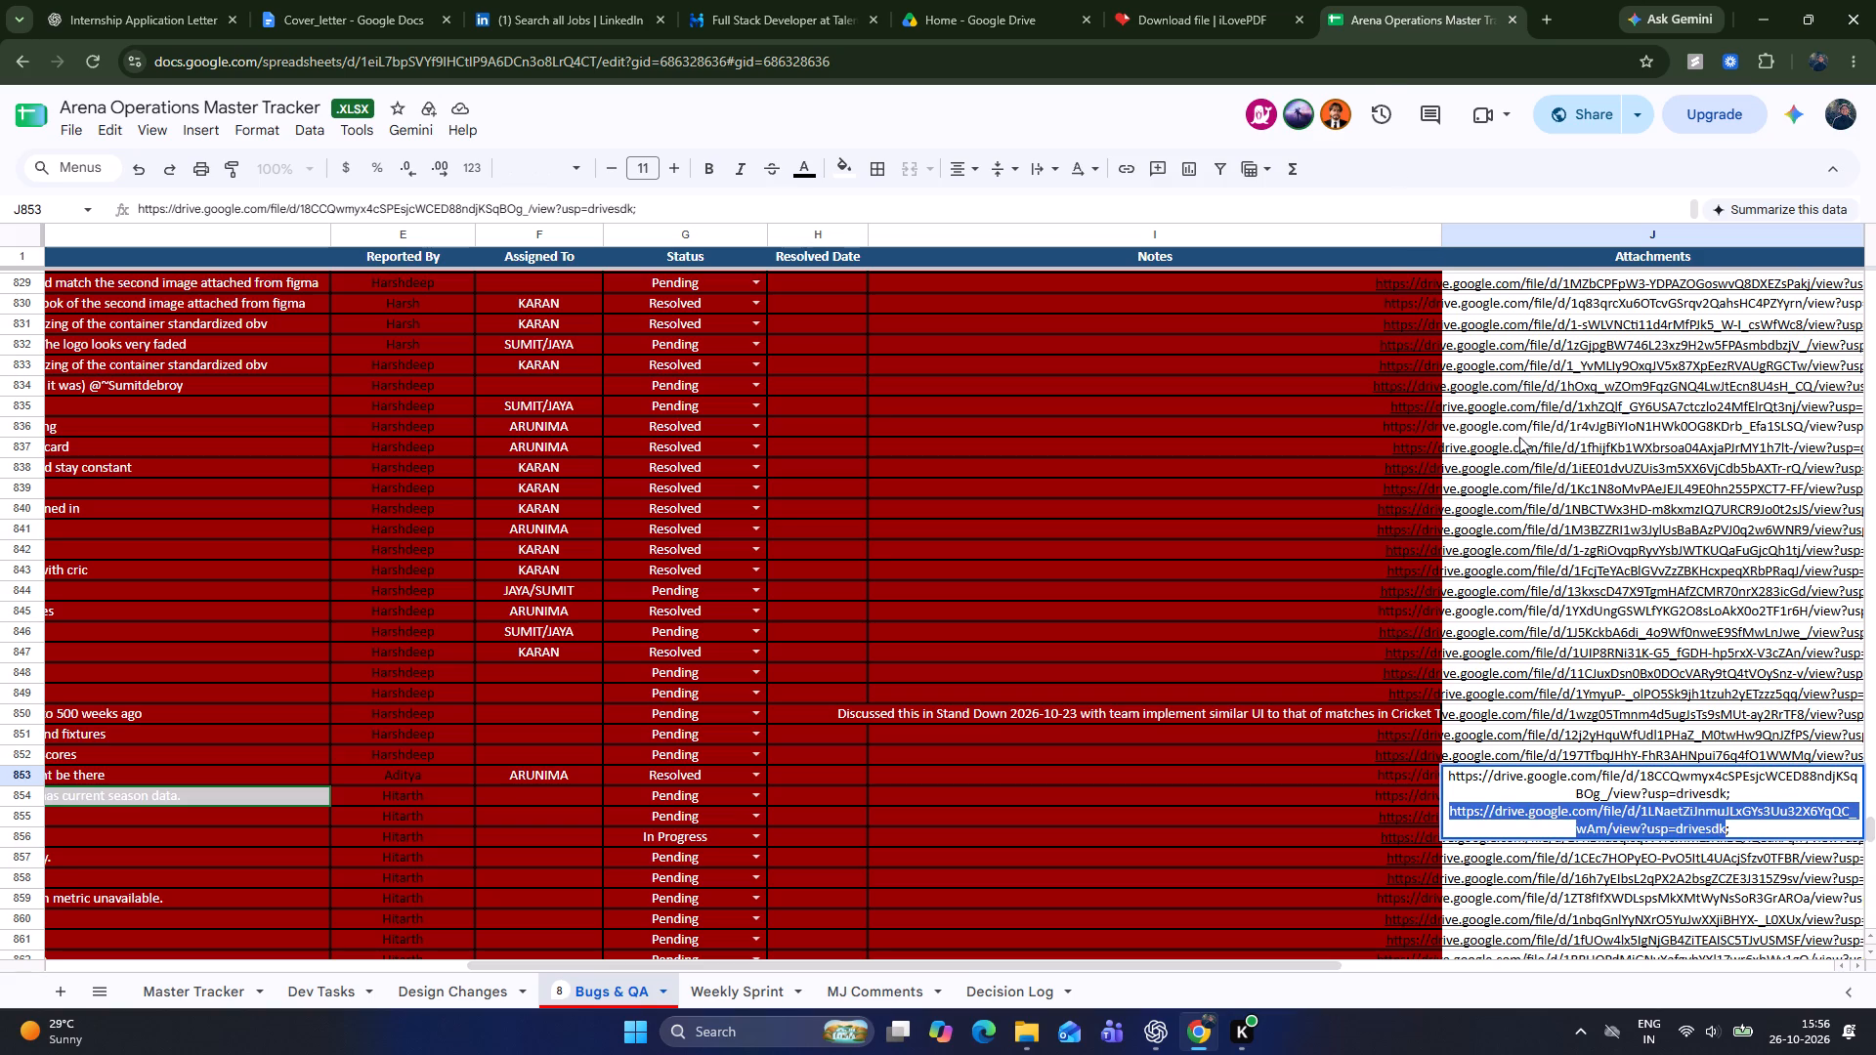
pyautogui.click(1553, 17)
pyautogui.hotkey('ctrl', 'v')
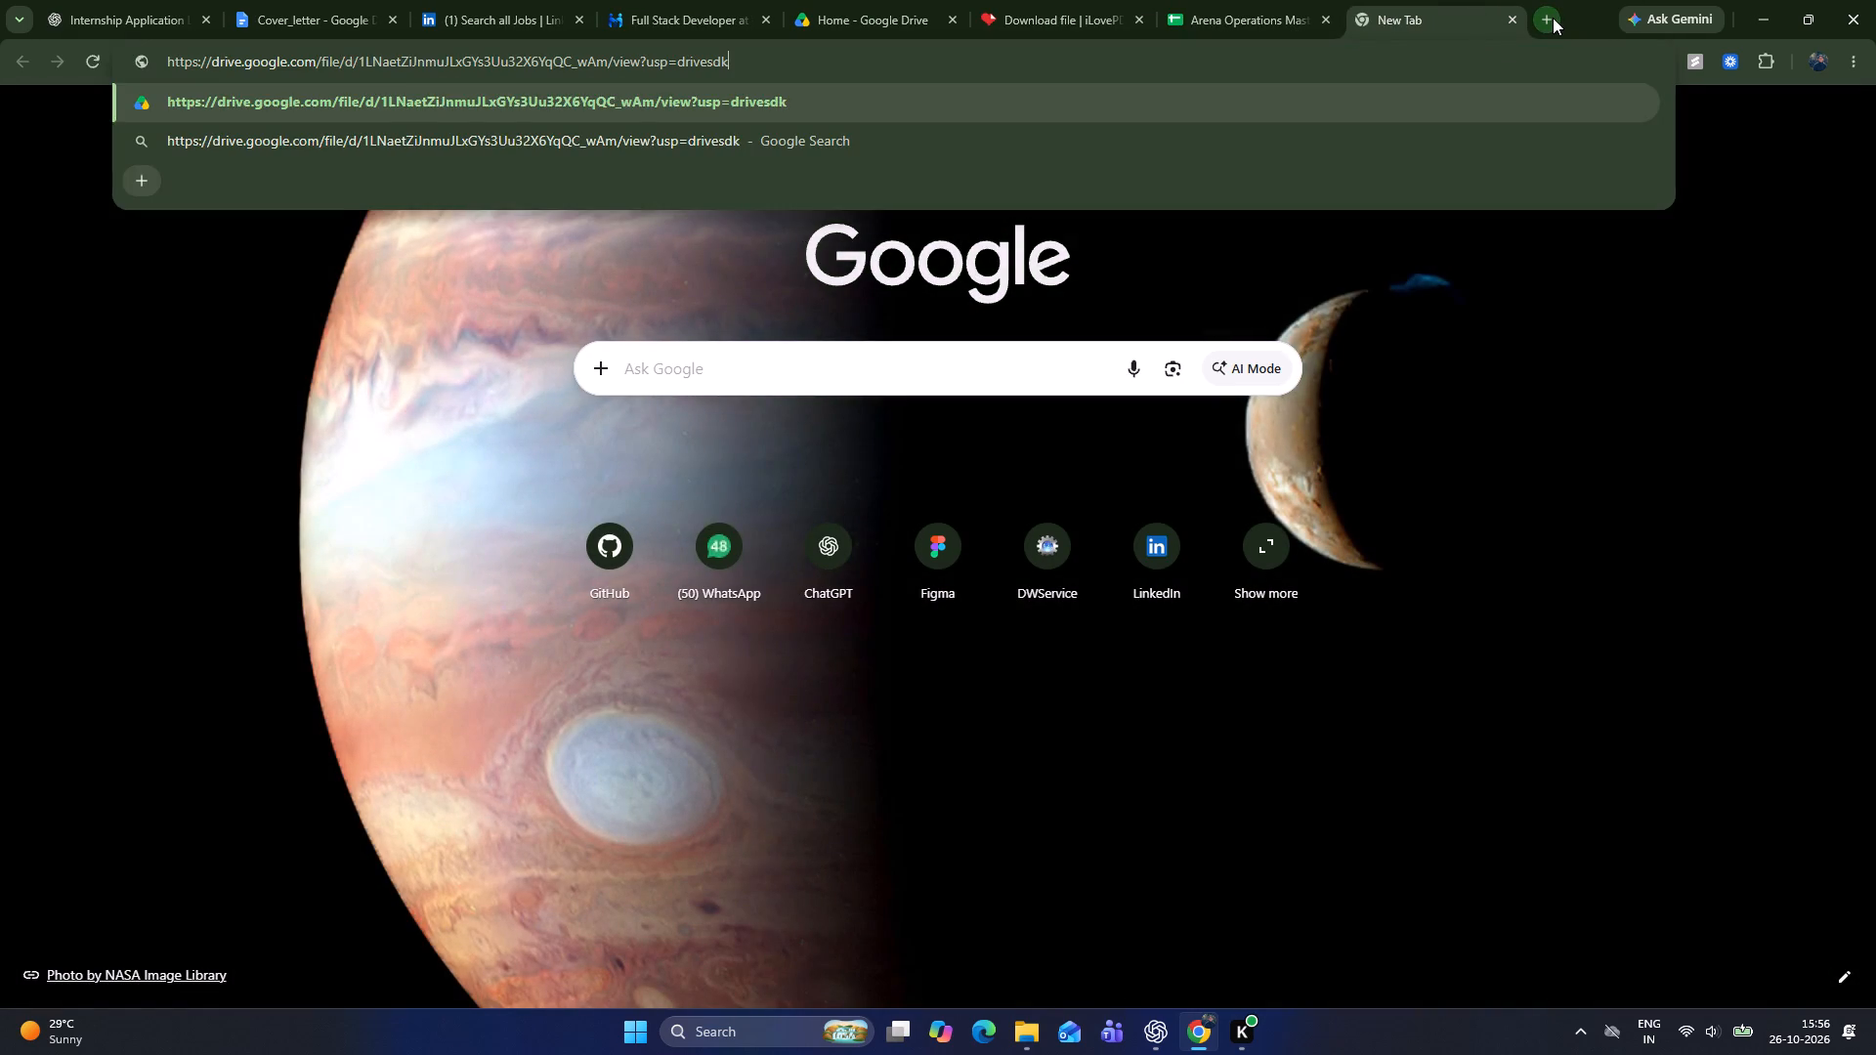
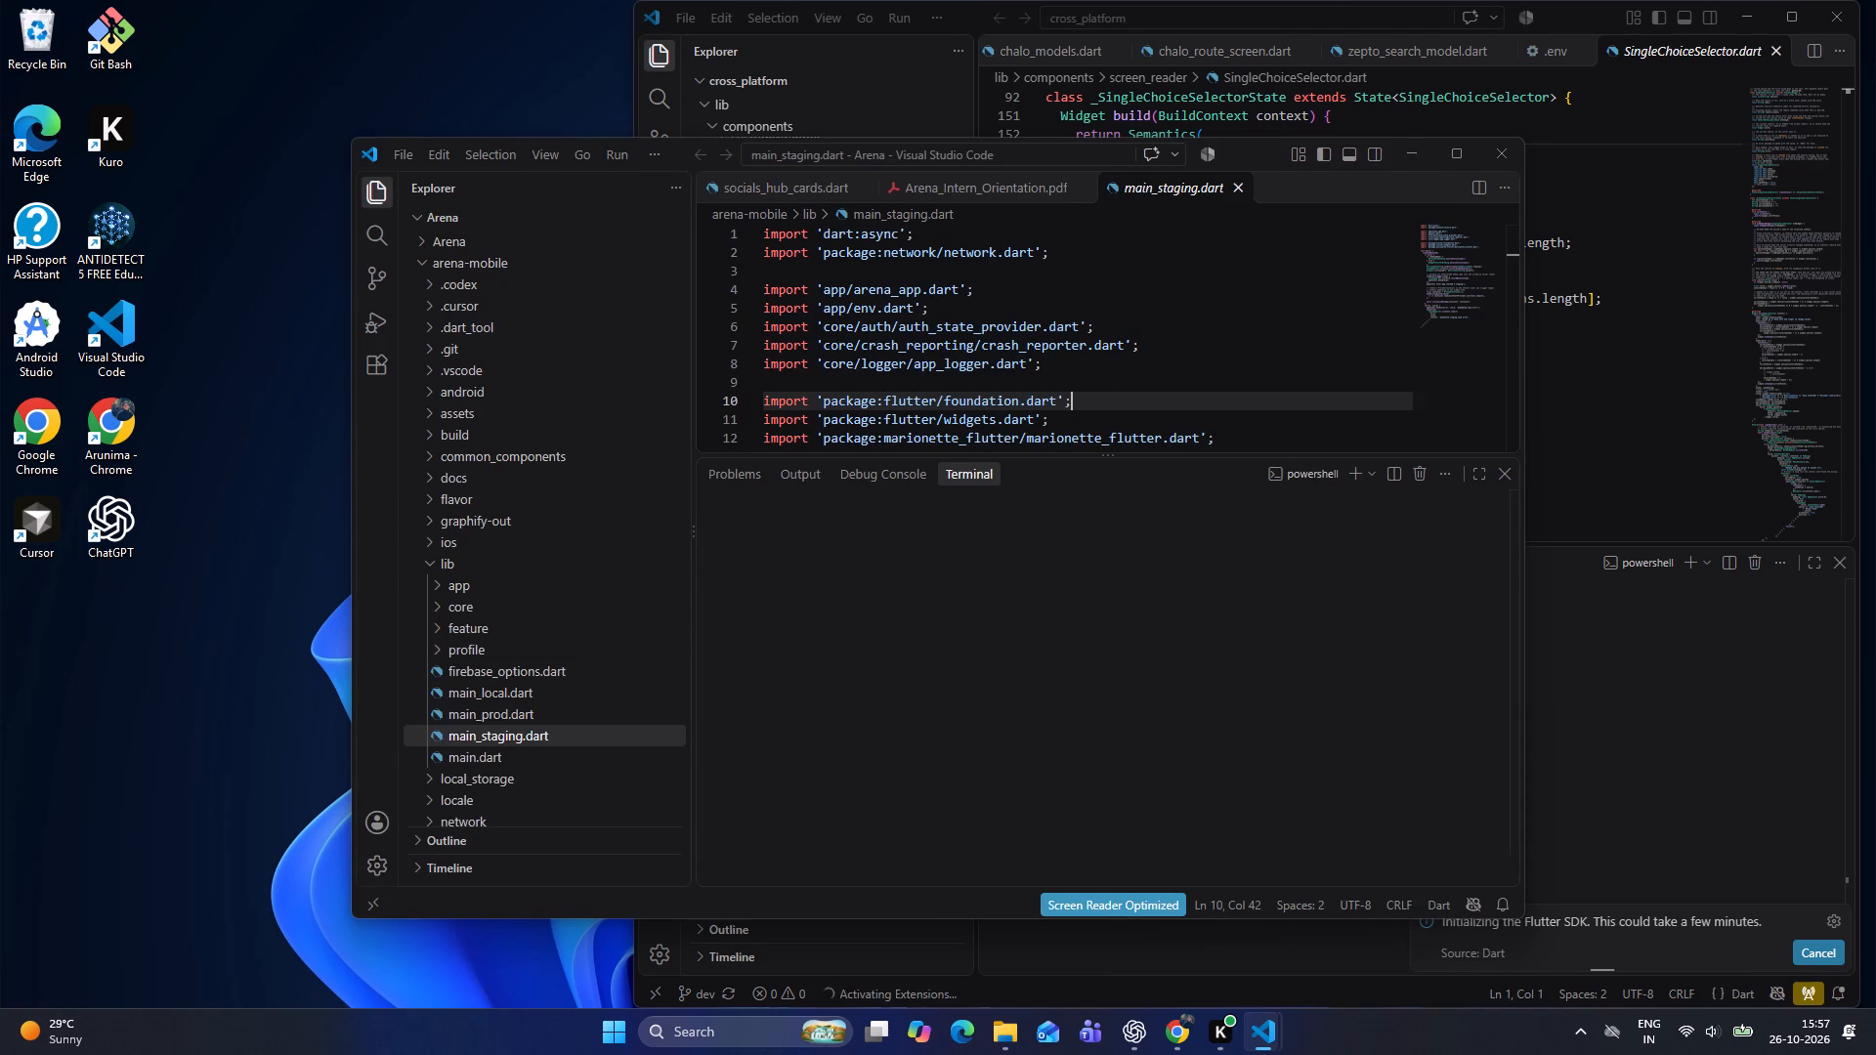
# Change the terminal's working directory in the Arena project to arena-mobile.
pyautogui.click(928, 538)
pyautogui.write('cd arean')
pyautogui.press('BackSpace')
pyautogui.press('BackSpace')
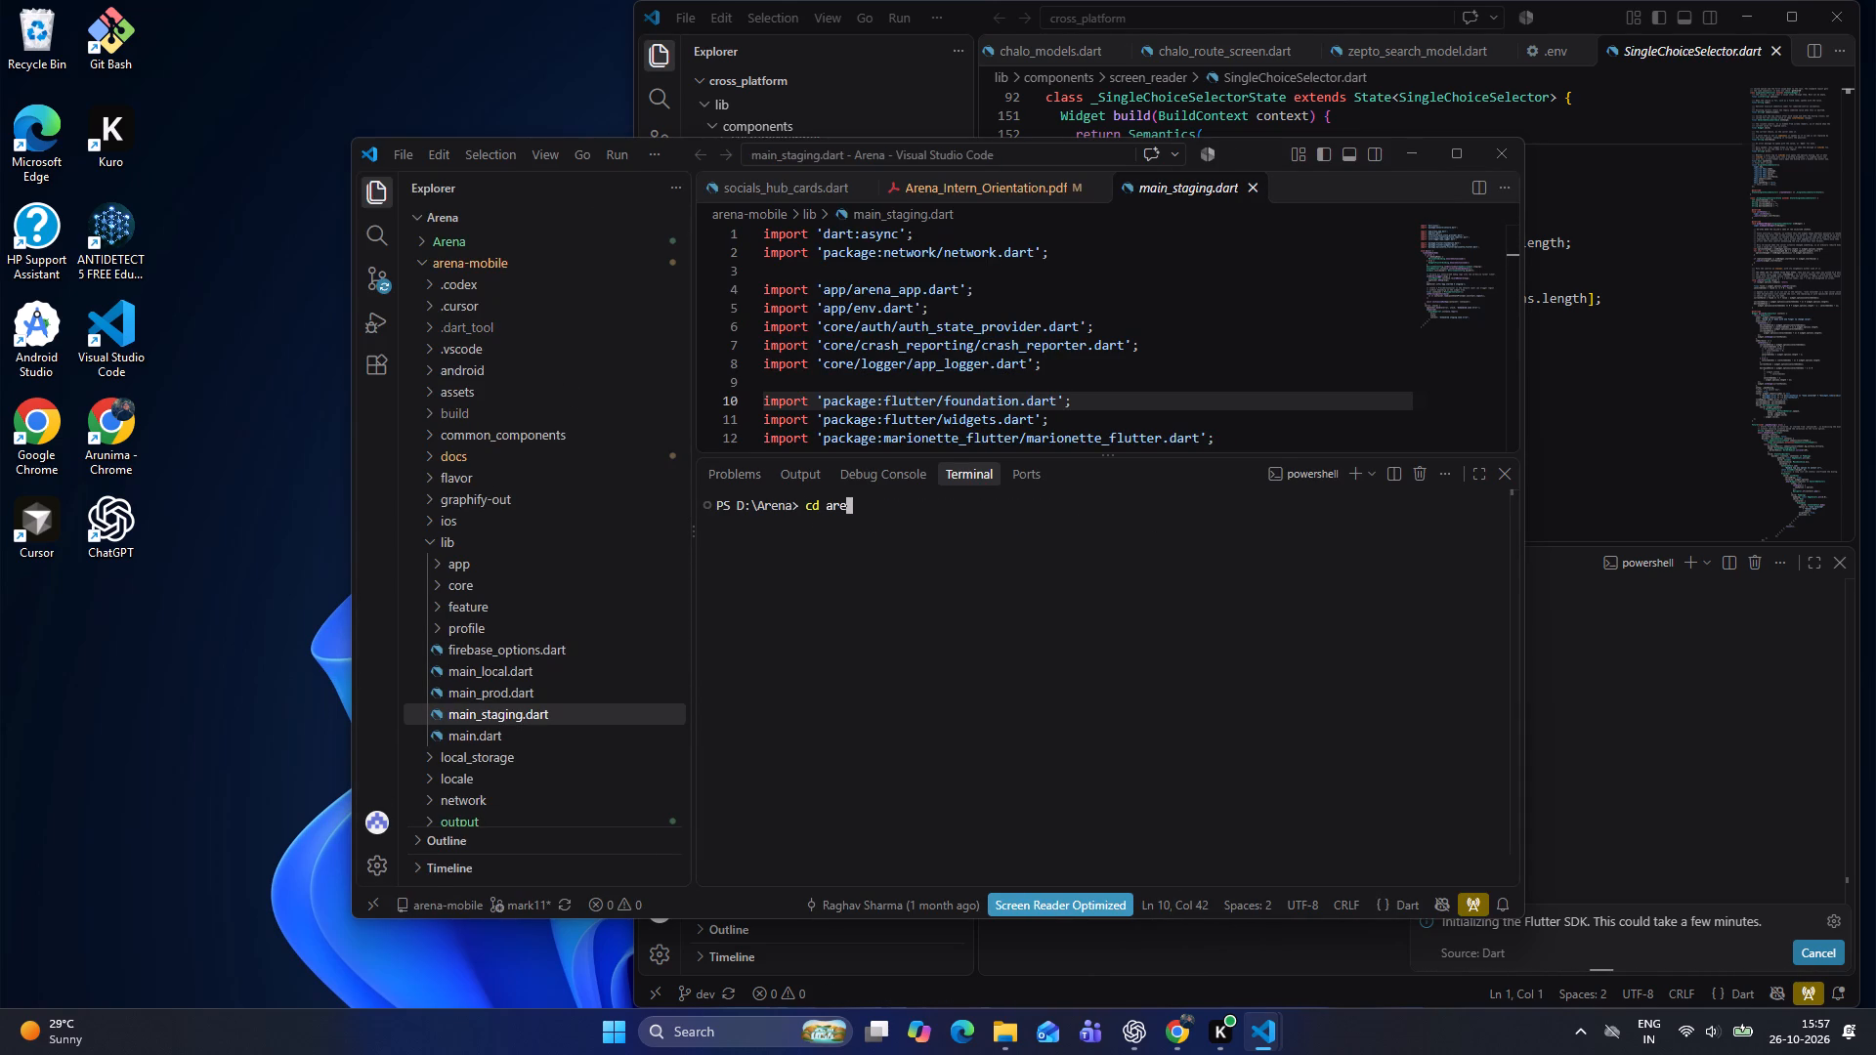
pyautogui.write('na-mobile')
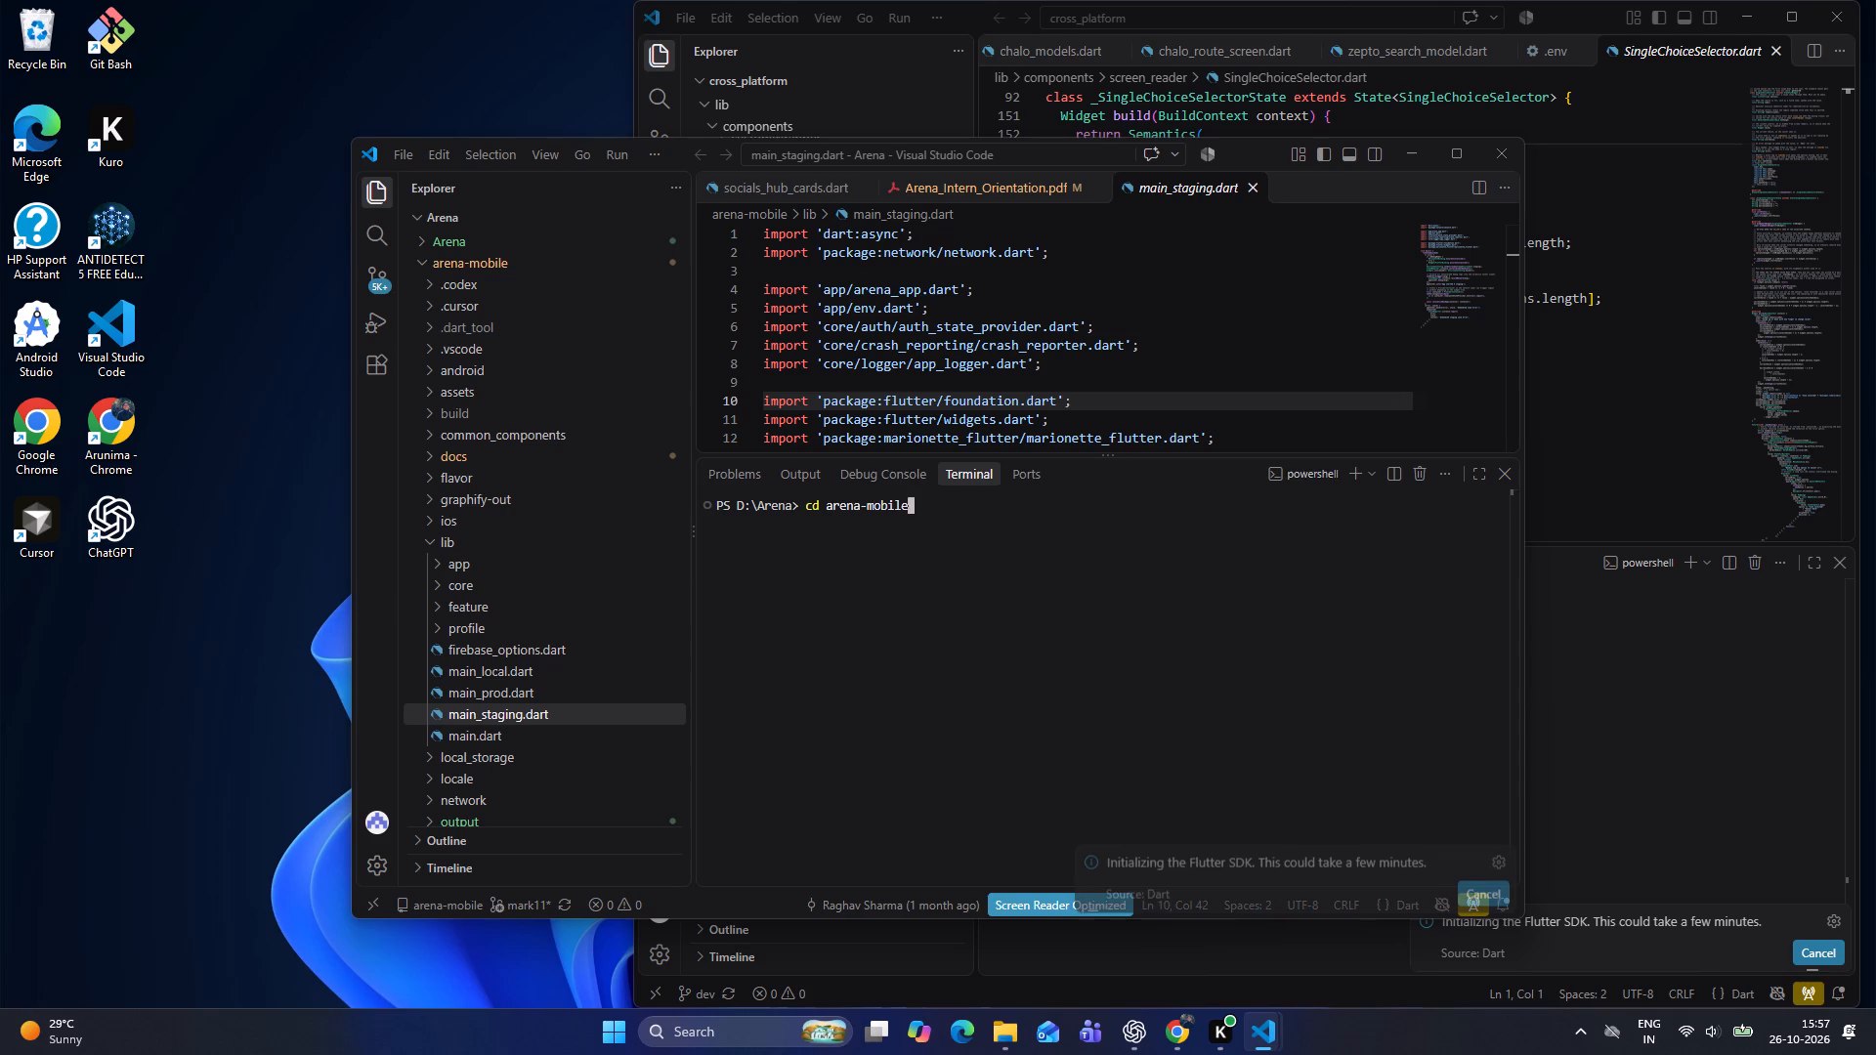
pyautogui.press('Return')
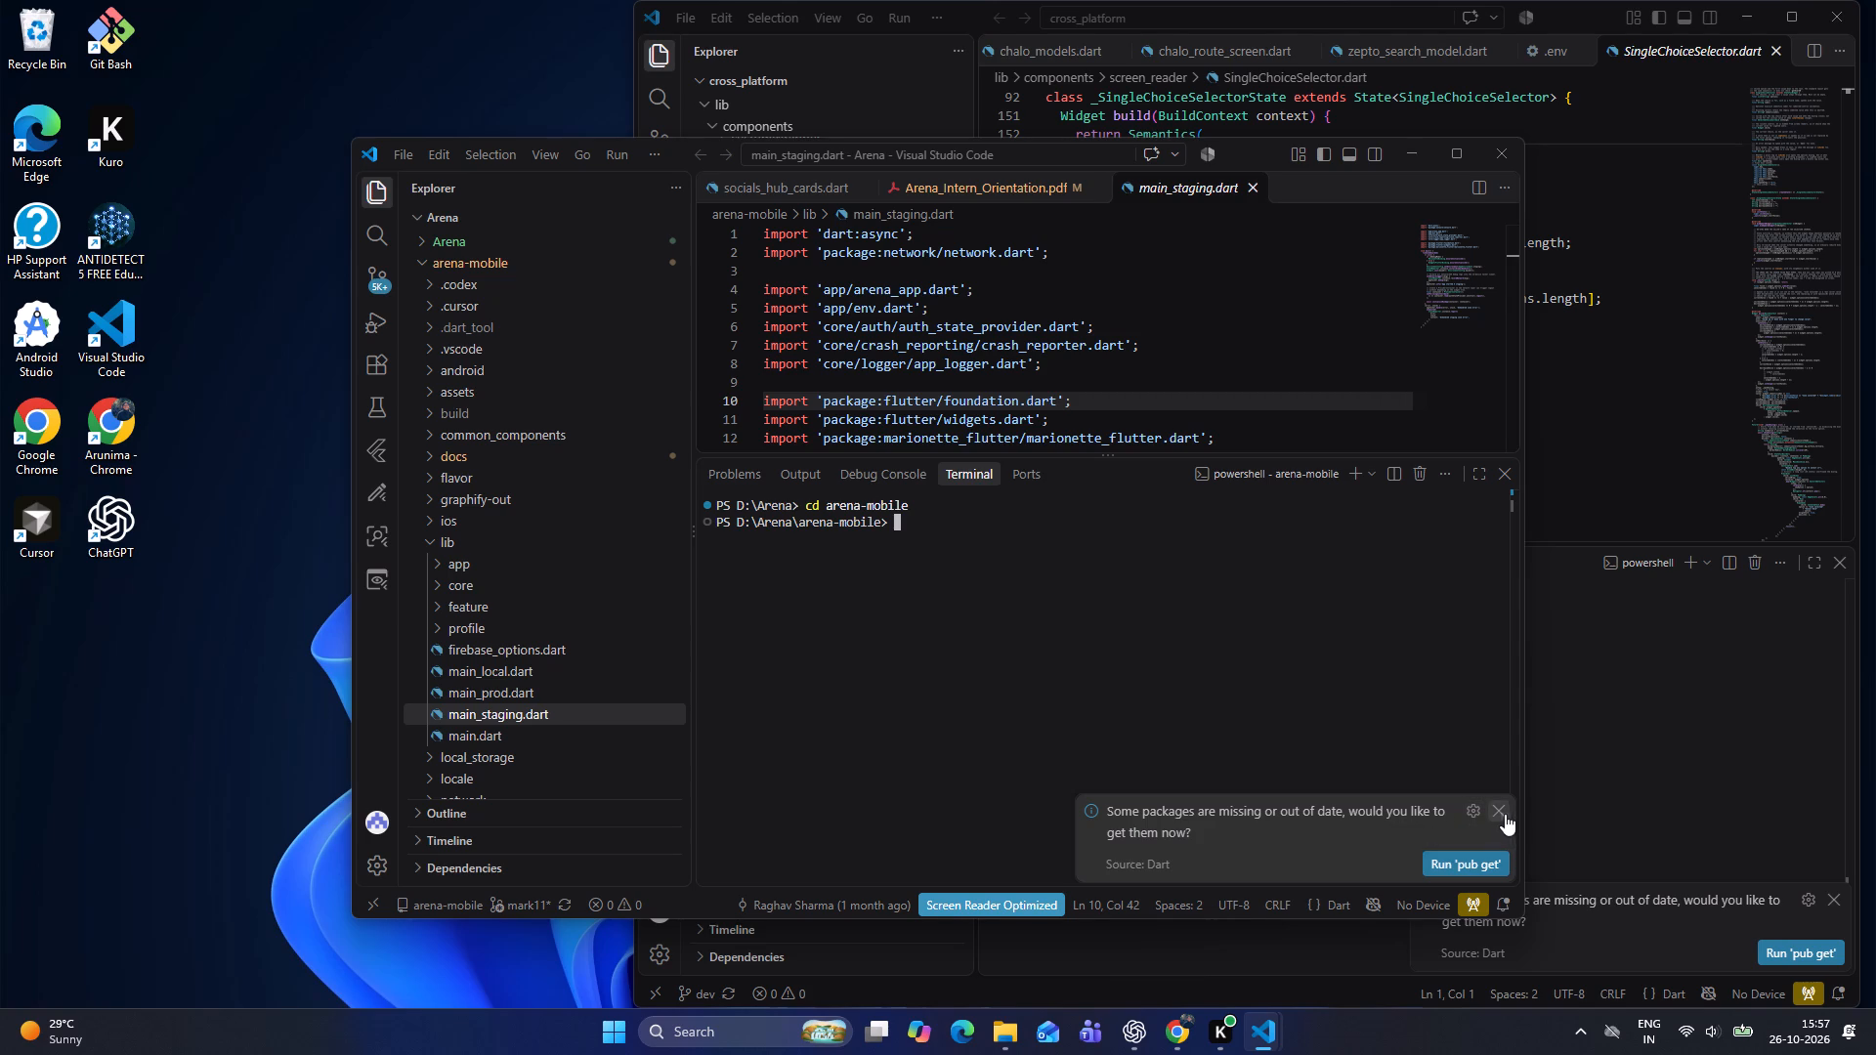
# Dismiss the missing-packages notification and start the Pixel 10 mobile emulator as the Arena project's device.
pyautogui.click(1505, 814)
pyautogui.click(1427, 910)
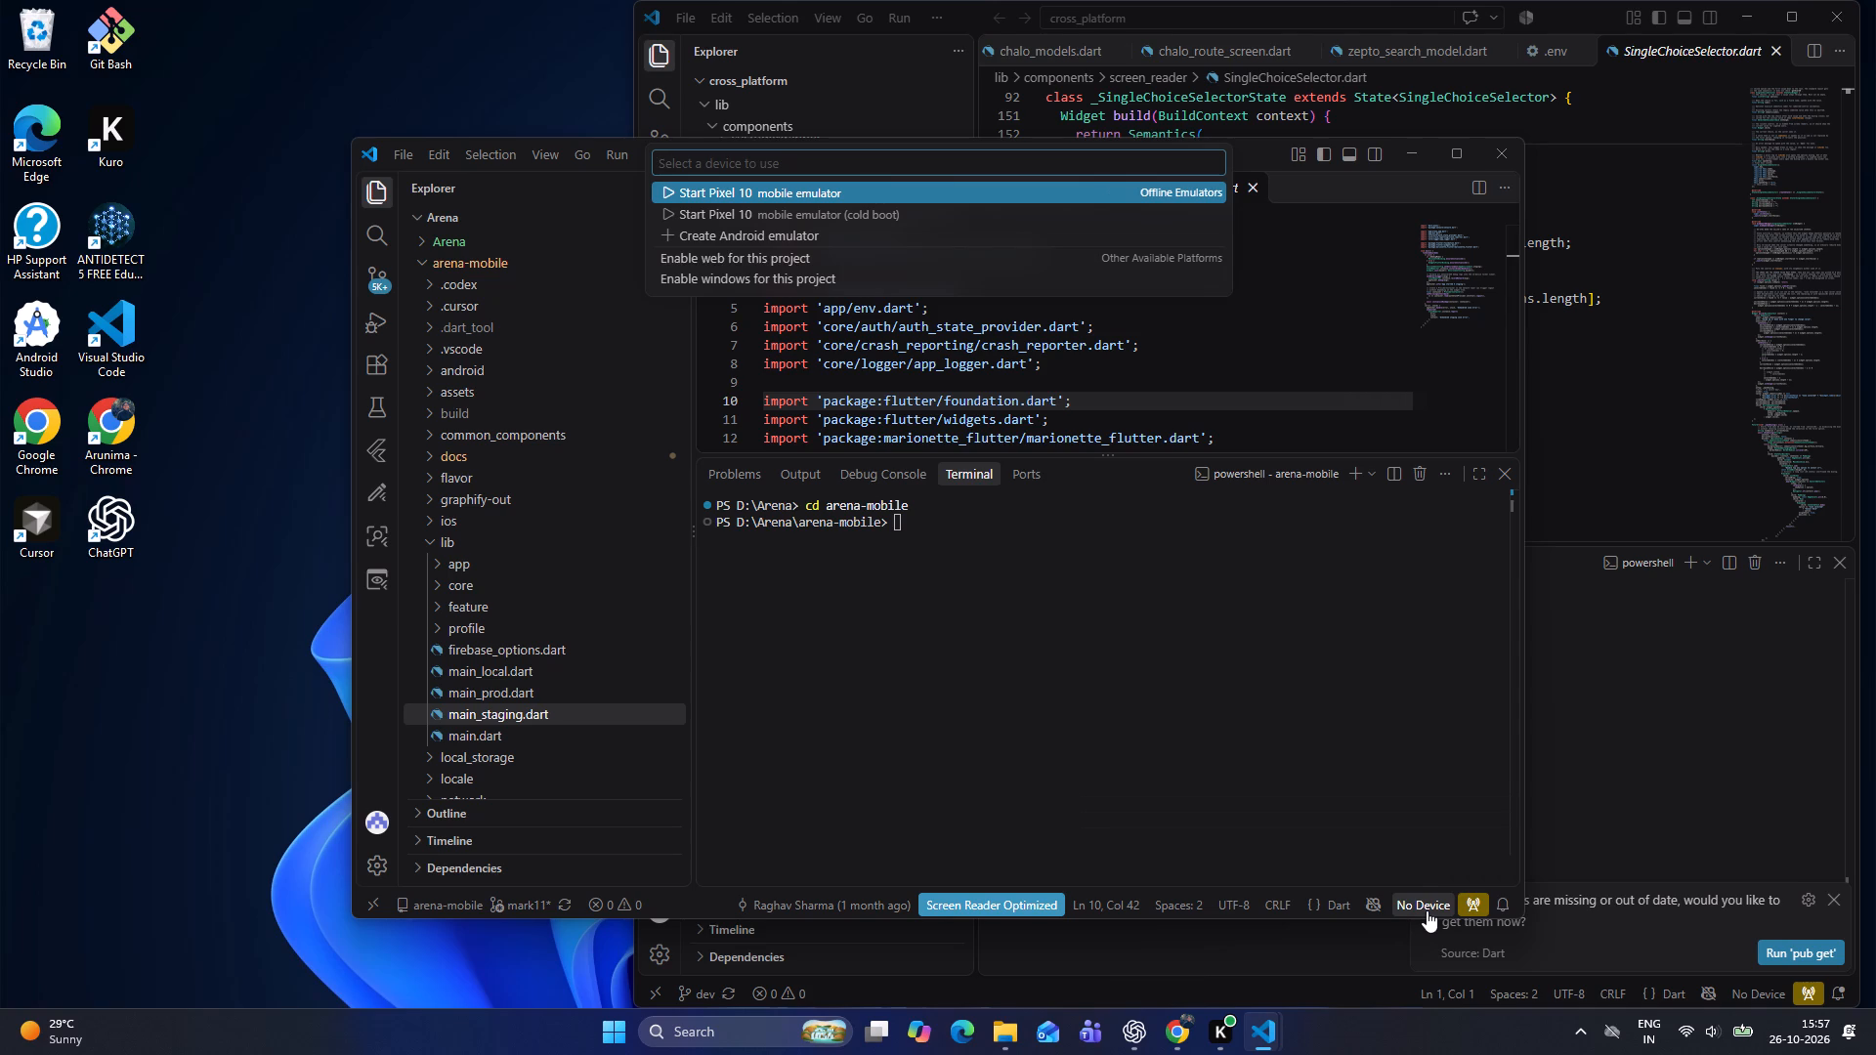
pyautogui.click(902, 188)
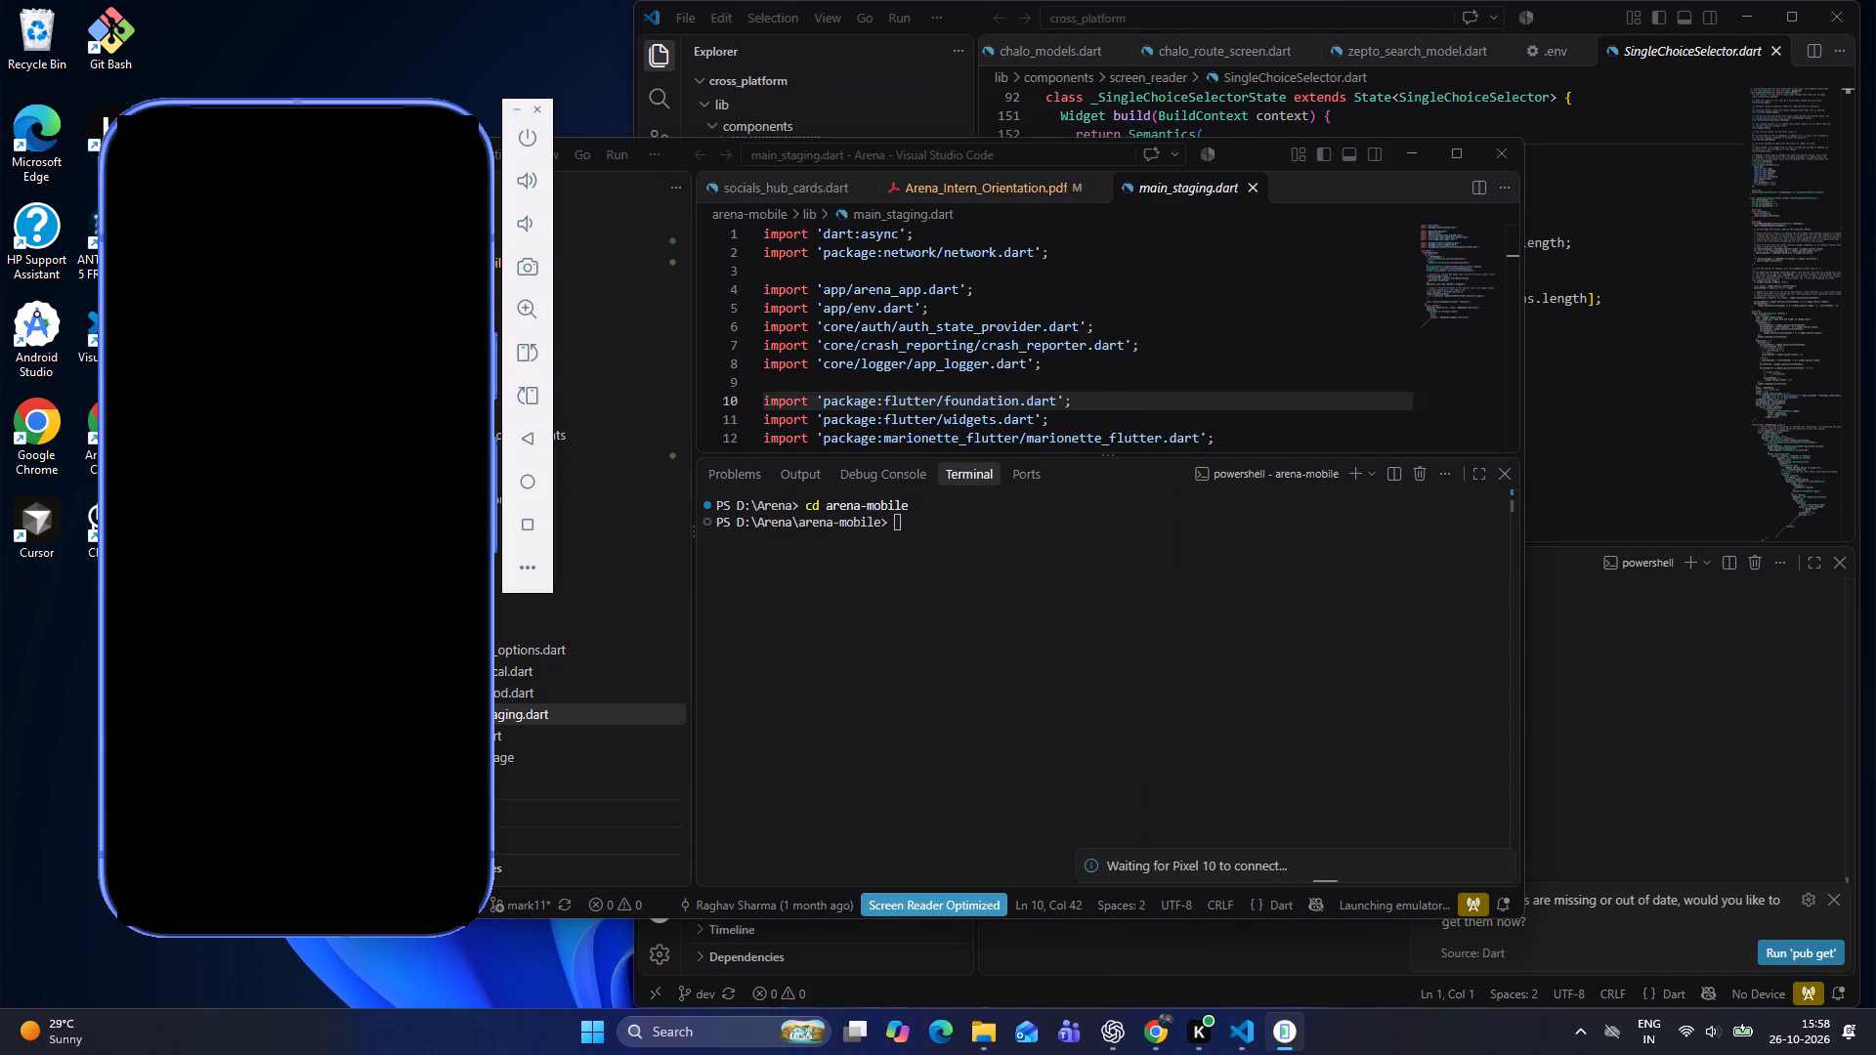
# Switch to Chrome, leave row 853's Attachments cell in the Bugs & QA sheet, and review the bug descriptions around row 855.
pyautogui.click(1146, 1052)
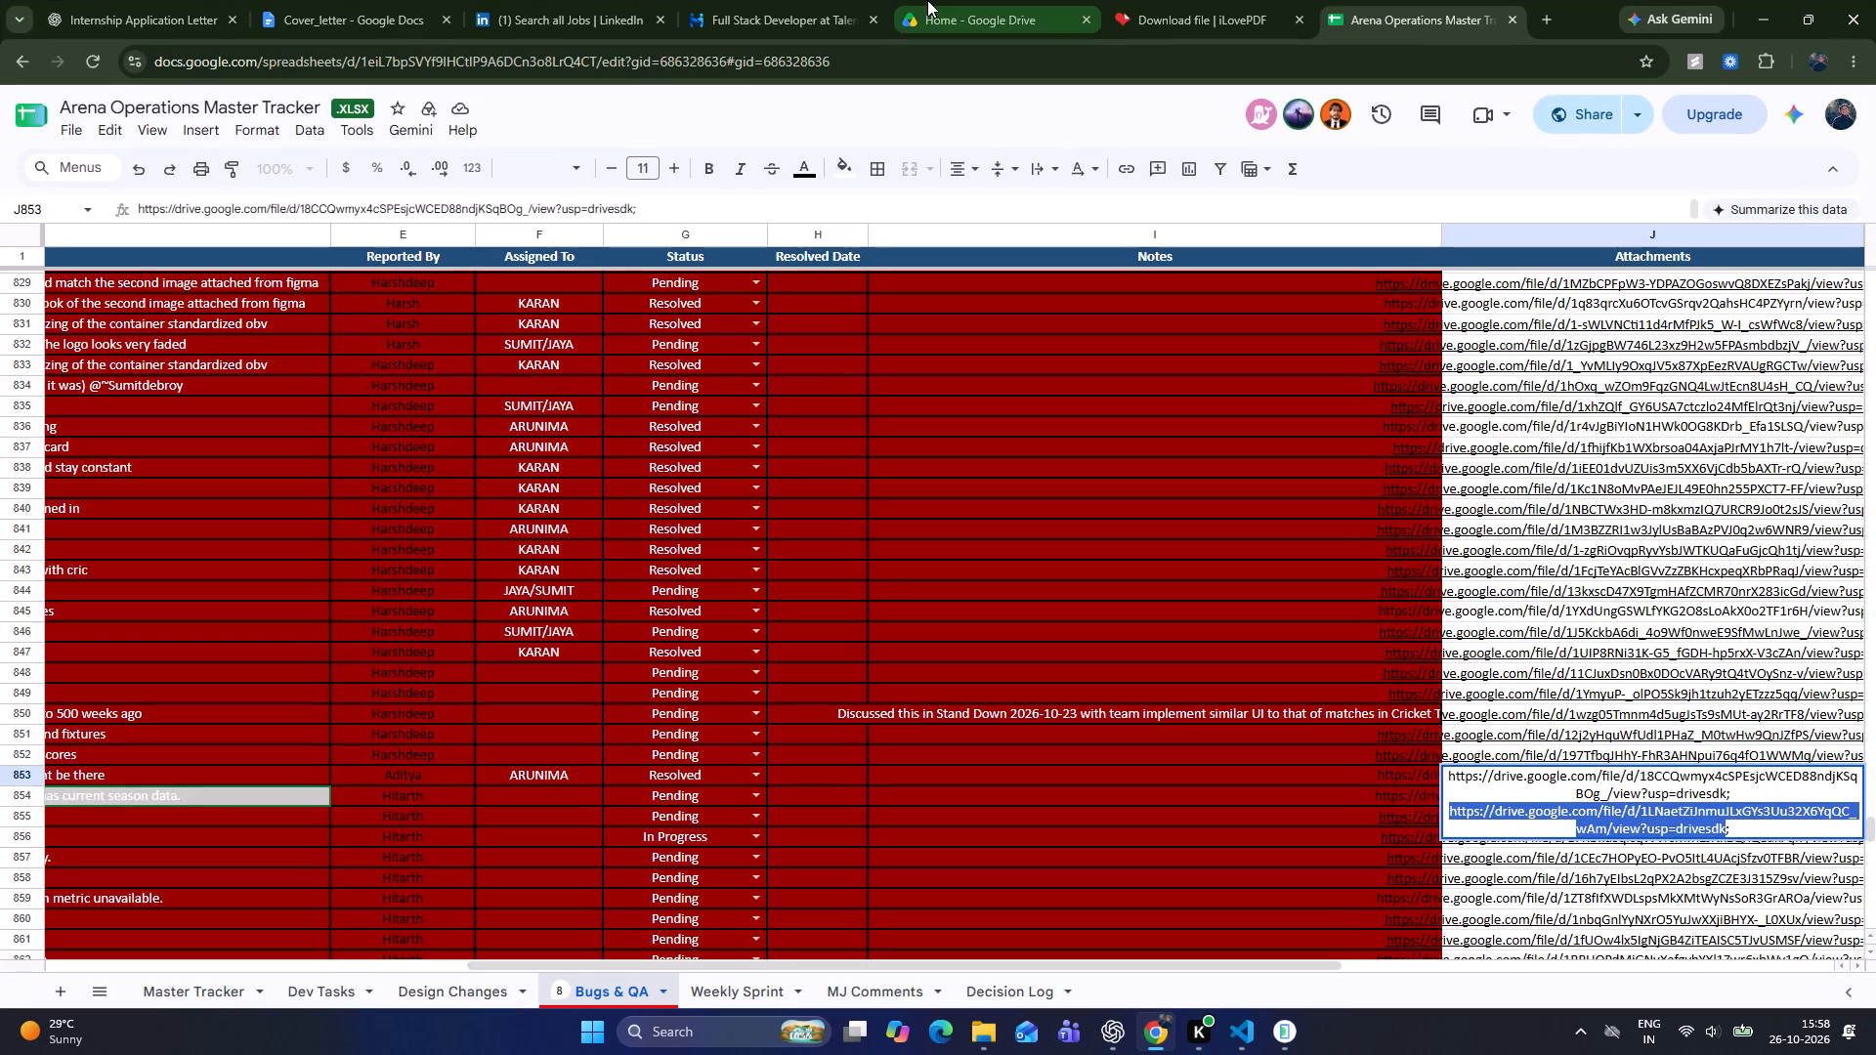
pyautogui.click(1263, 815)
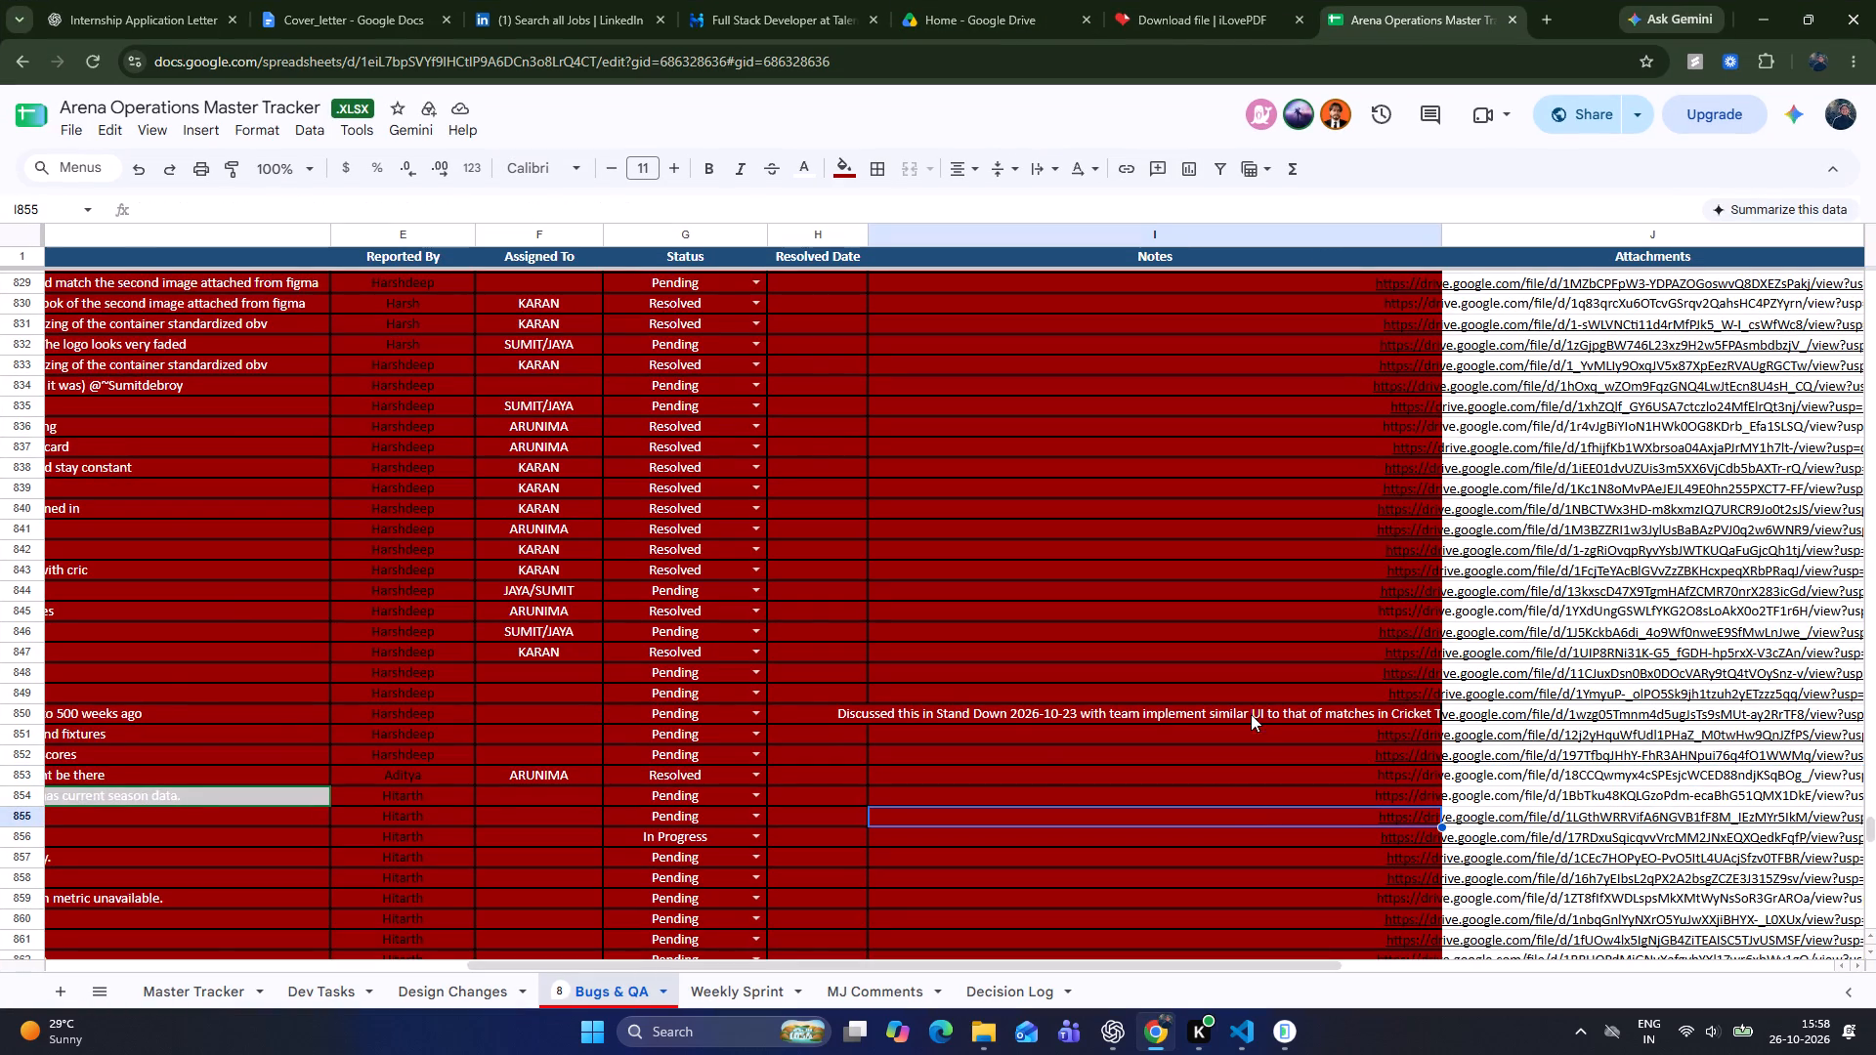
pyautogui.hscroll(5, 1244, 722)
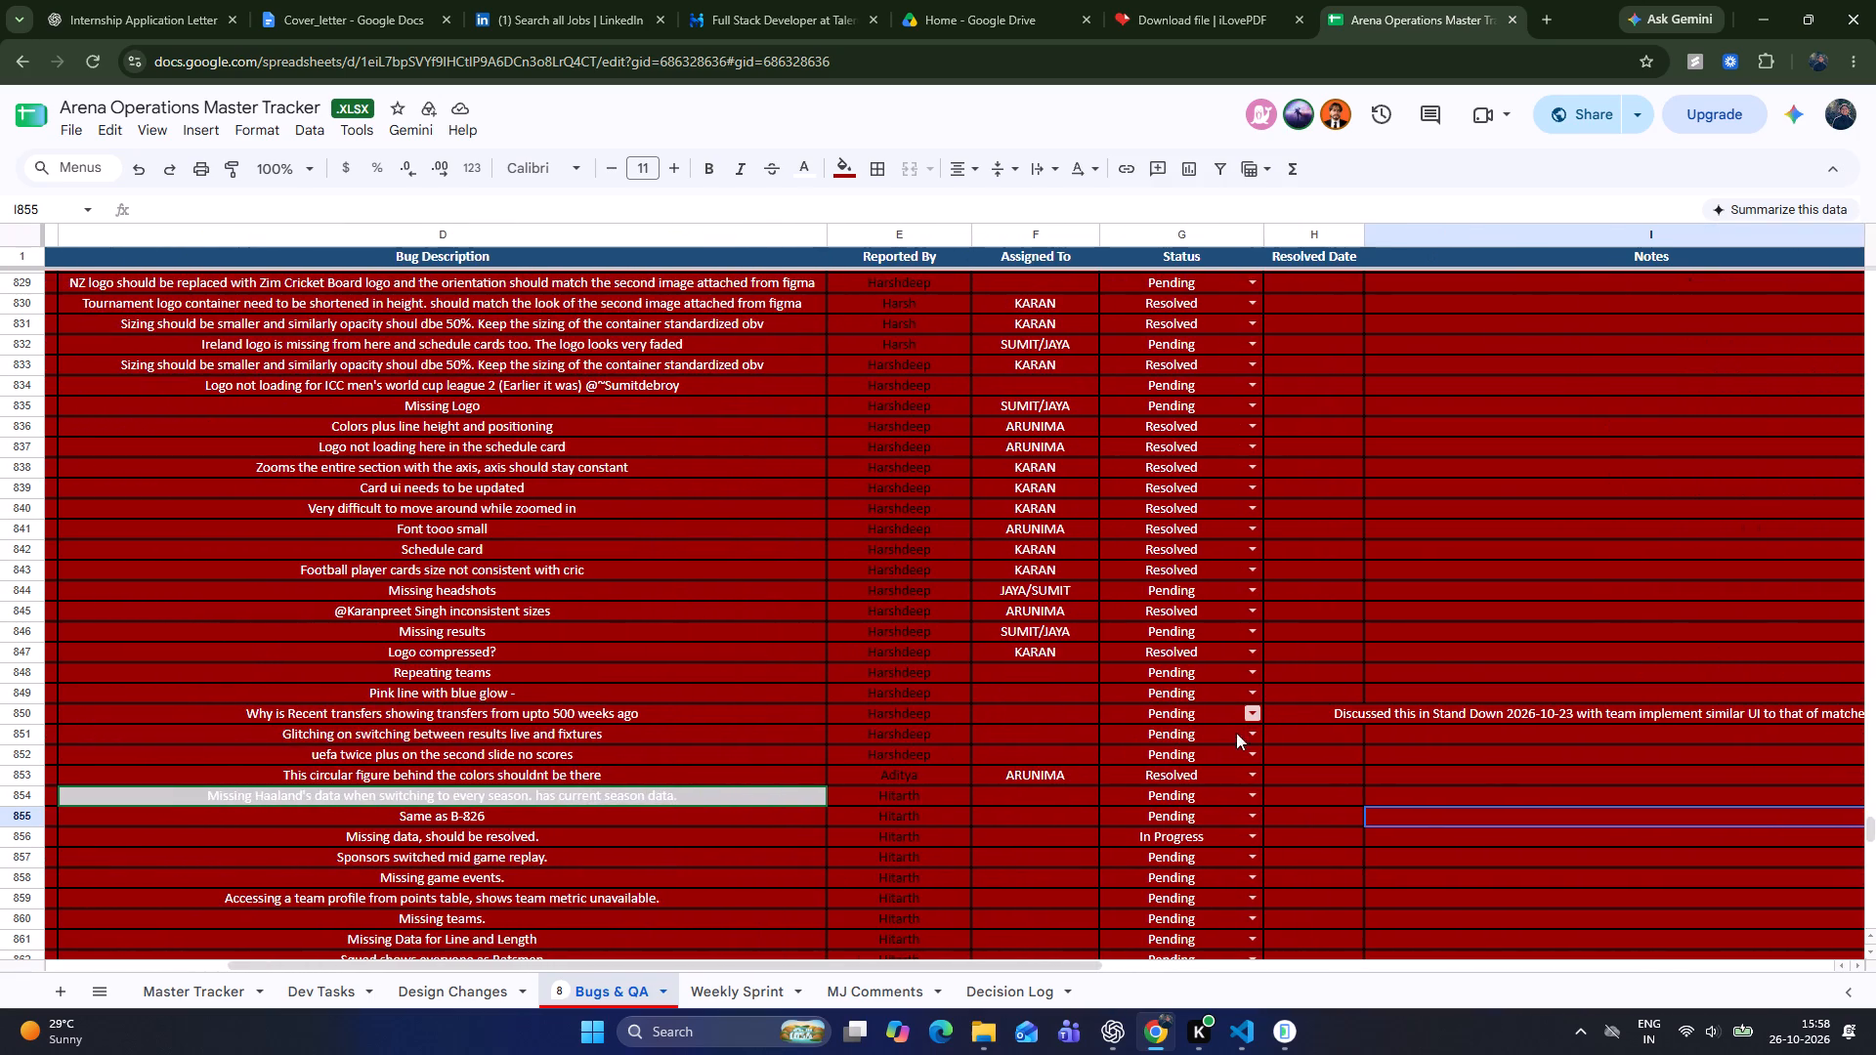
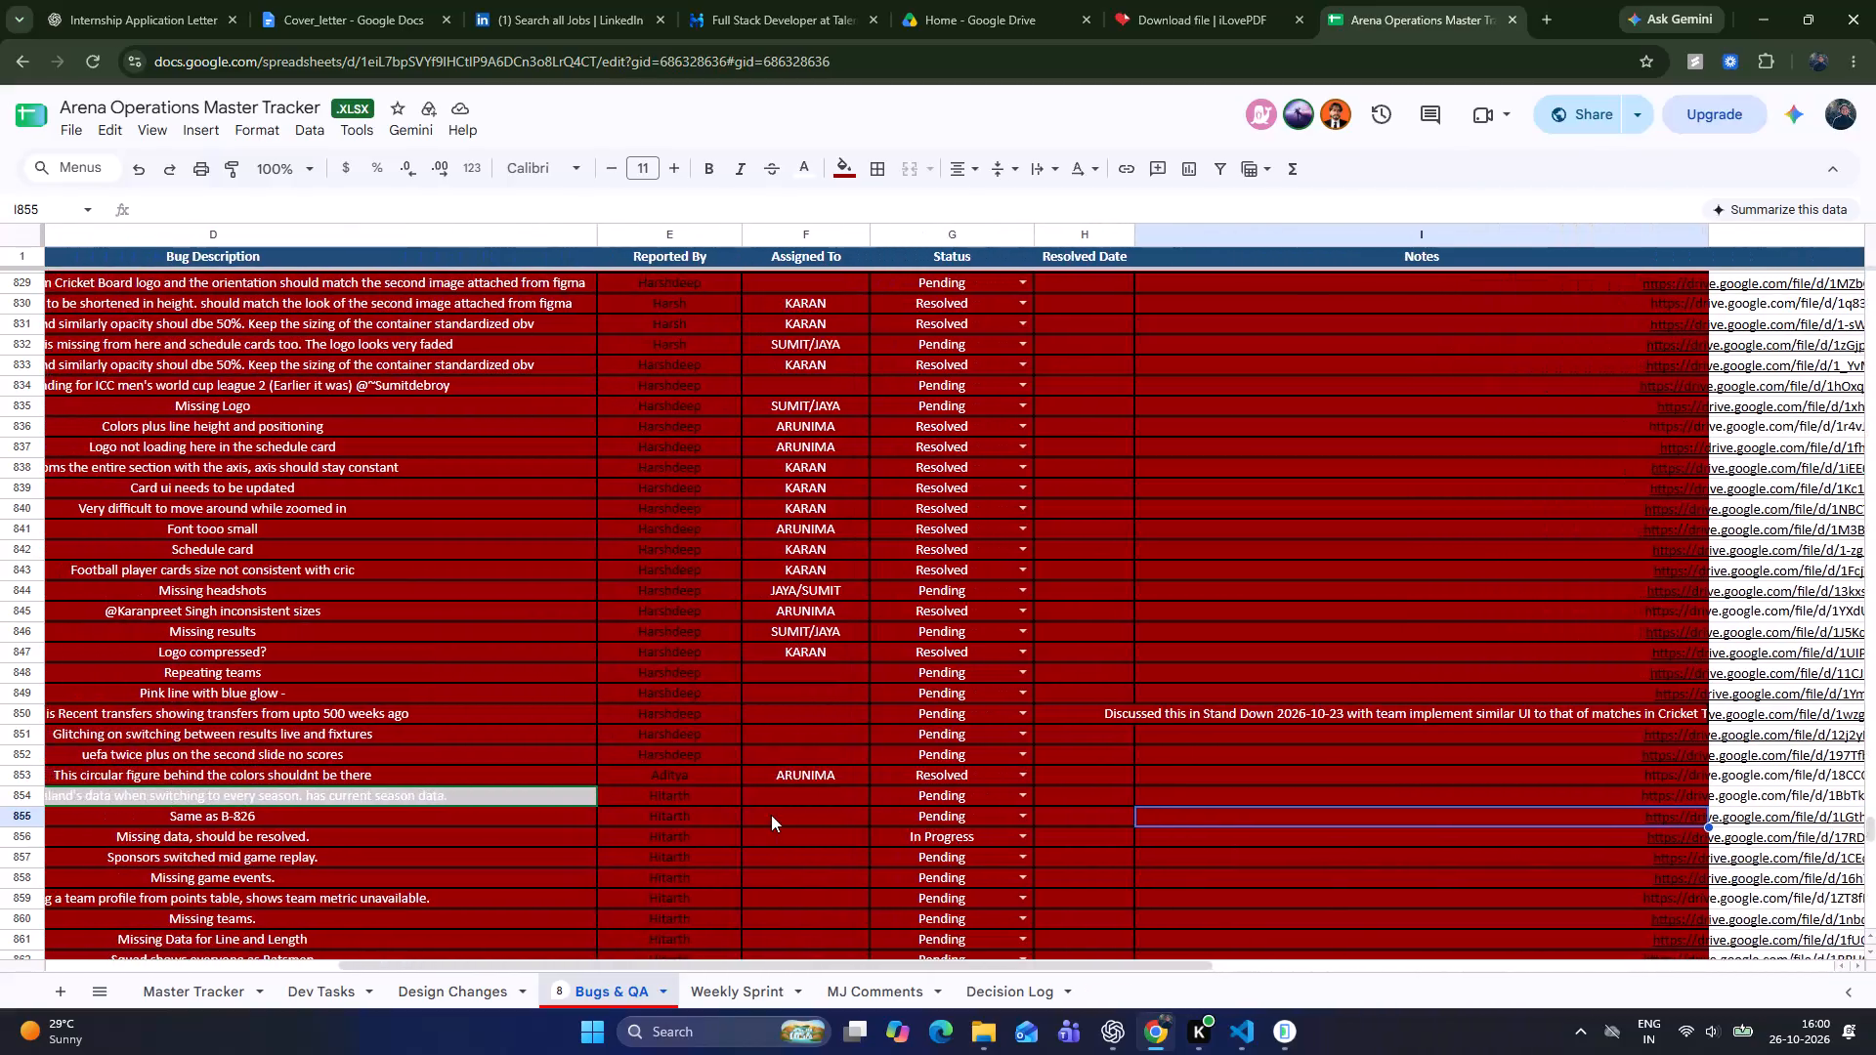
# Choose white text for row 851's Assigned To cell and enter SUMIT/JAYA as the bug's assignees.
pyautogui.hscroll(1, 771, 815)
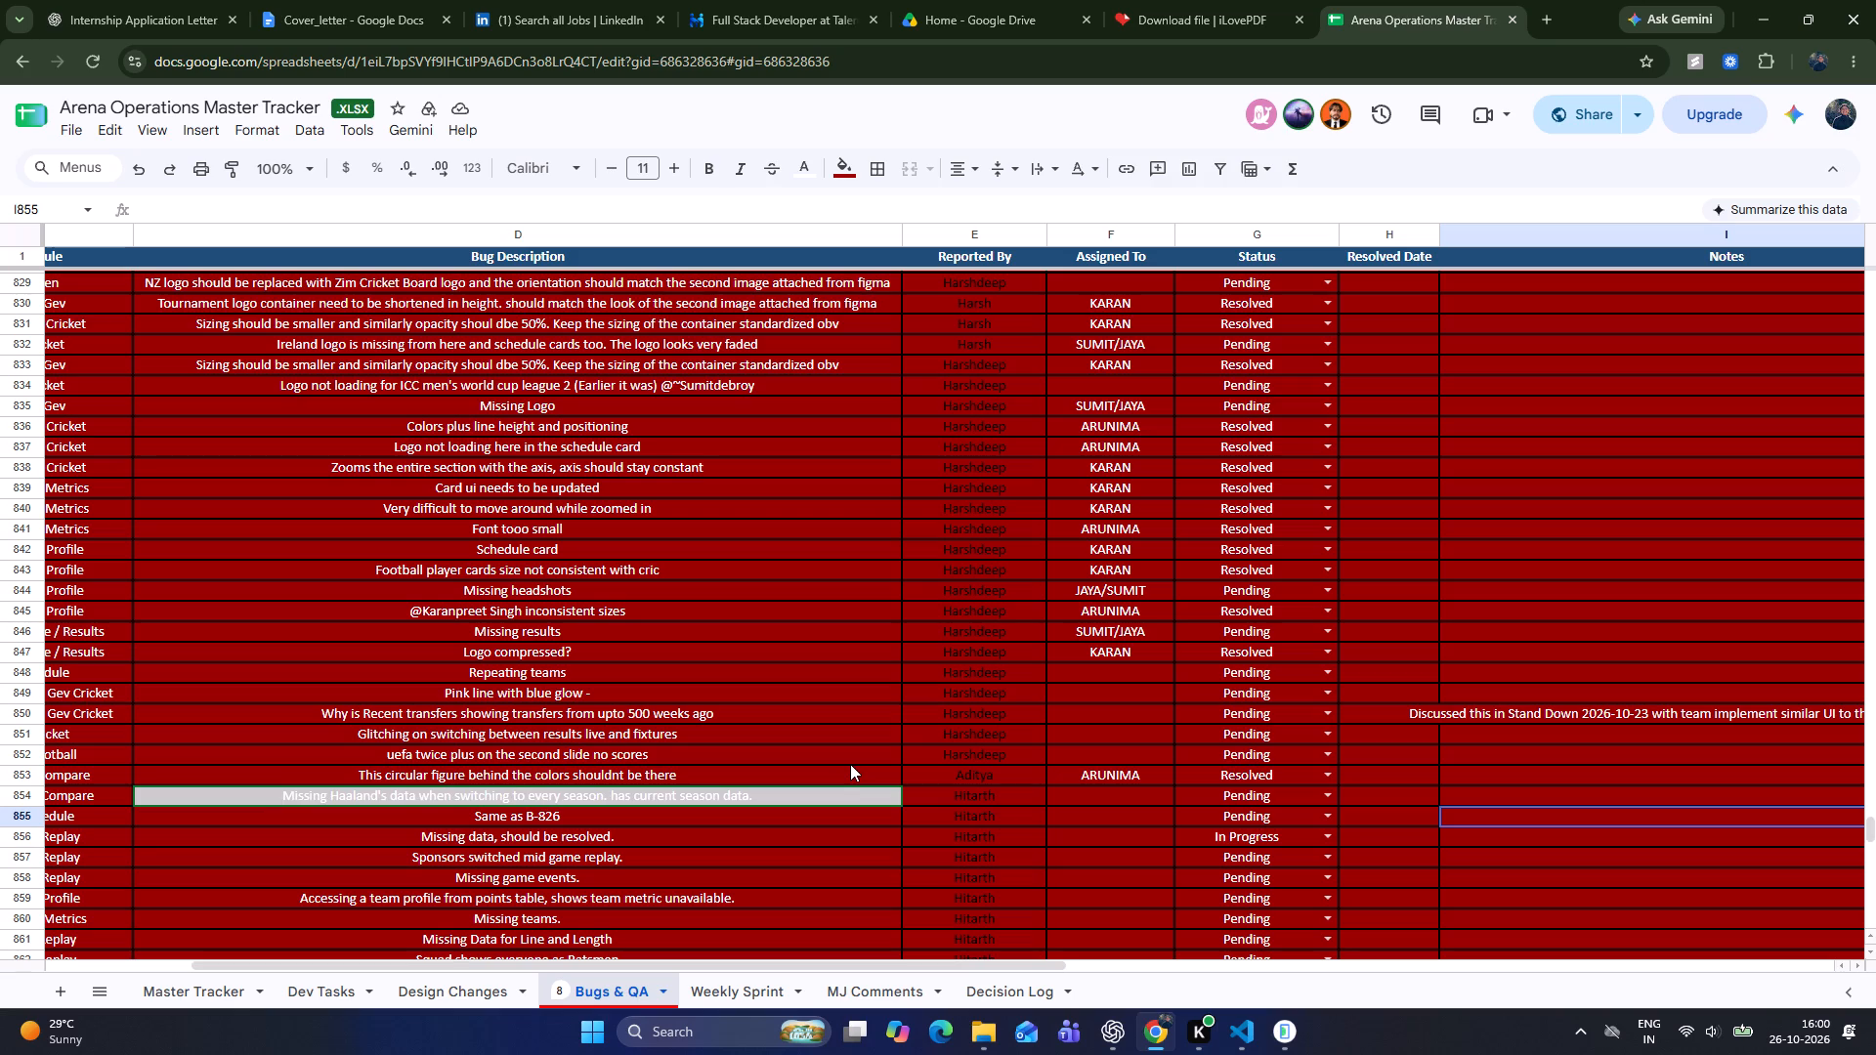
pyautogui.doubleClick(1065, 736)
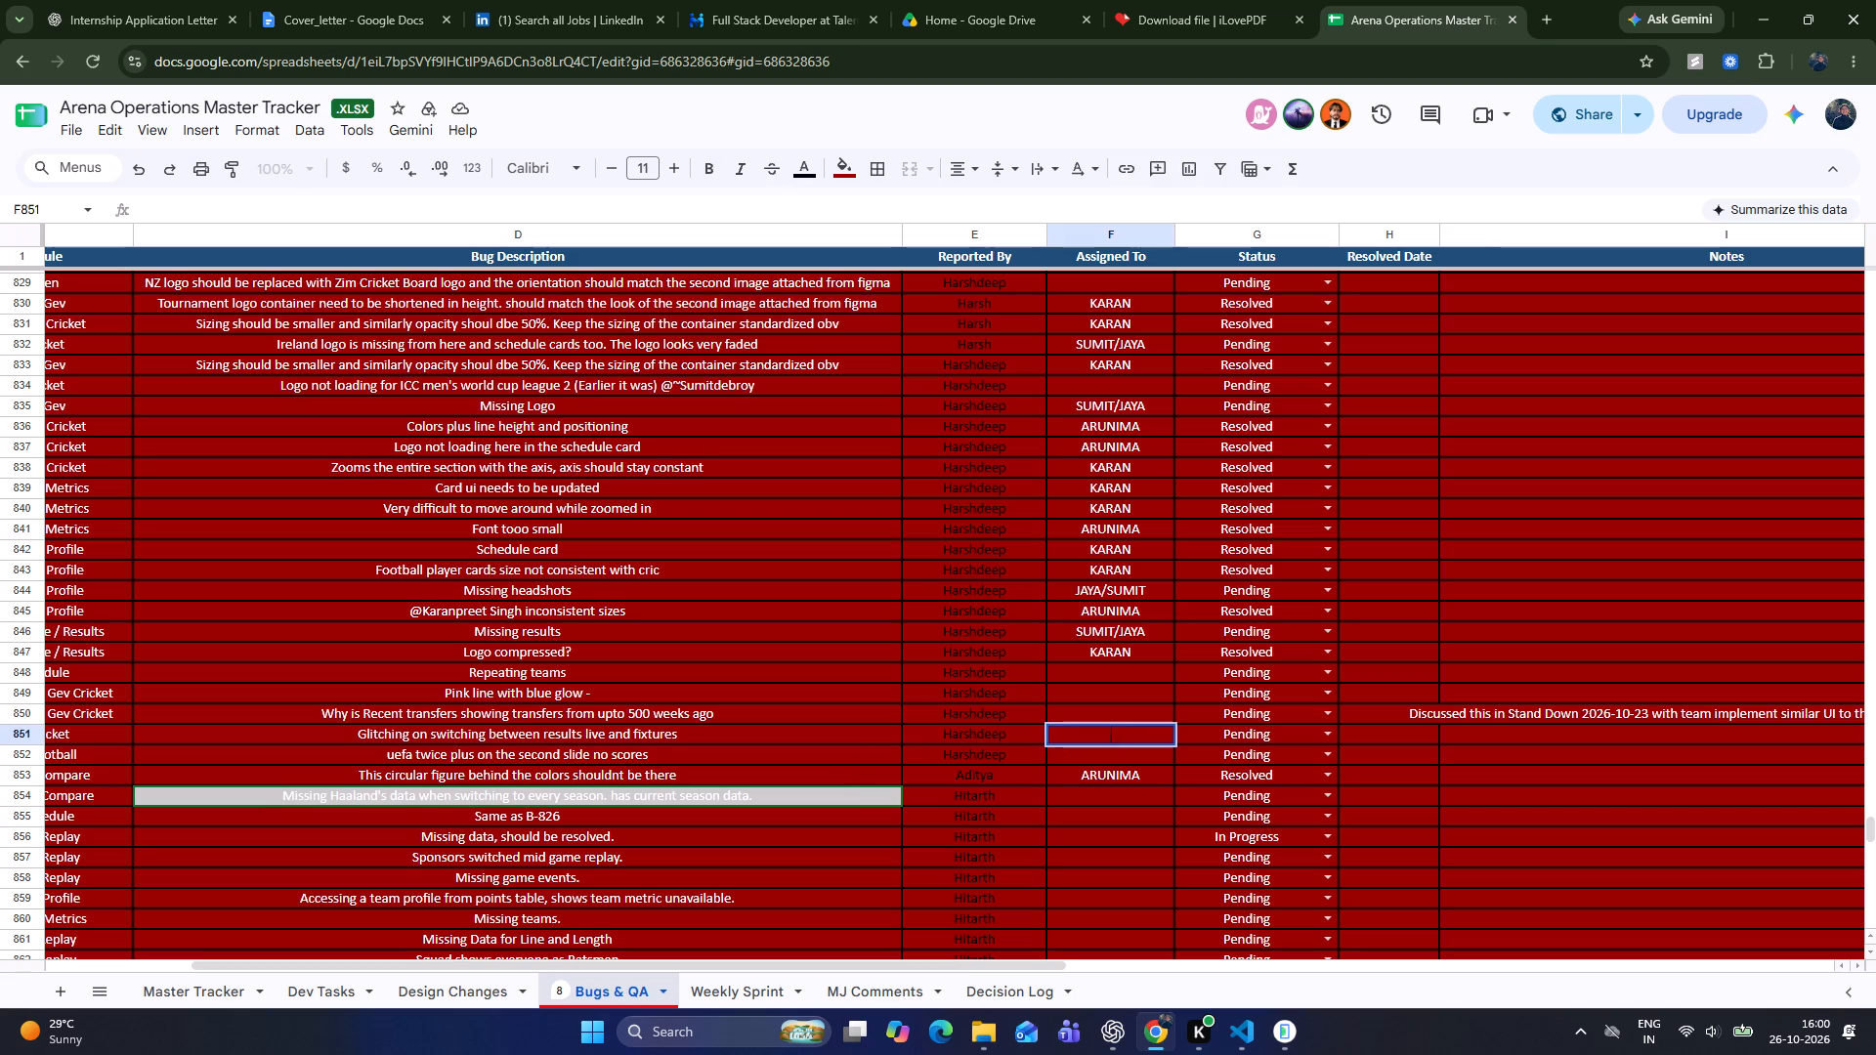
pyautogui.click(795, 171)
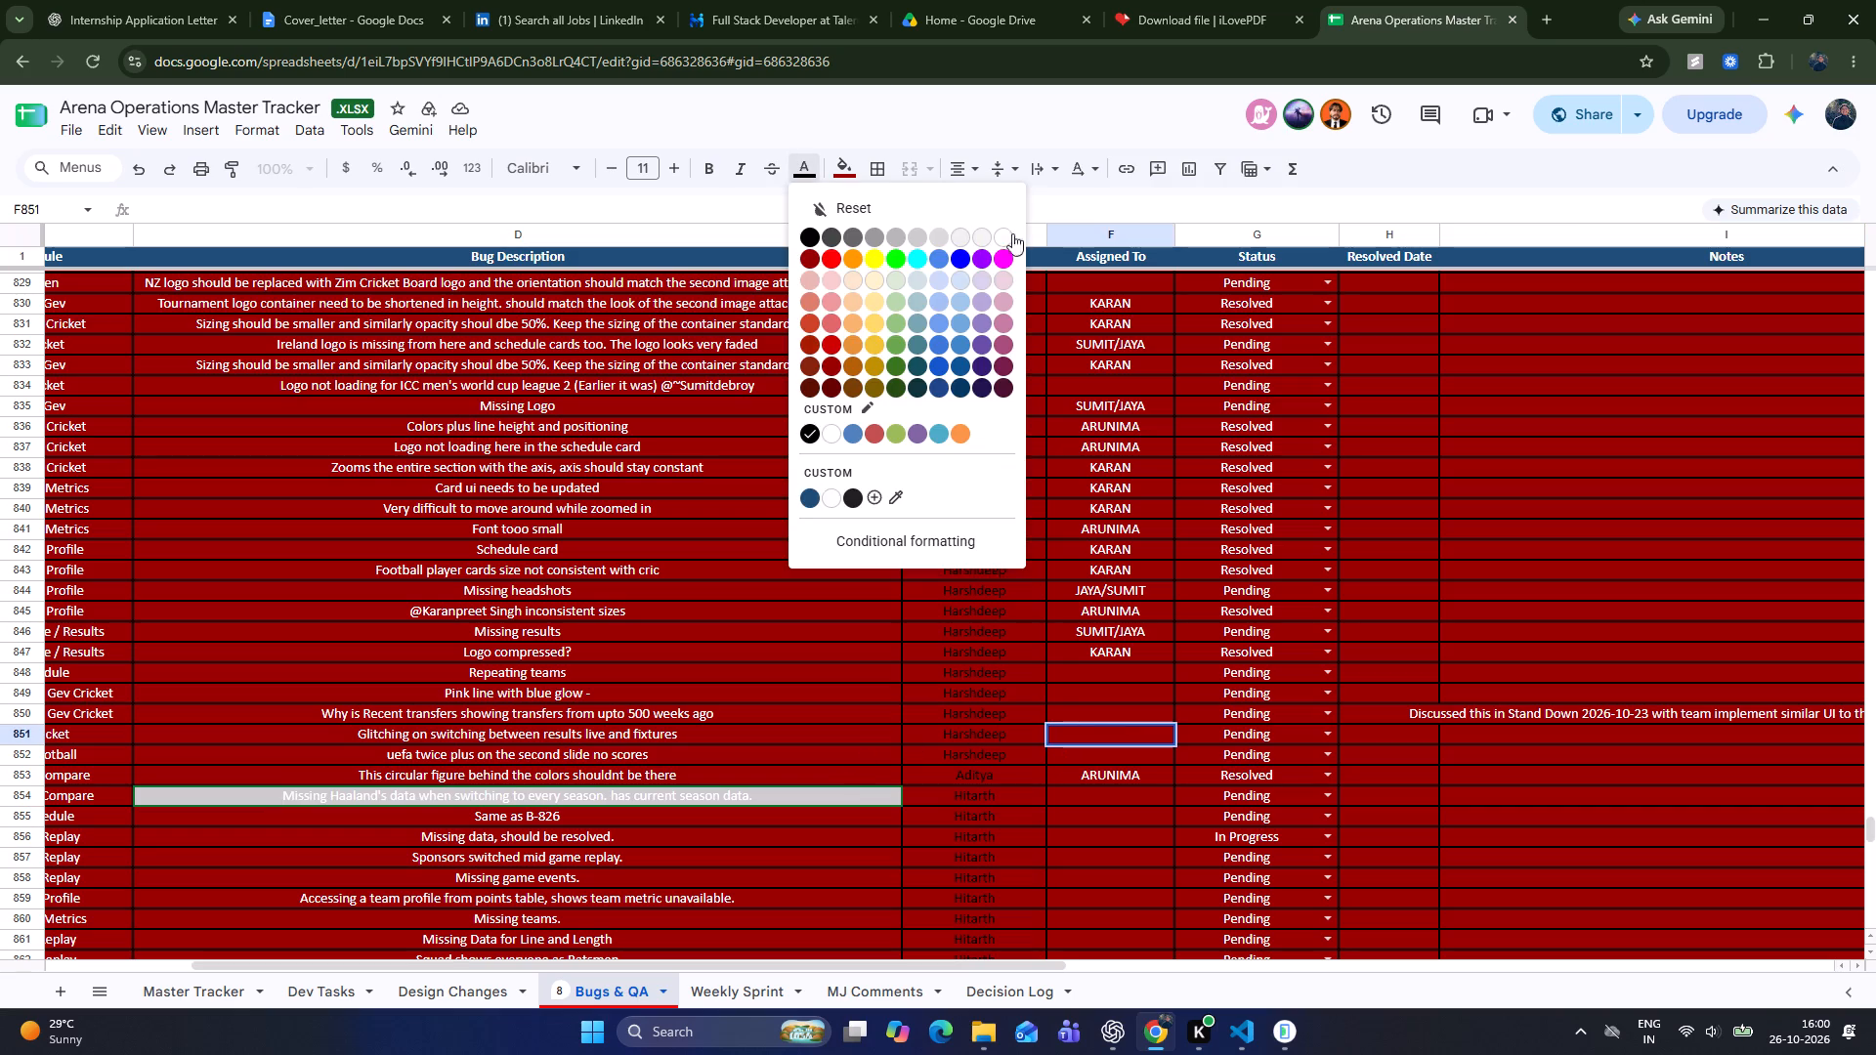
pyautogui.click(1002, 236)
pyautogui.click(1108, 734)
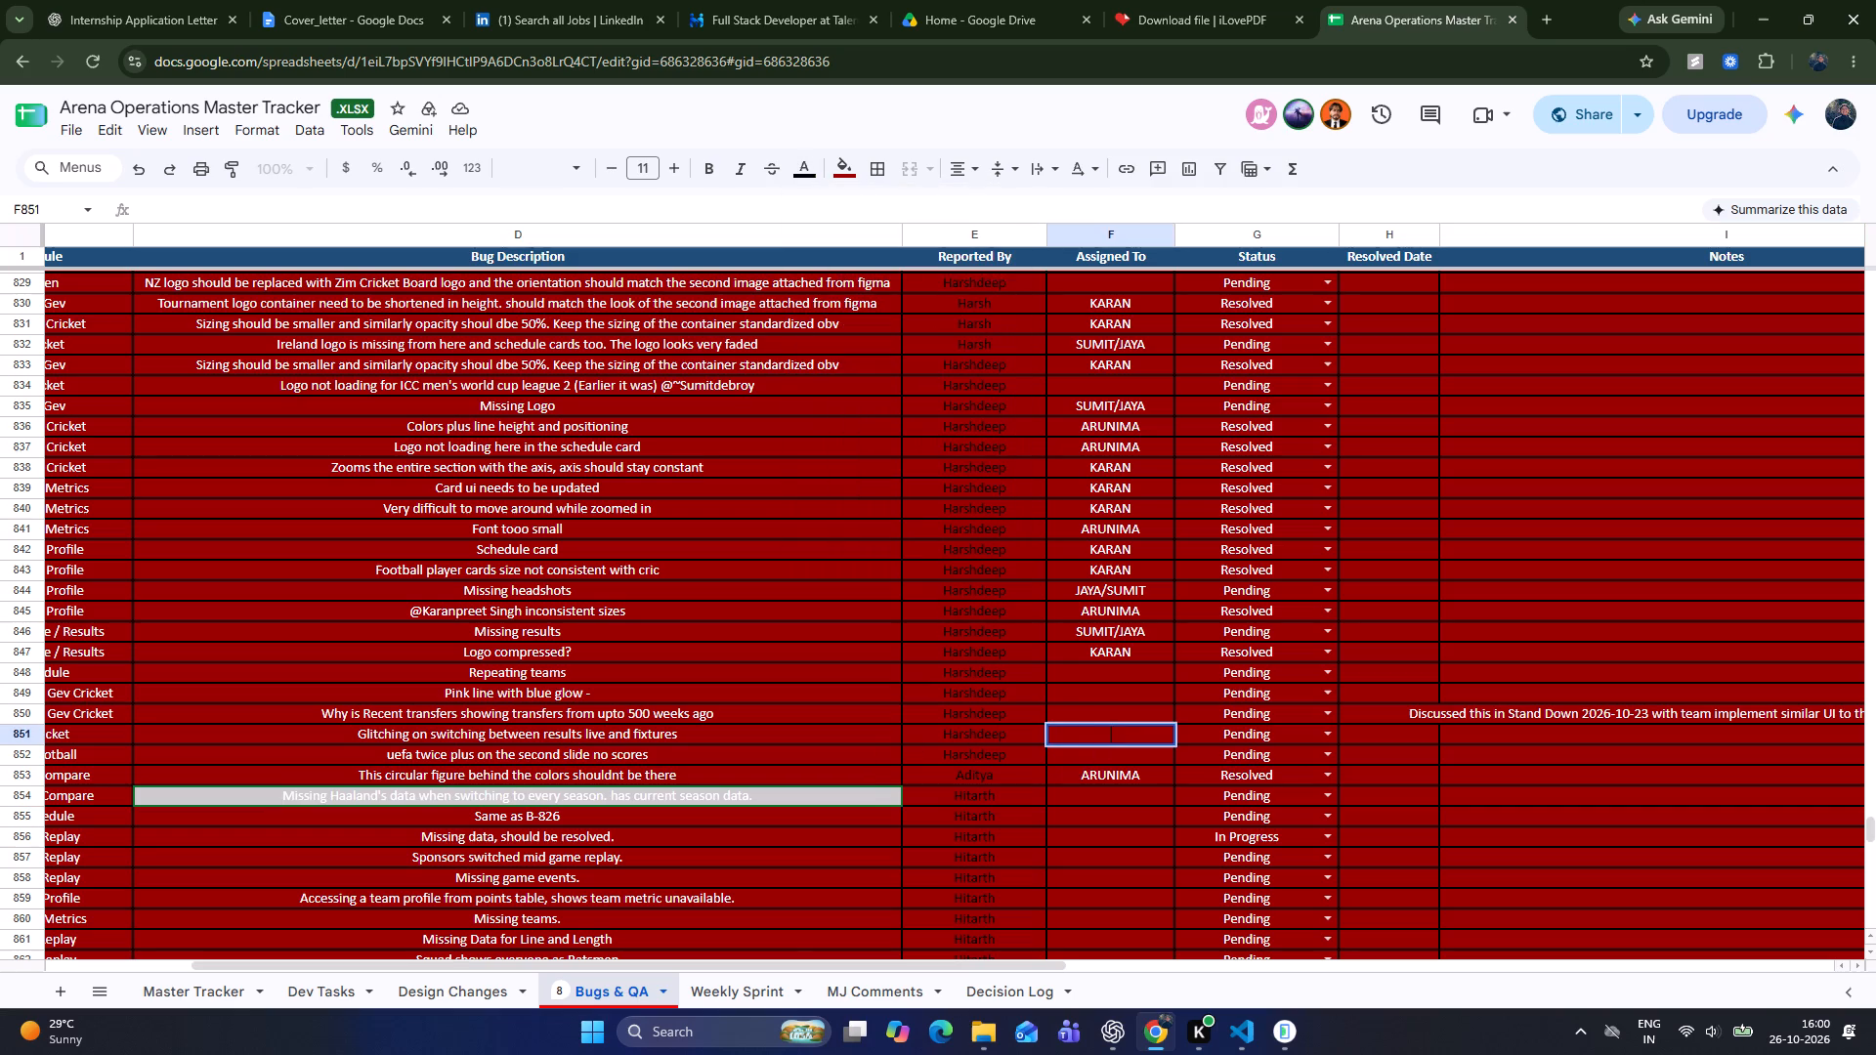
pyautogui.click(1108, 734)
pyautogui.rightClick(1108, 734)
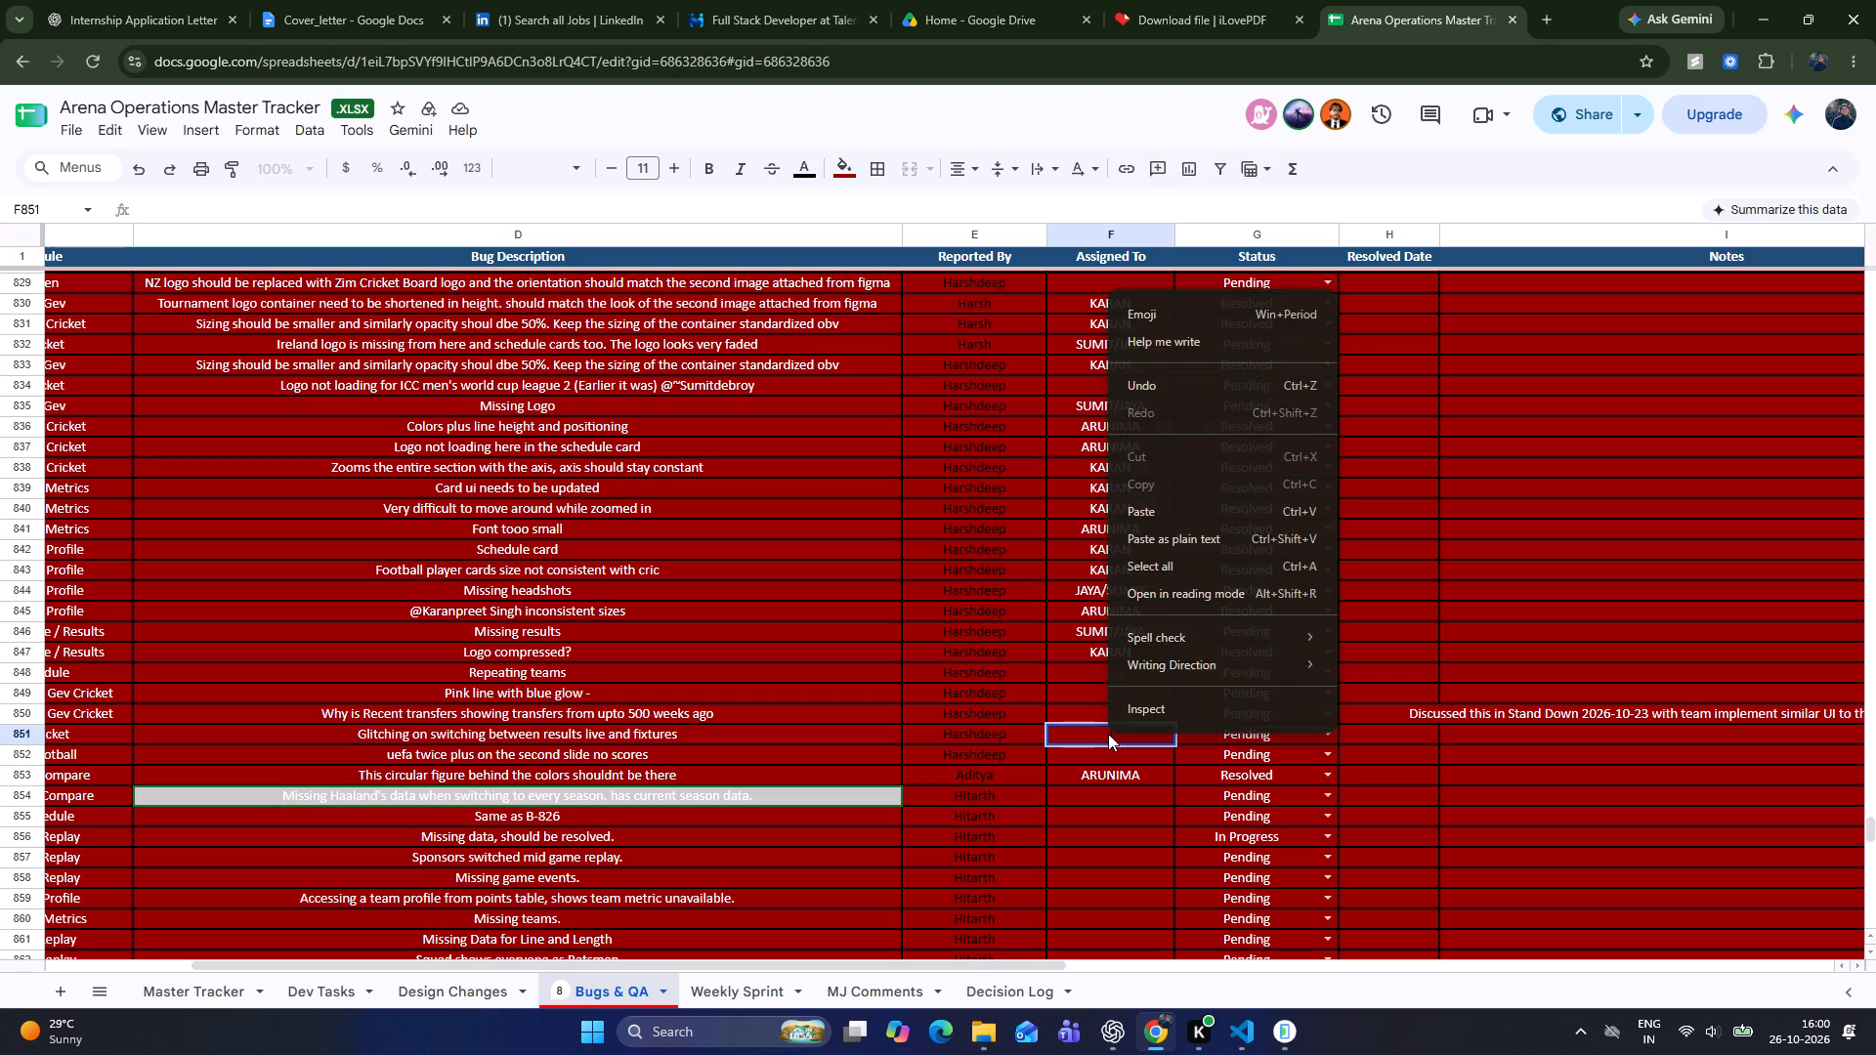
pyautogui.click(1108, 734)
pyautogui.click(1106, 731)
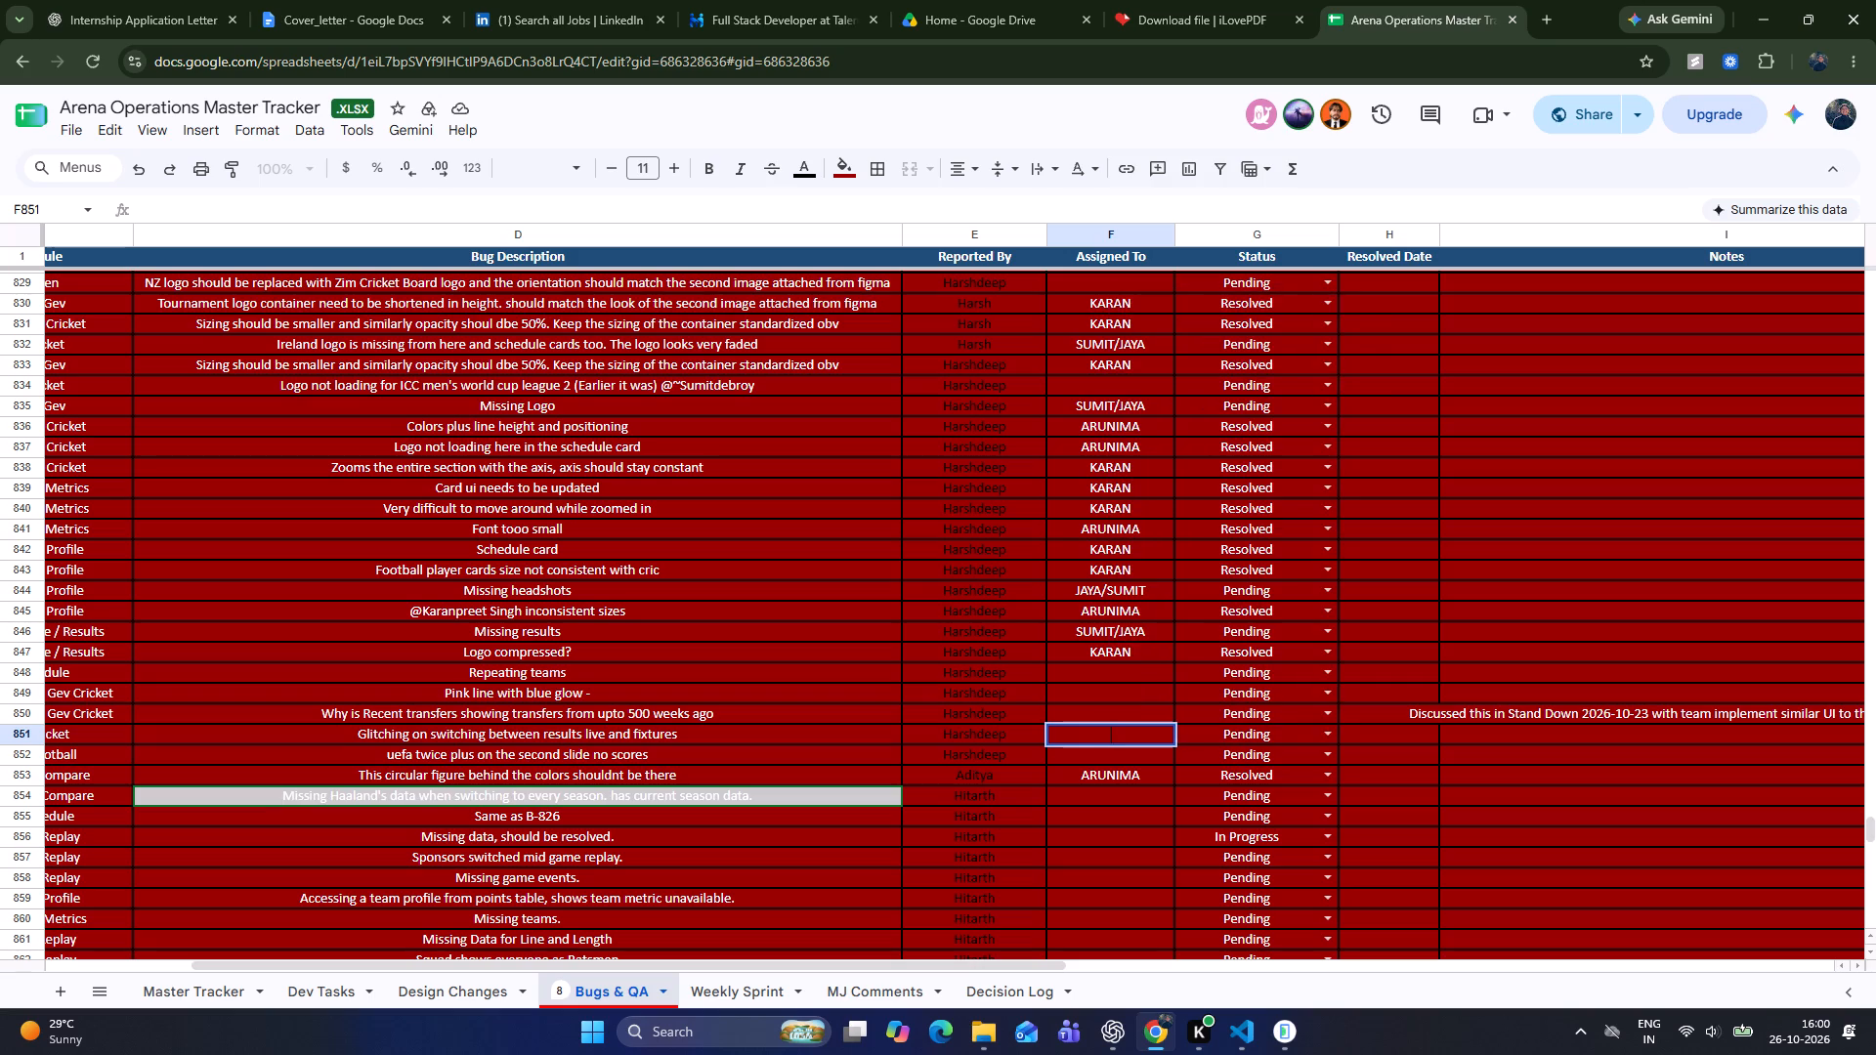
pyautogui.rightClick(1106, 731)
pyautogui.click(1106, 731)
pyautogui.write('SUMIT/JAYA')
# Bring up the emulator, switch to the Arena project in Visual Studio Code, and run "flutter run --flavor staging -t lib/main_staging.dart" in the terminal.
pyautogui.click(1274, 1038)
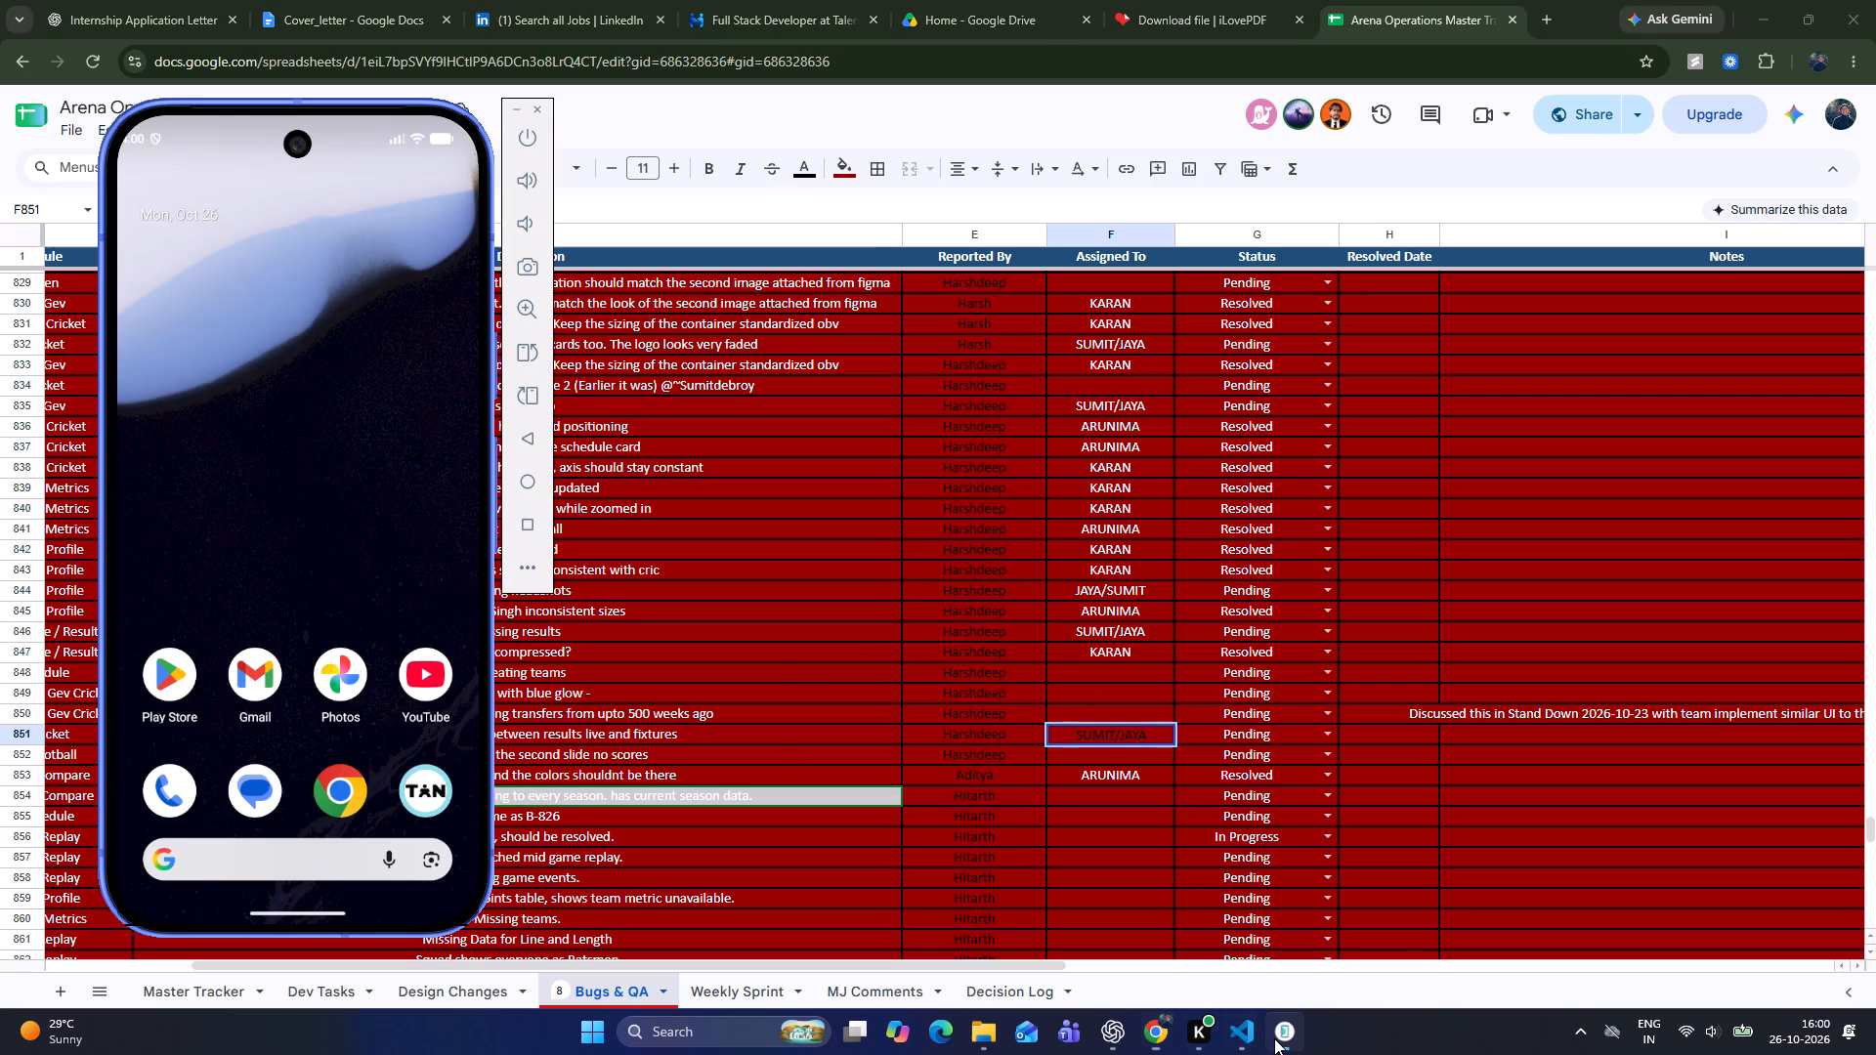
pyautogui.click(1236, 1037)
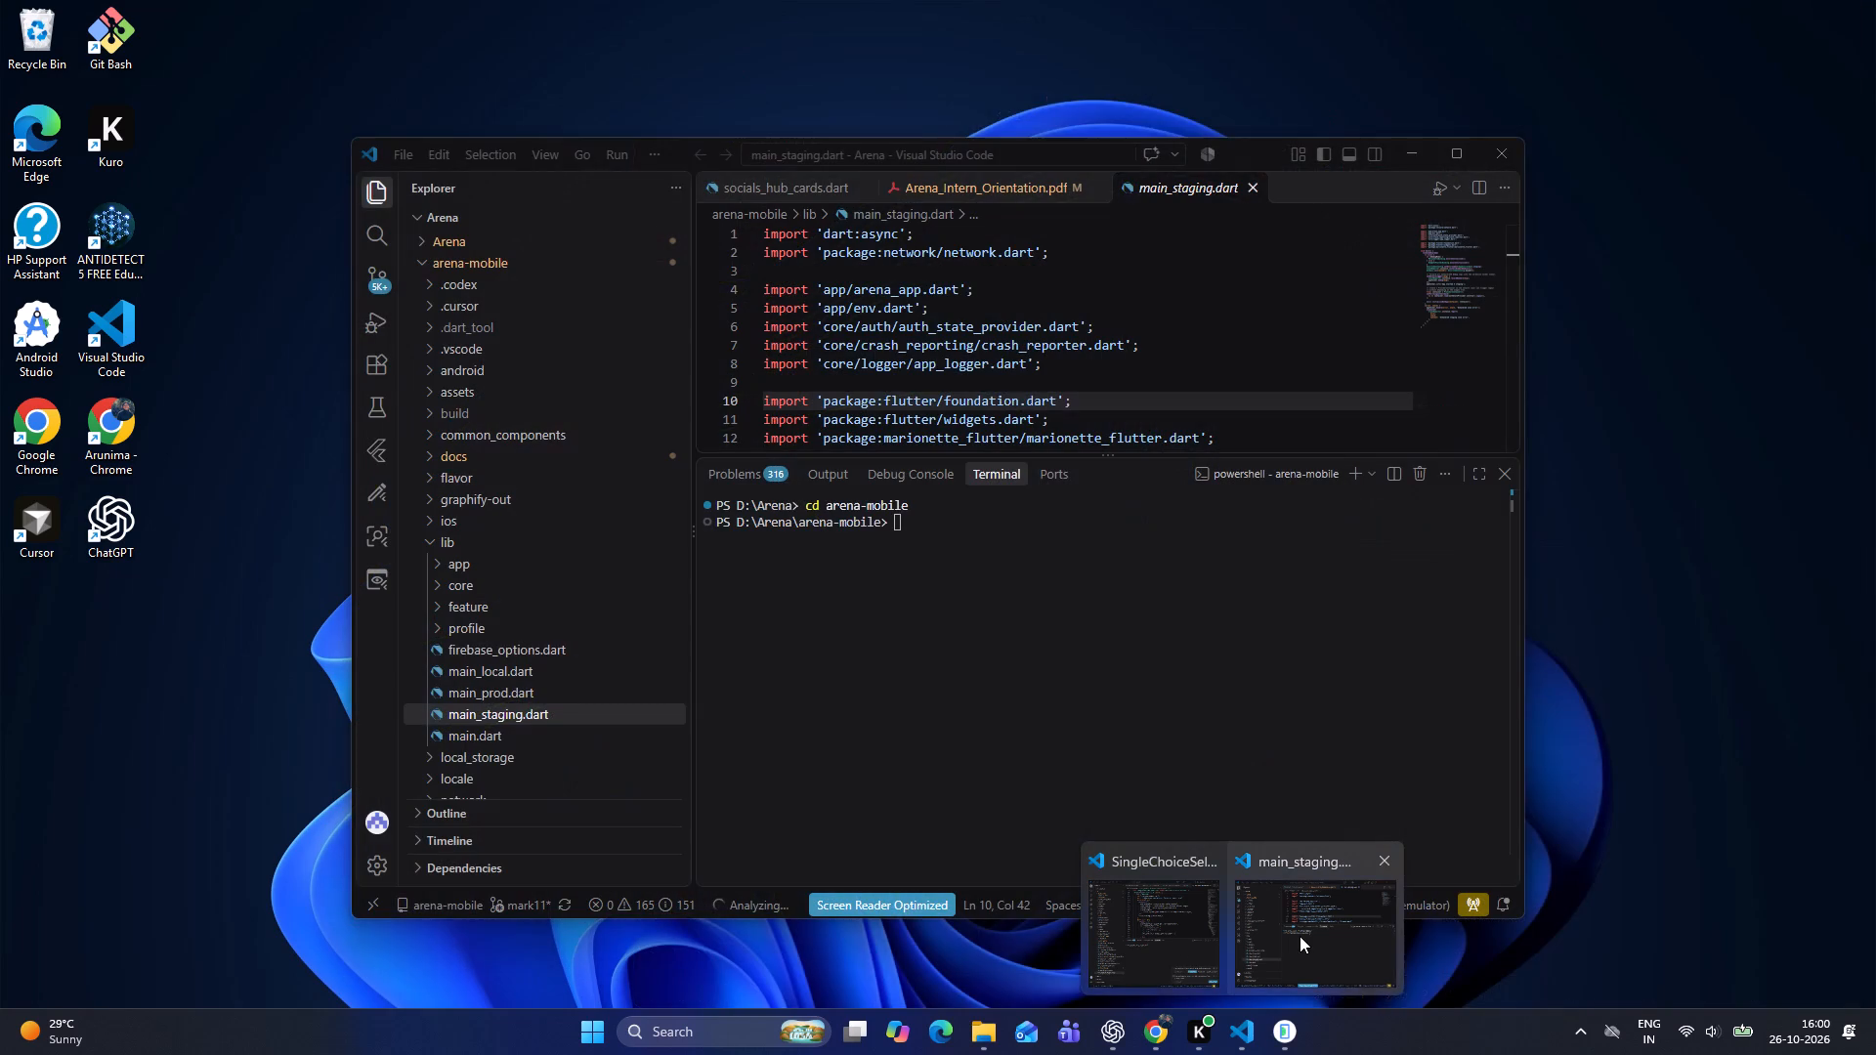
pyautogui.click(1300, 936)
pyautogui.click(1001, 649)
pyautogui.press('Up')
pyautogui.press('Up')
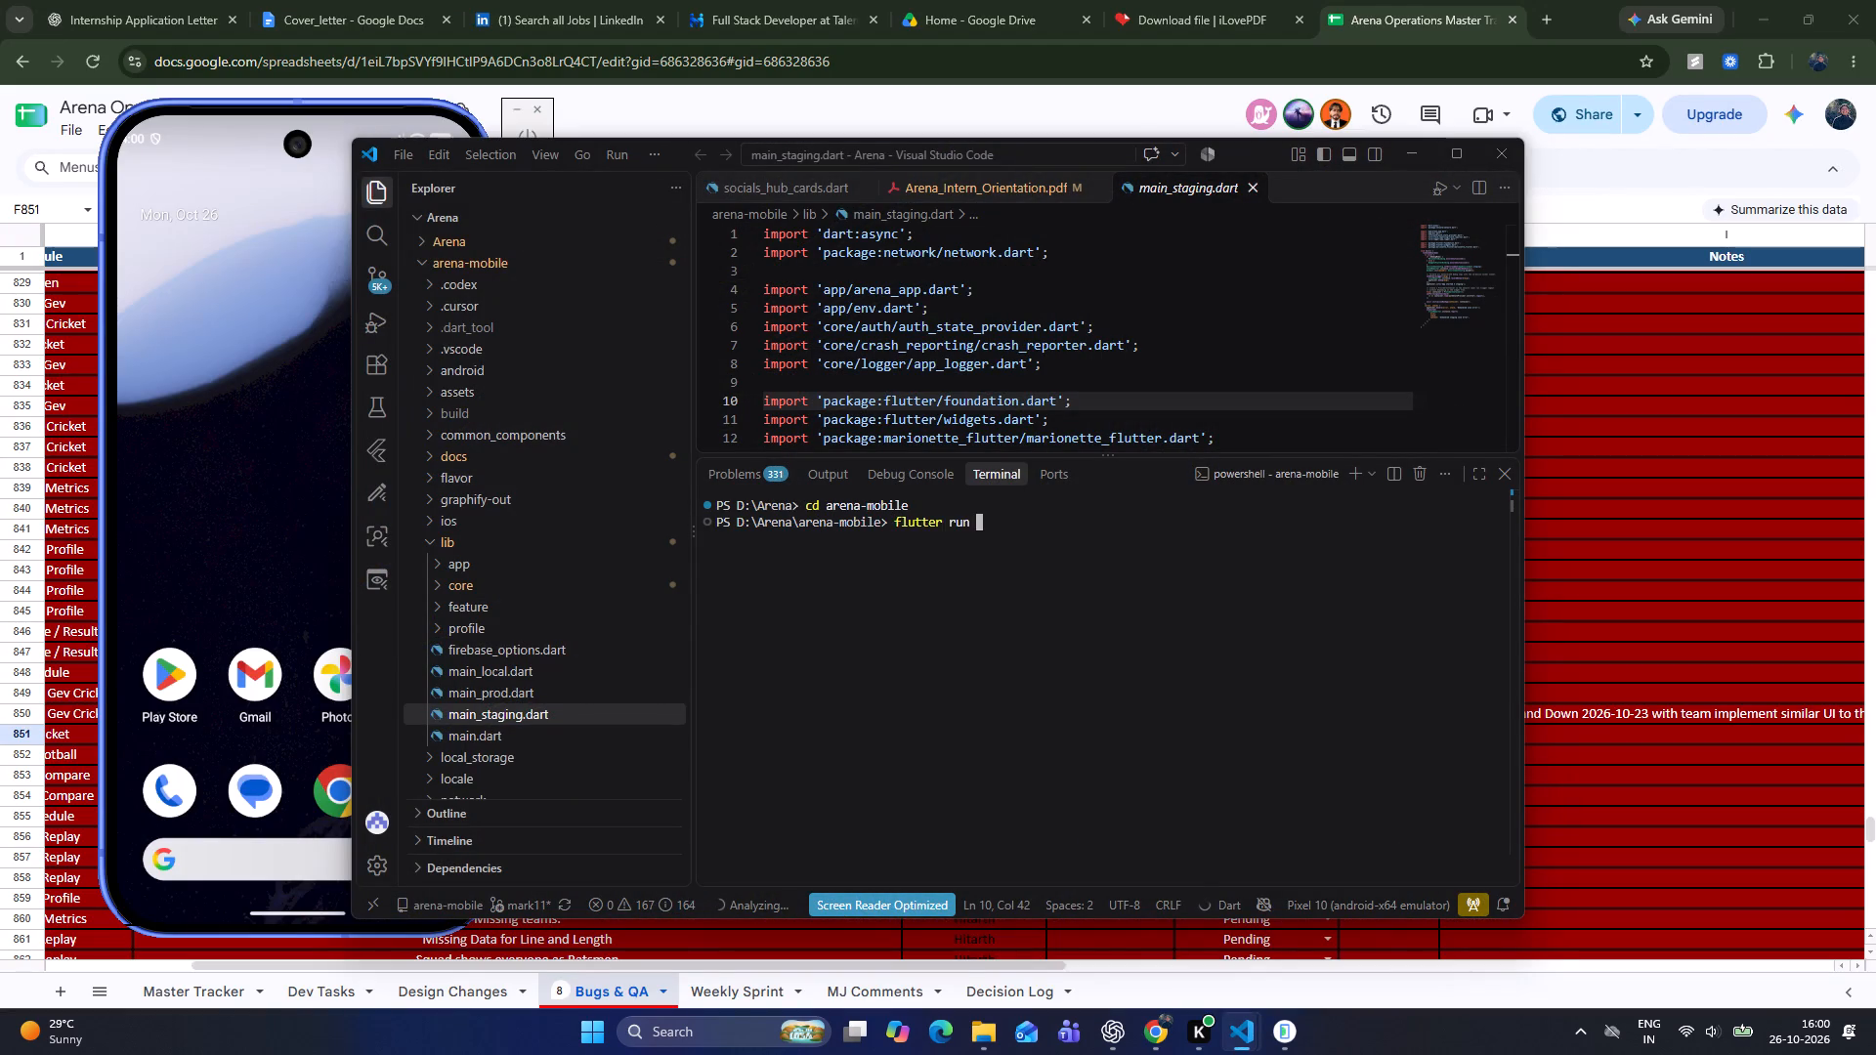
pyautogui.press('Up')
pyautogui.press('Up')
pyautogui.press('Up')
pyautogui.press('Up')
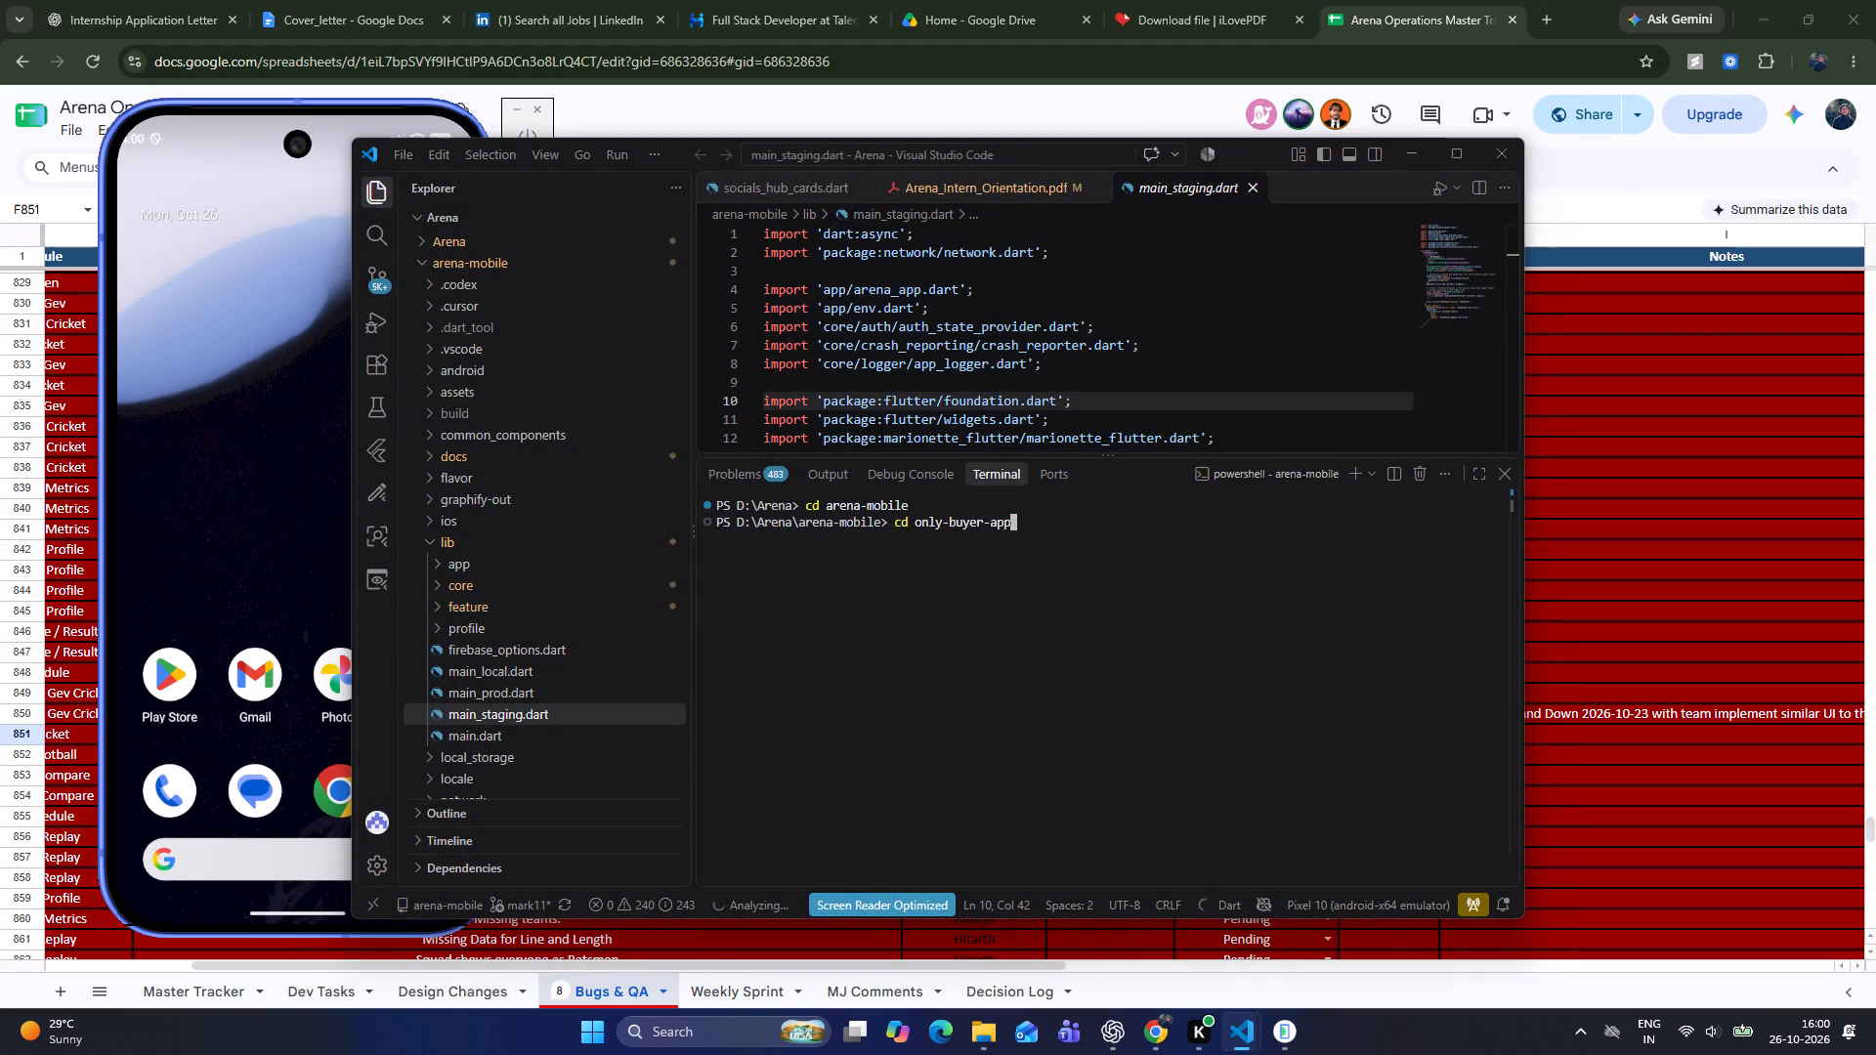
pyautogui.press('Up')
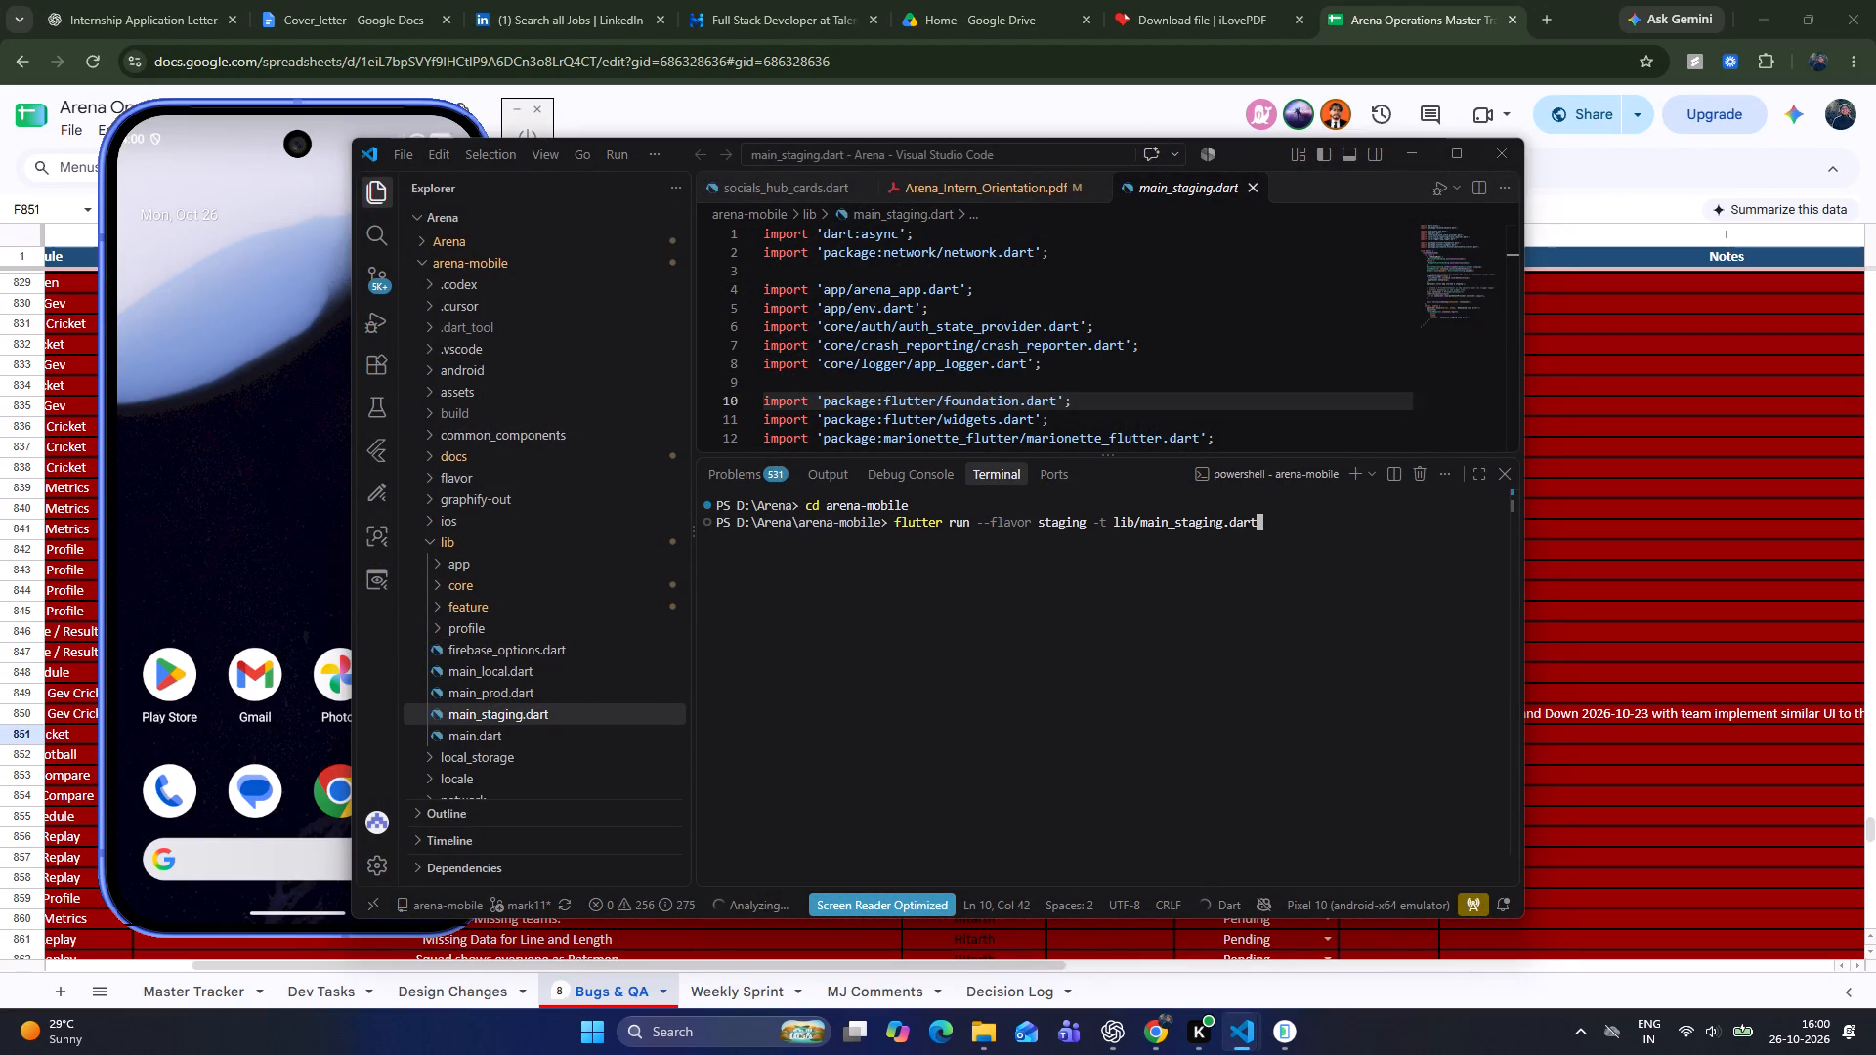
pyautogui.press('Return')
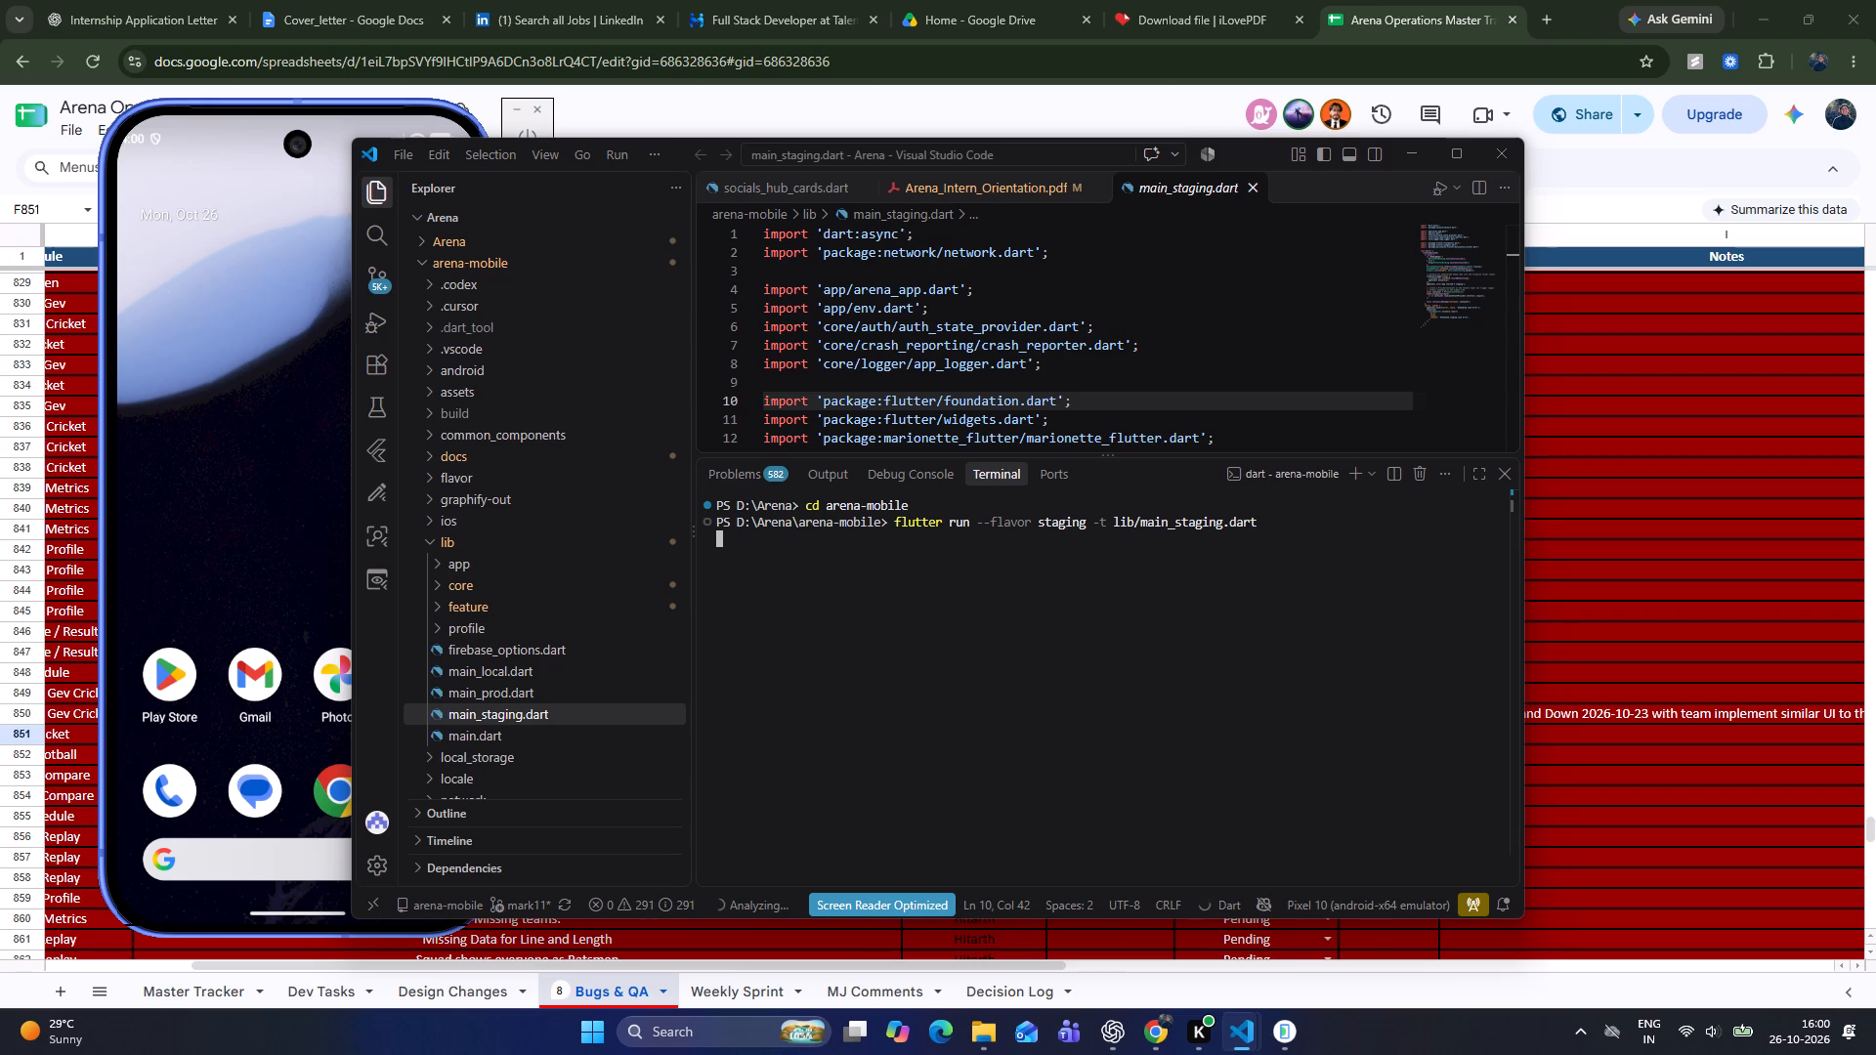
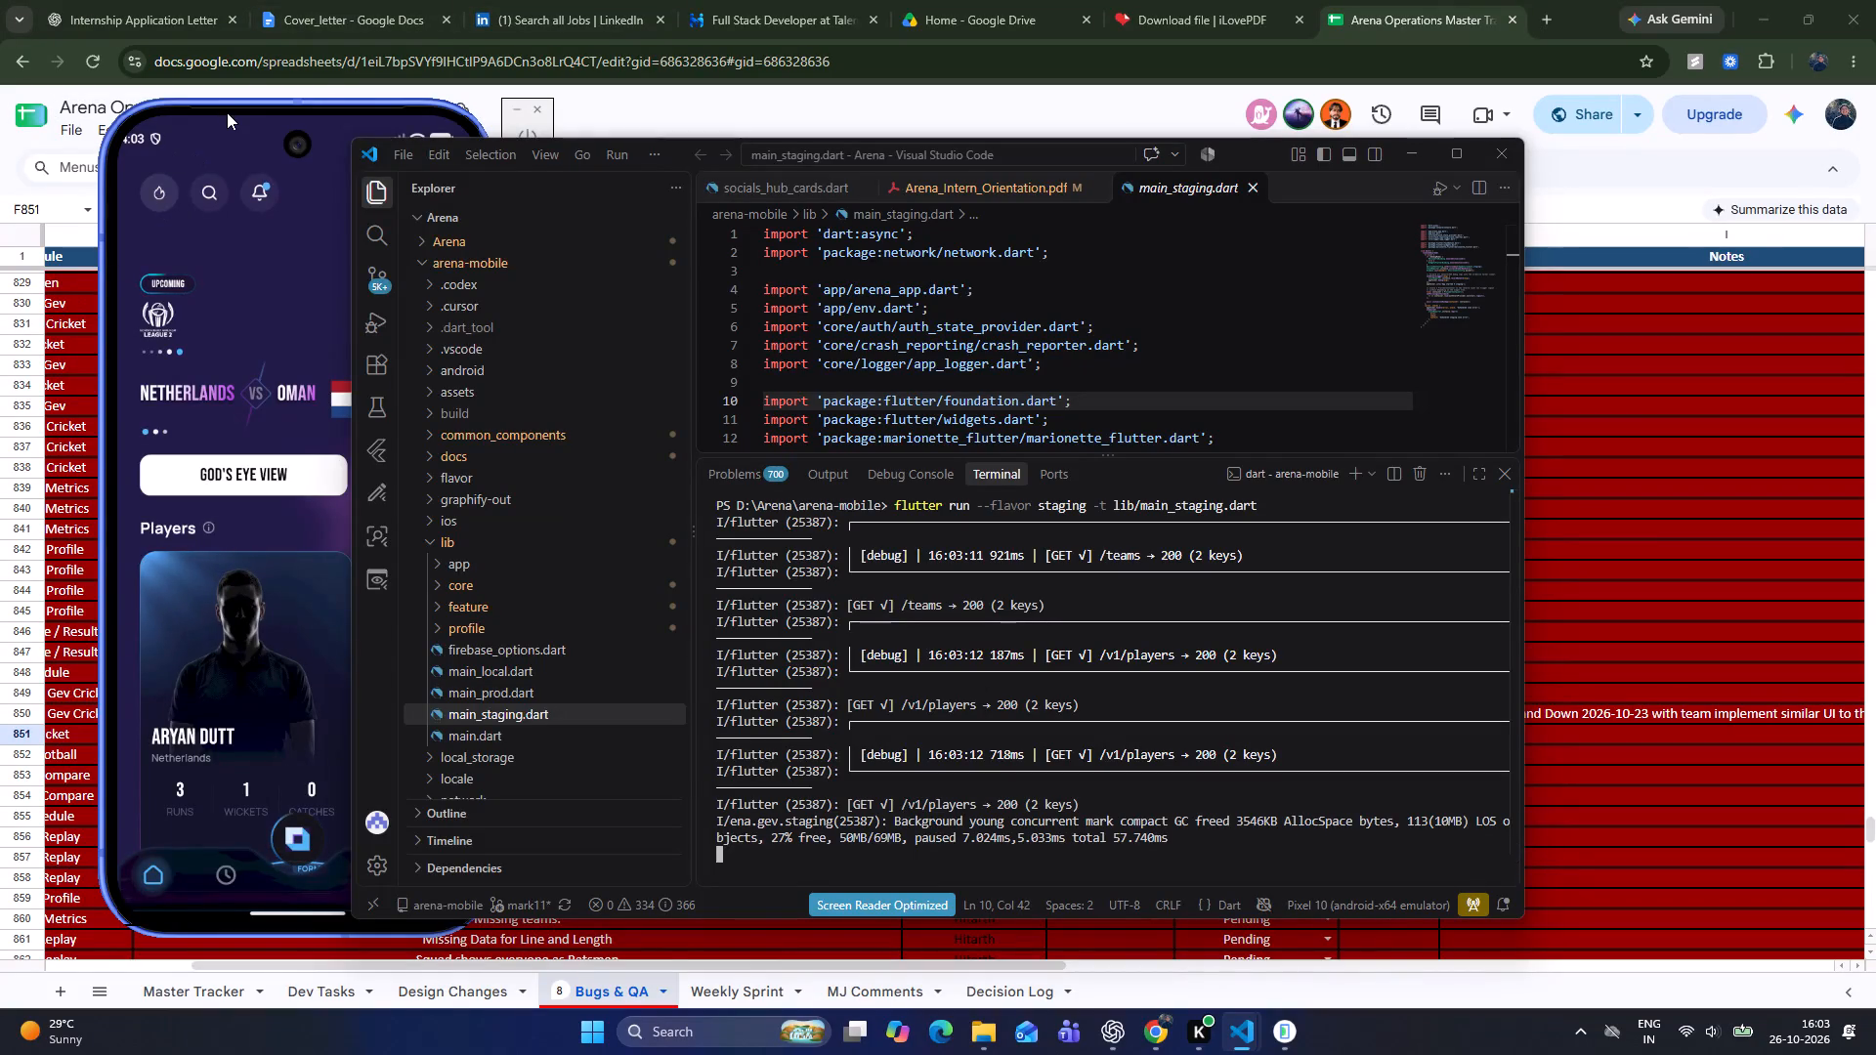
pyautogui.moveTo(231, 109); pyautogui.dragTo(1509, 153)
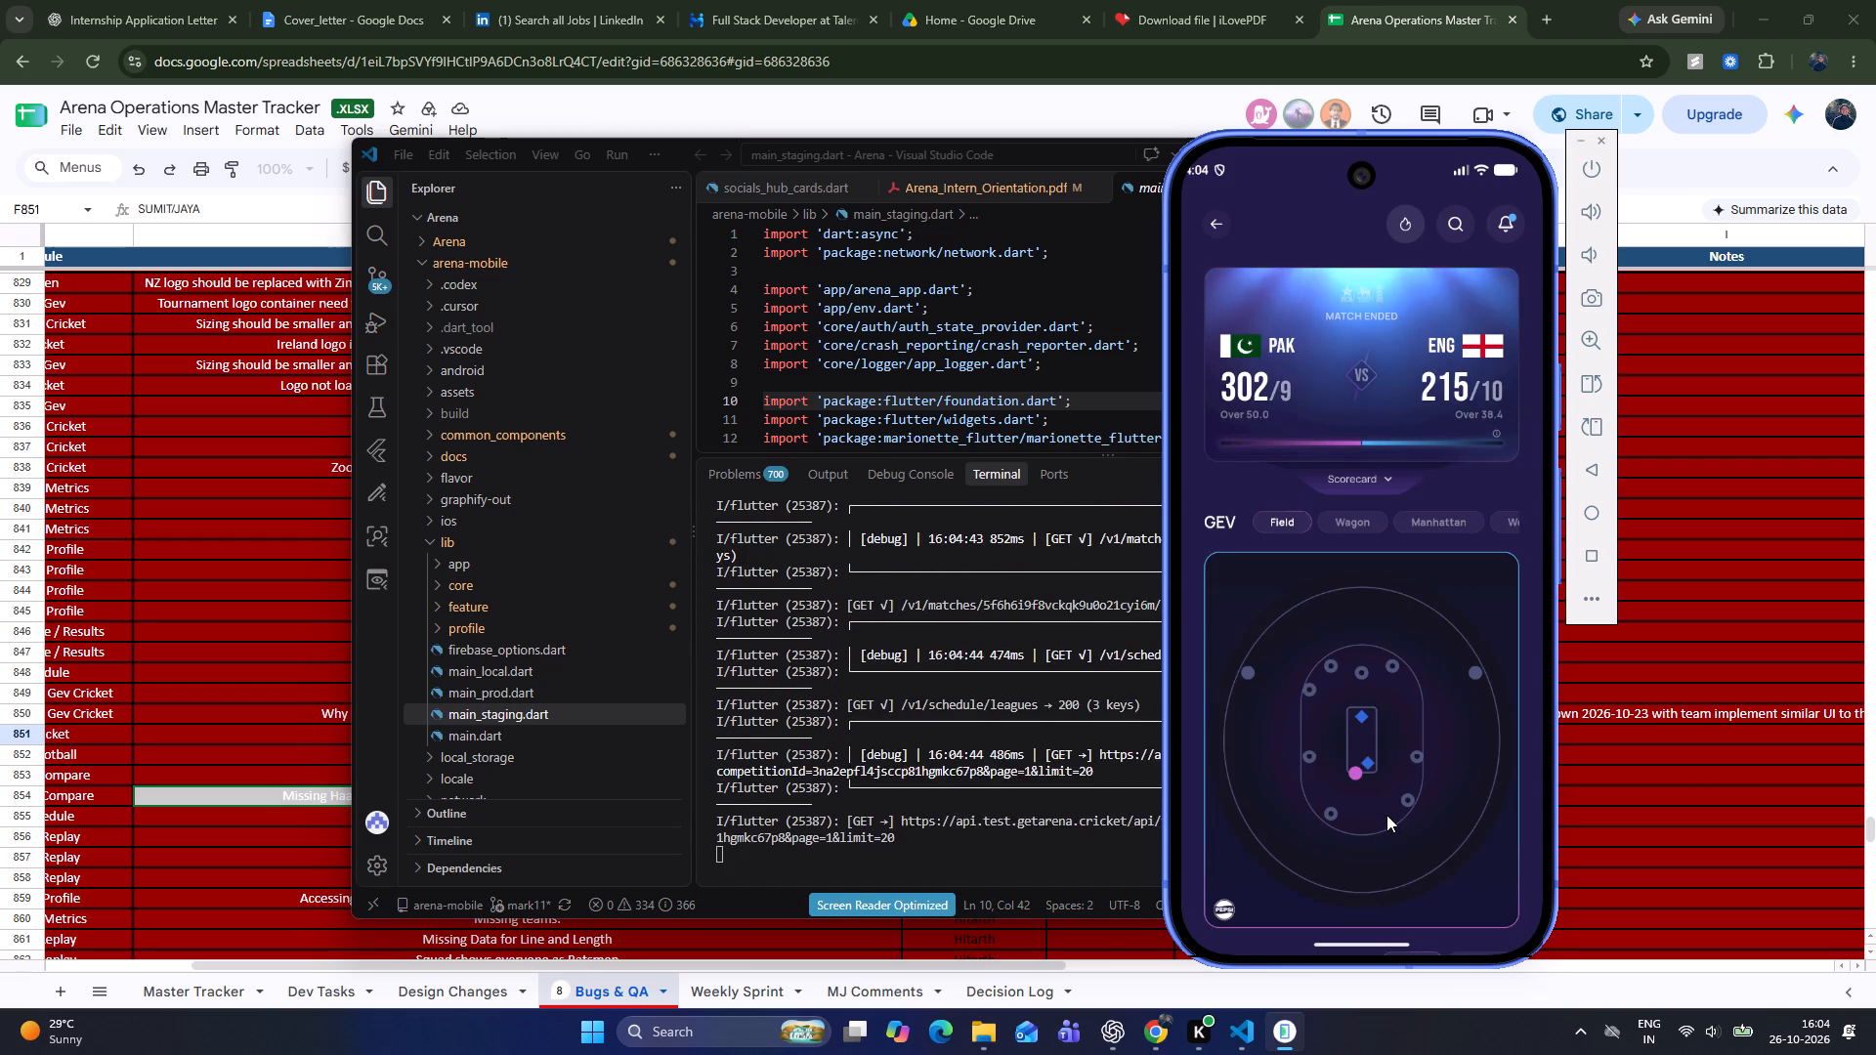
pyautogui.moveTo(1397, 547); pyautogui.dragTo(1416, 346)
pyautogui.moveTo(1338, 768); pyautogui.dragTo(1355, 654)
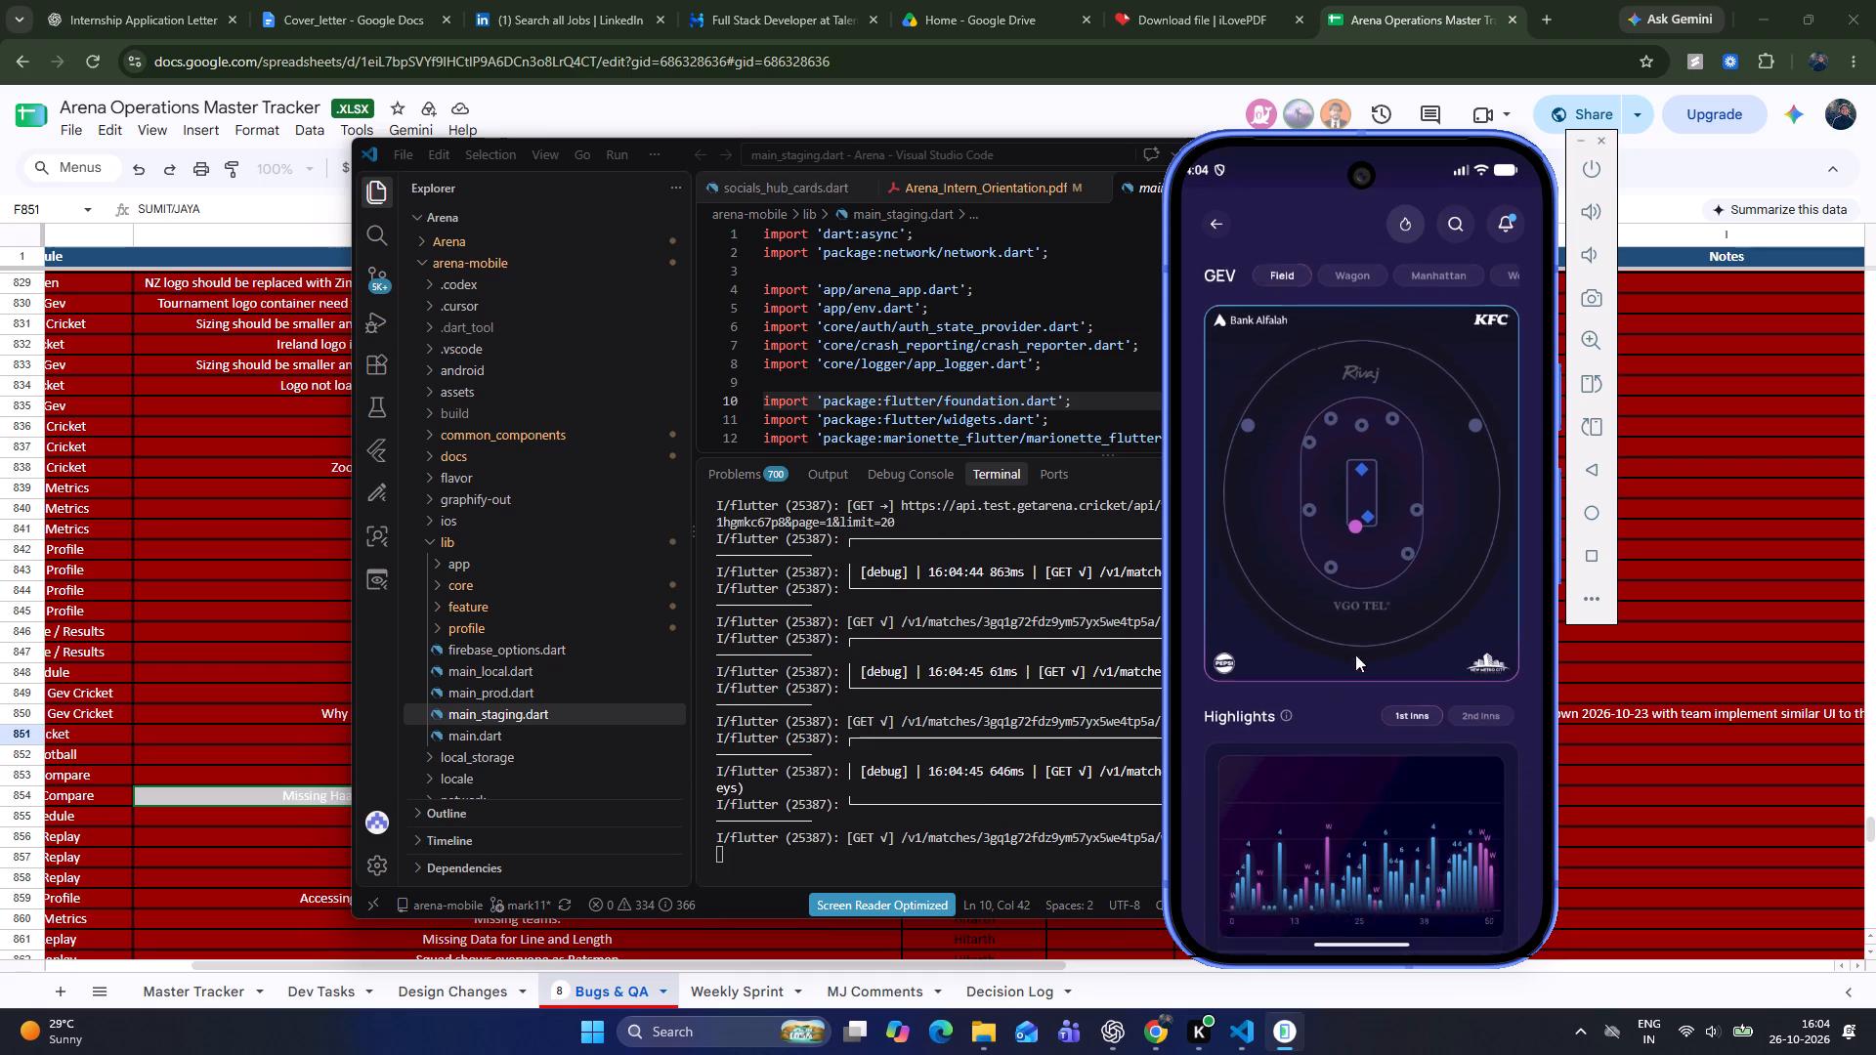
pyautogui.moveTo(1355, 654); pyautogui.dragTo(1403, 402)
pyautogui.moveTo(1344, 736); pyautogui.dragTo(1380, 536)
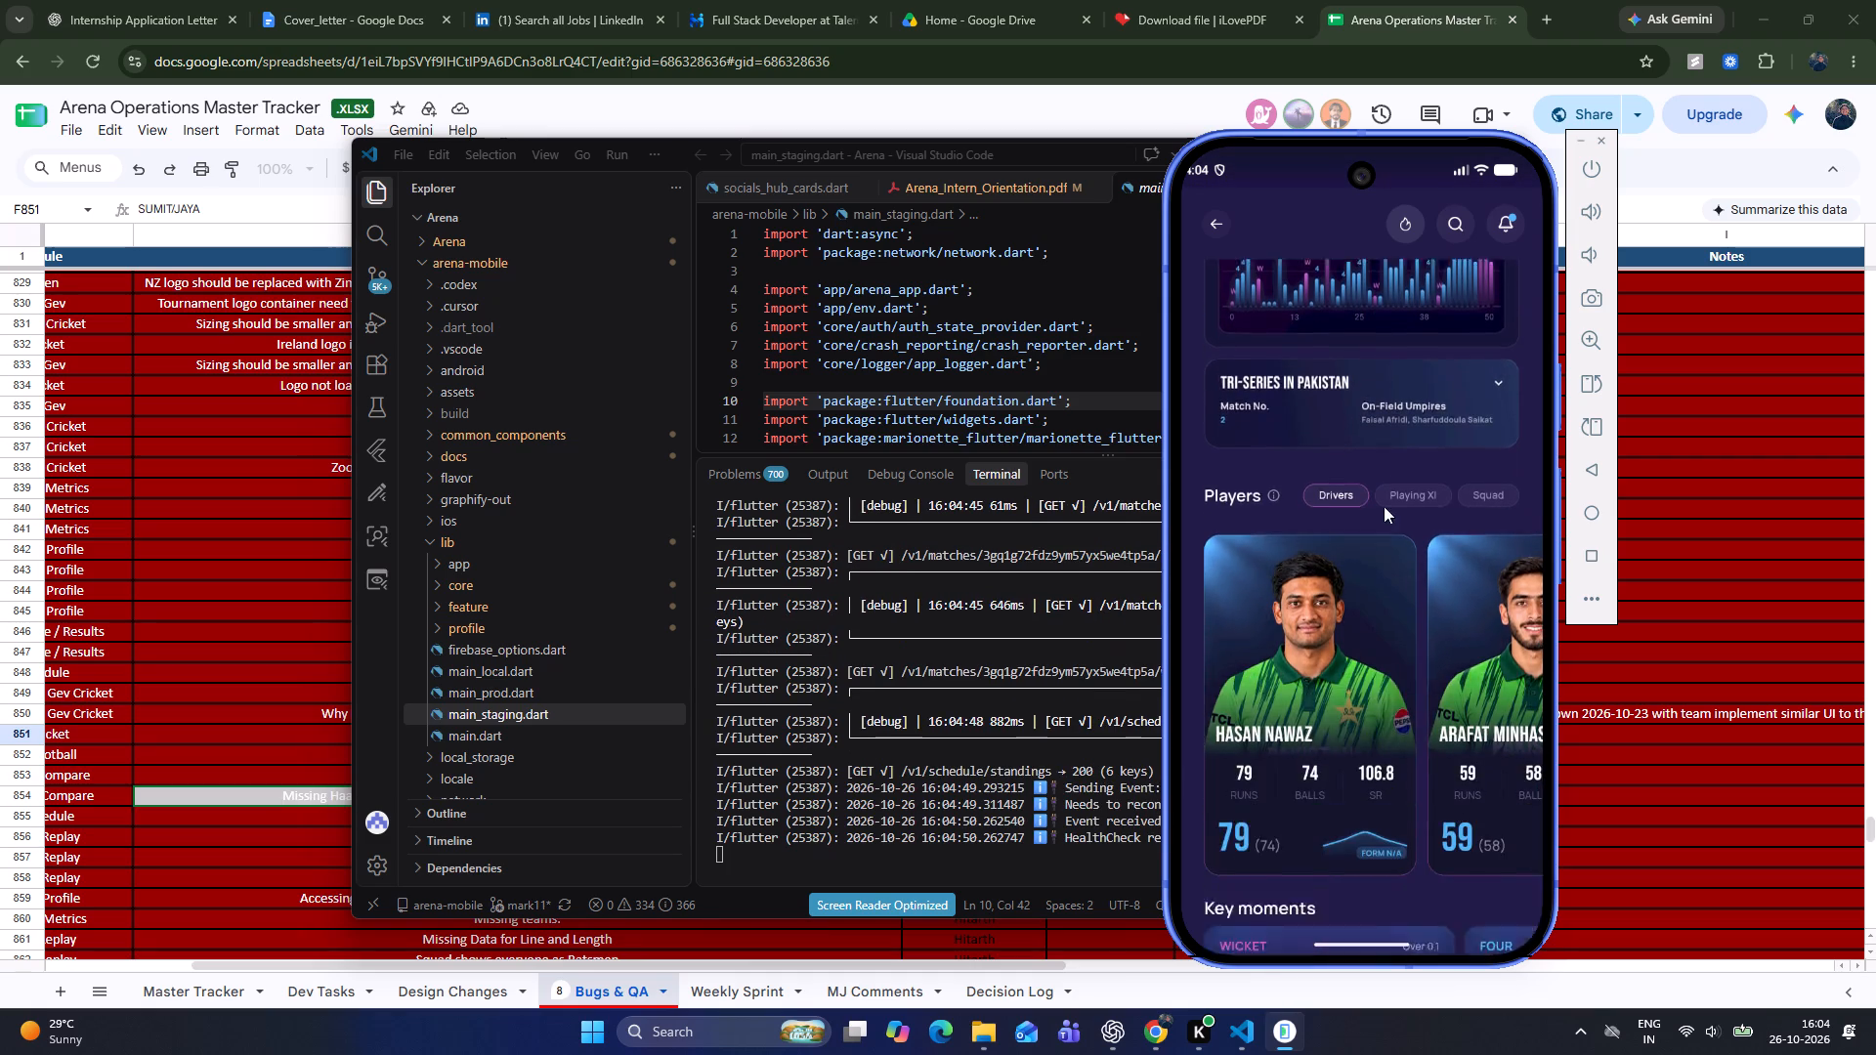
pyautogui.moveTo(1378, 666); pyautogui.dragTo(1414, 508)
pyautogui.moveTo(1391, 717); pyautogui.dragTo(1418, 568)
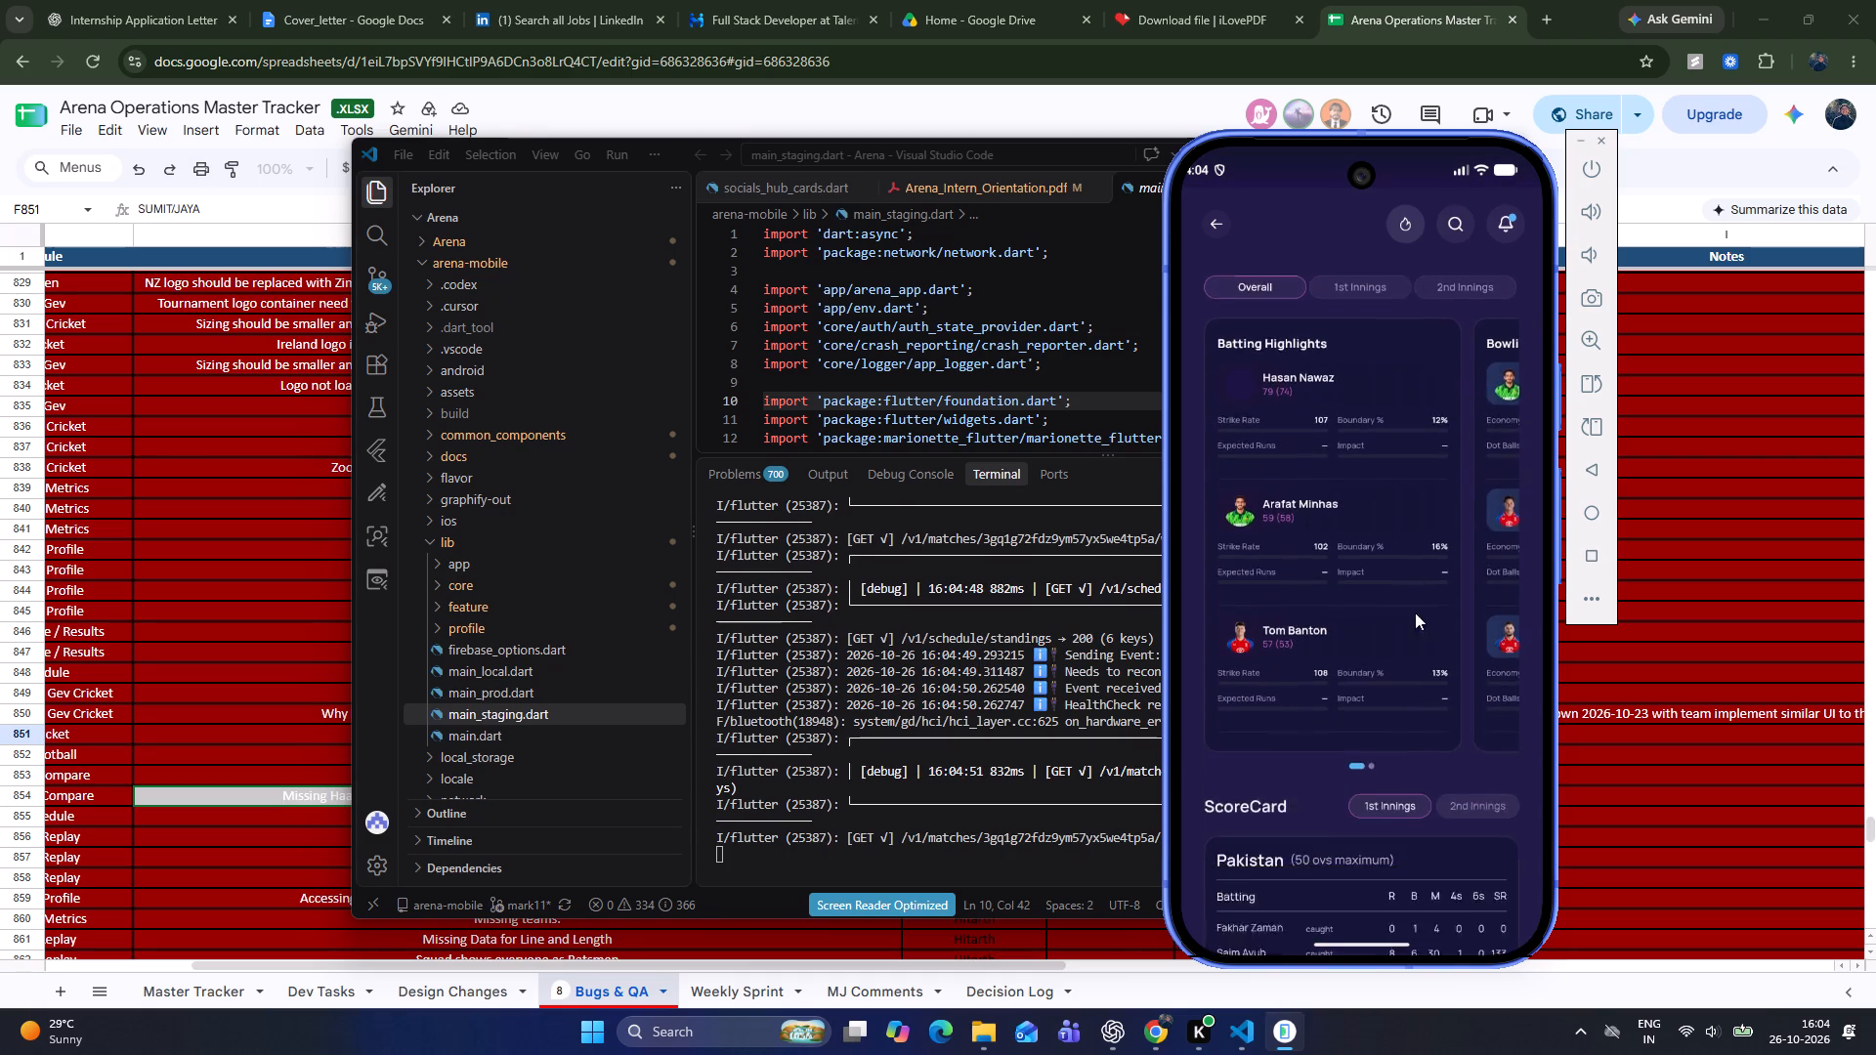
pyautogui.moveTo(1394, 658); pyautogui.dragTo(1408, 540)
pyautogui.moveTo(1416, 581); pyautogui.dragTo(1453, 465)
pyautogui.moveTo(1456, 483); pyautogui.dragTo(1459, 657)
pyautogui.moveTo(1373, 481); pyautogui.dragTo(1372, 654)
pyautogui.moveTo(1340, 507); pyautogui.dragTo(1358, 661)
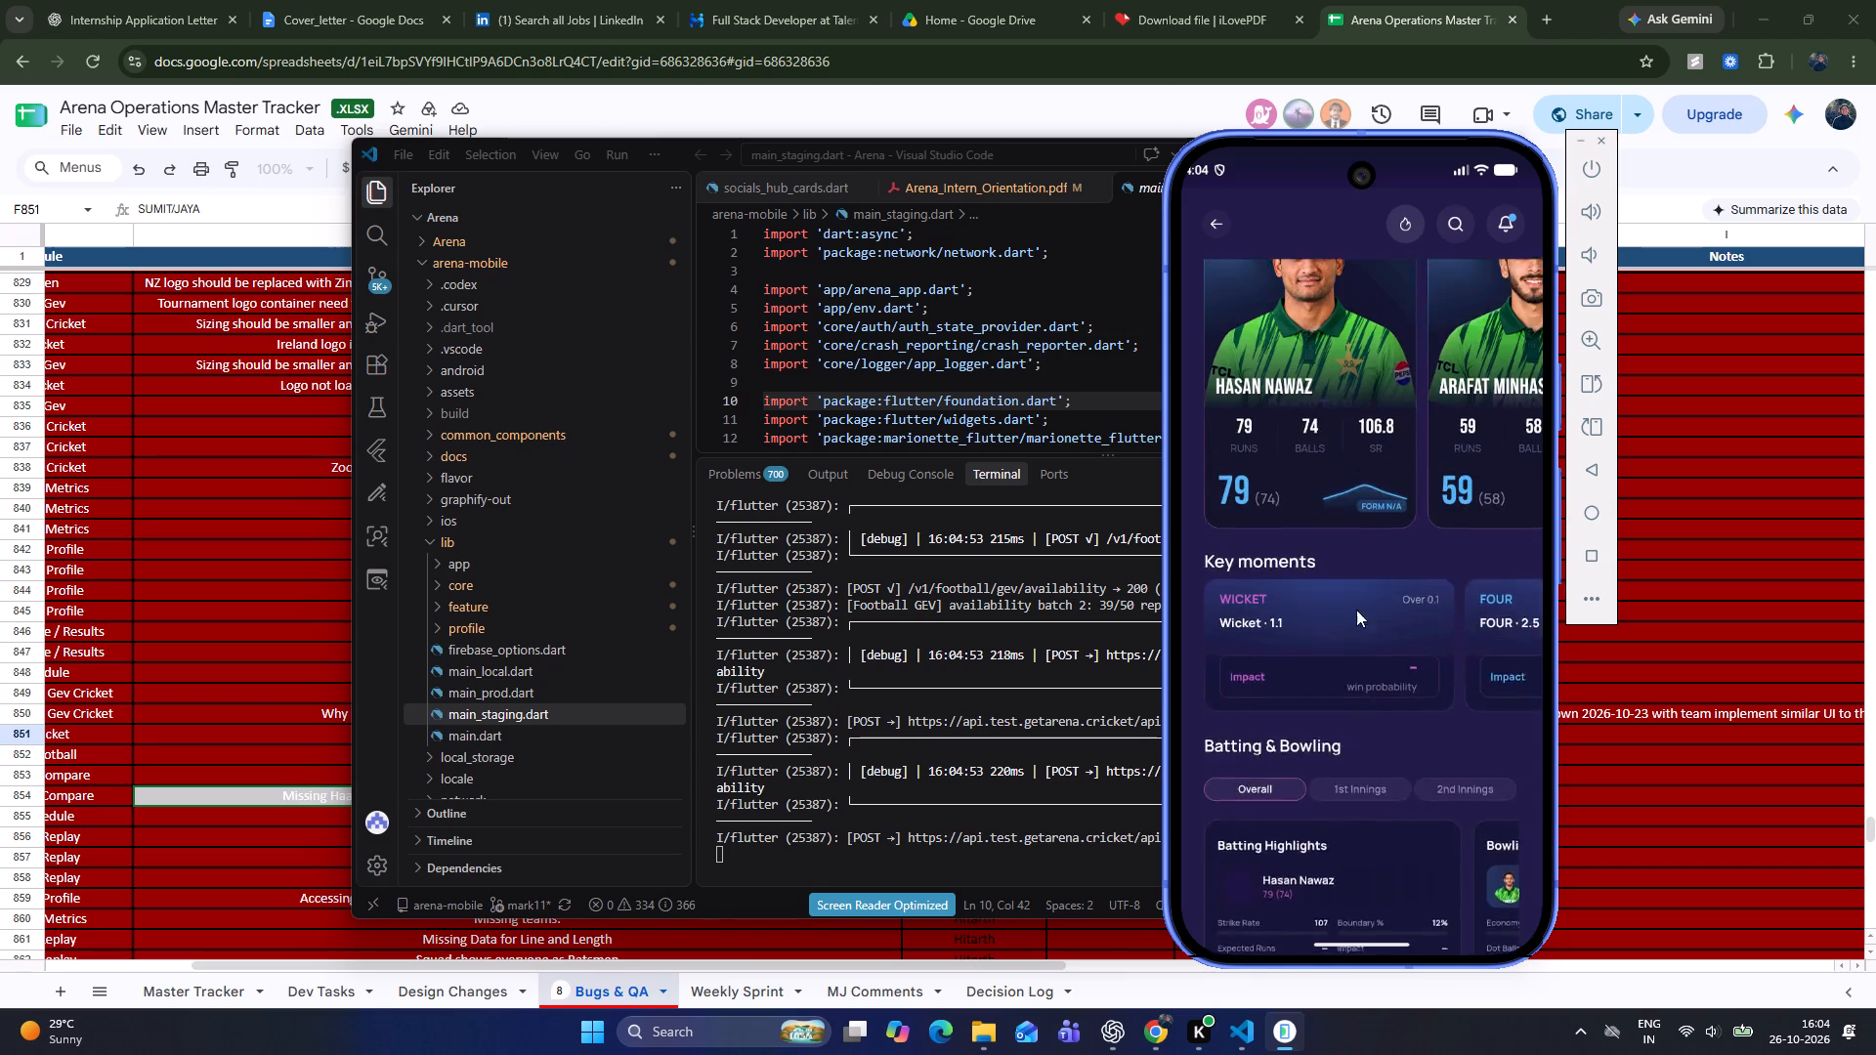
pyautogui.moveTo(1358, 556); pyautogui.dragTo(1362, 686)
pyautogui.moveTo(1370, 573); pyautogui.dragTo(1368, 709)
pyautogui.moveTo(1382, 595); pyautogui.dragTo(1390, 722)
pyautogui.moveTo(1430, 698); pyautogui.dragTo(1339, 698)
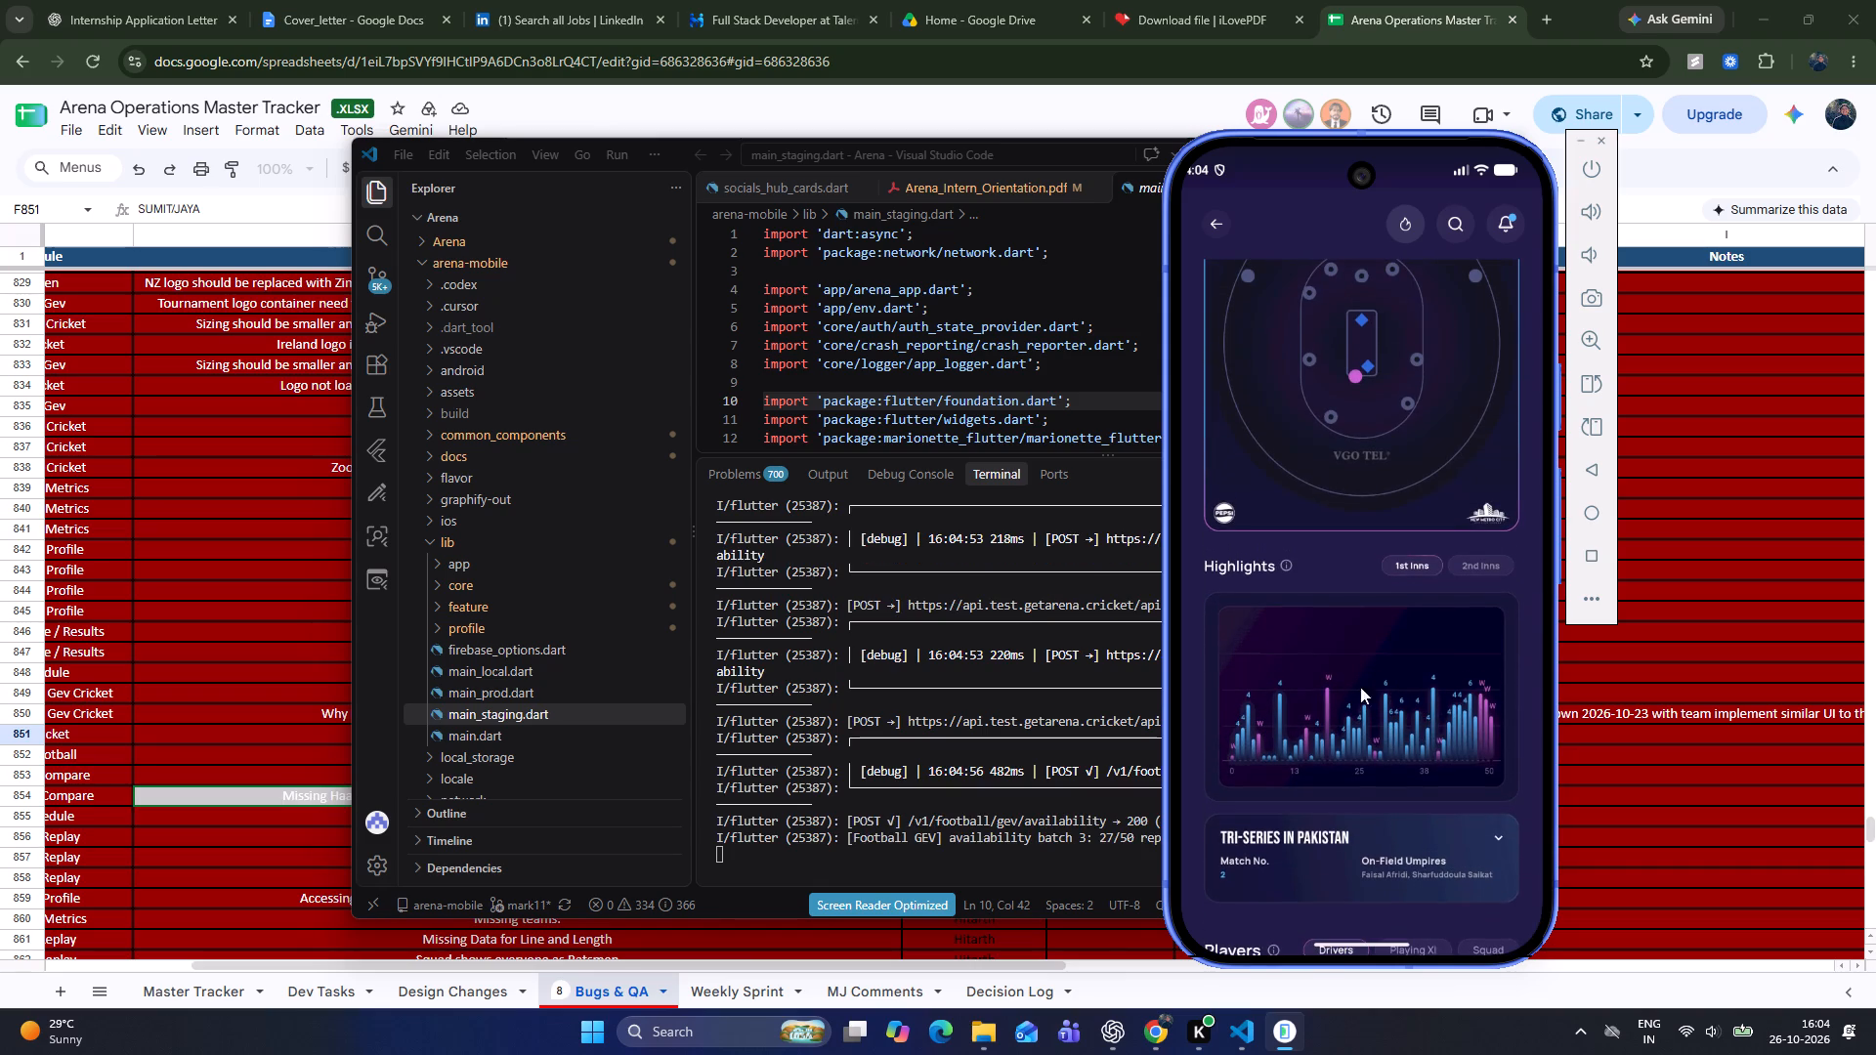
pyautogui.moveTo(1409, 622); pyautogui.dragTo(1404, 756)
pyautogui.moveTo(1403, 654); pyautogui.dragTo(1399, 750)
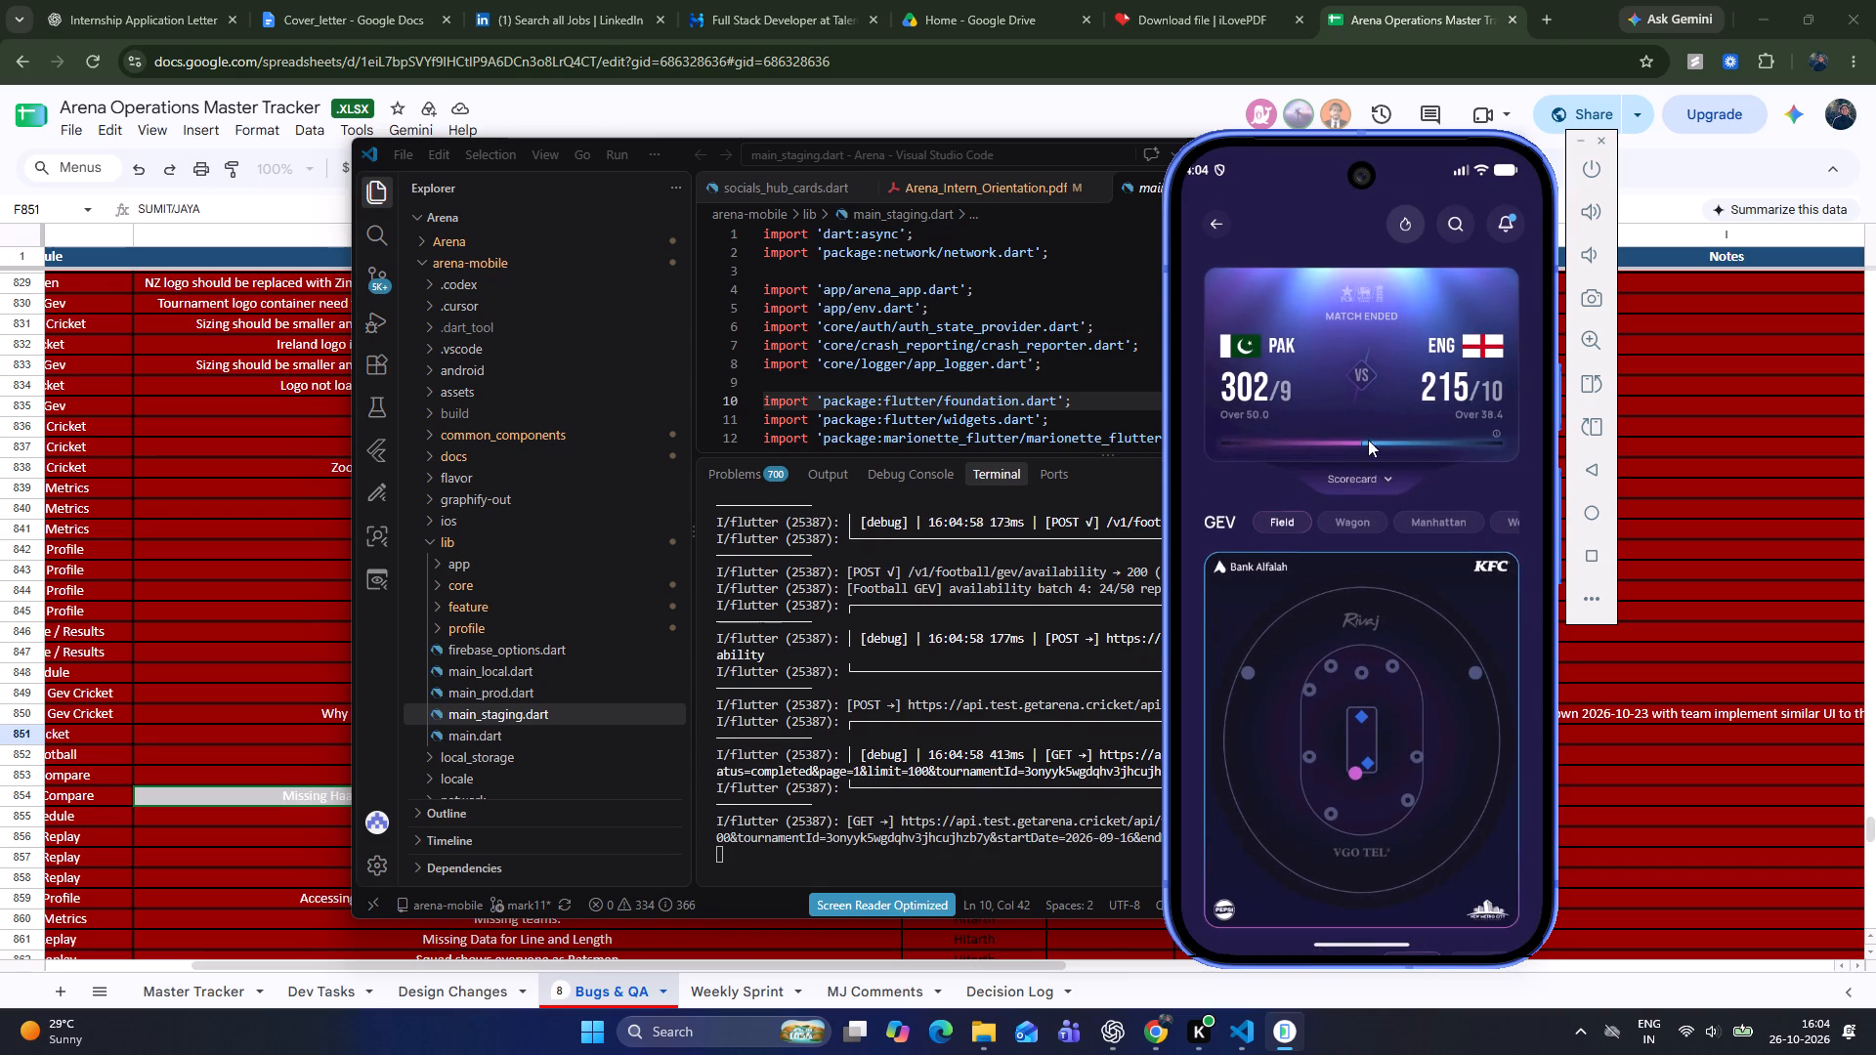
pyautogui.click(1219, 228)
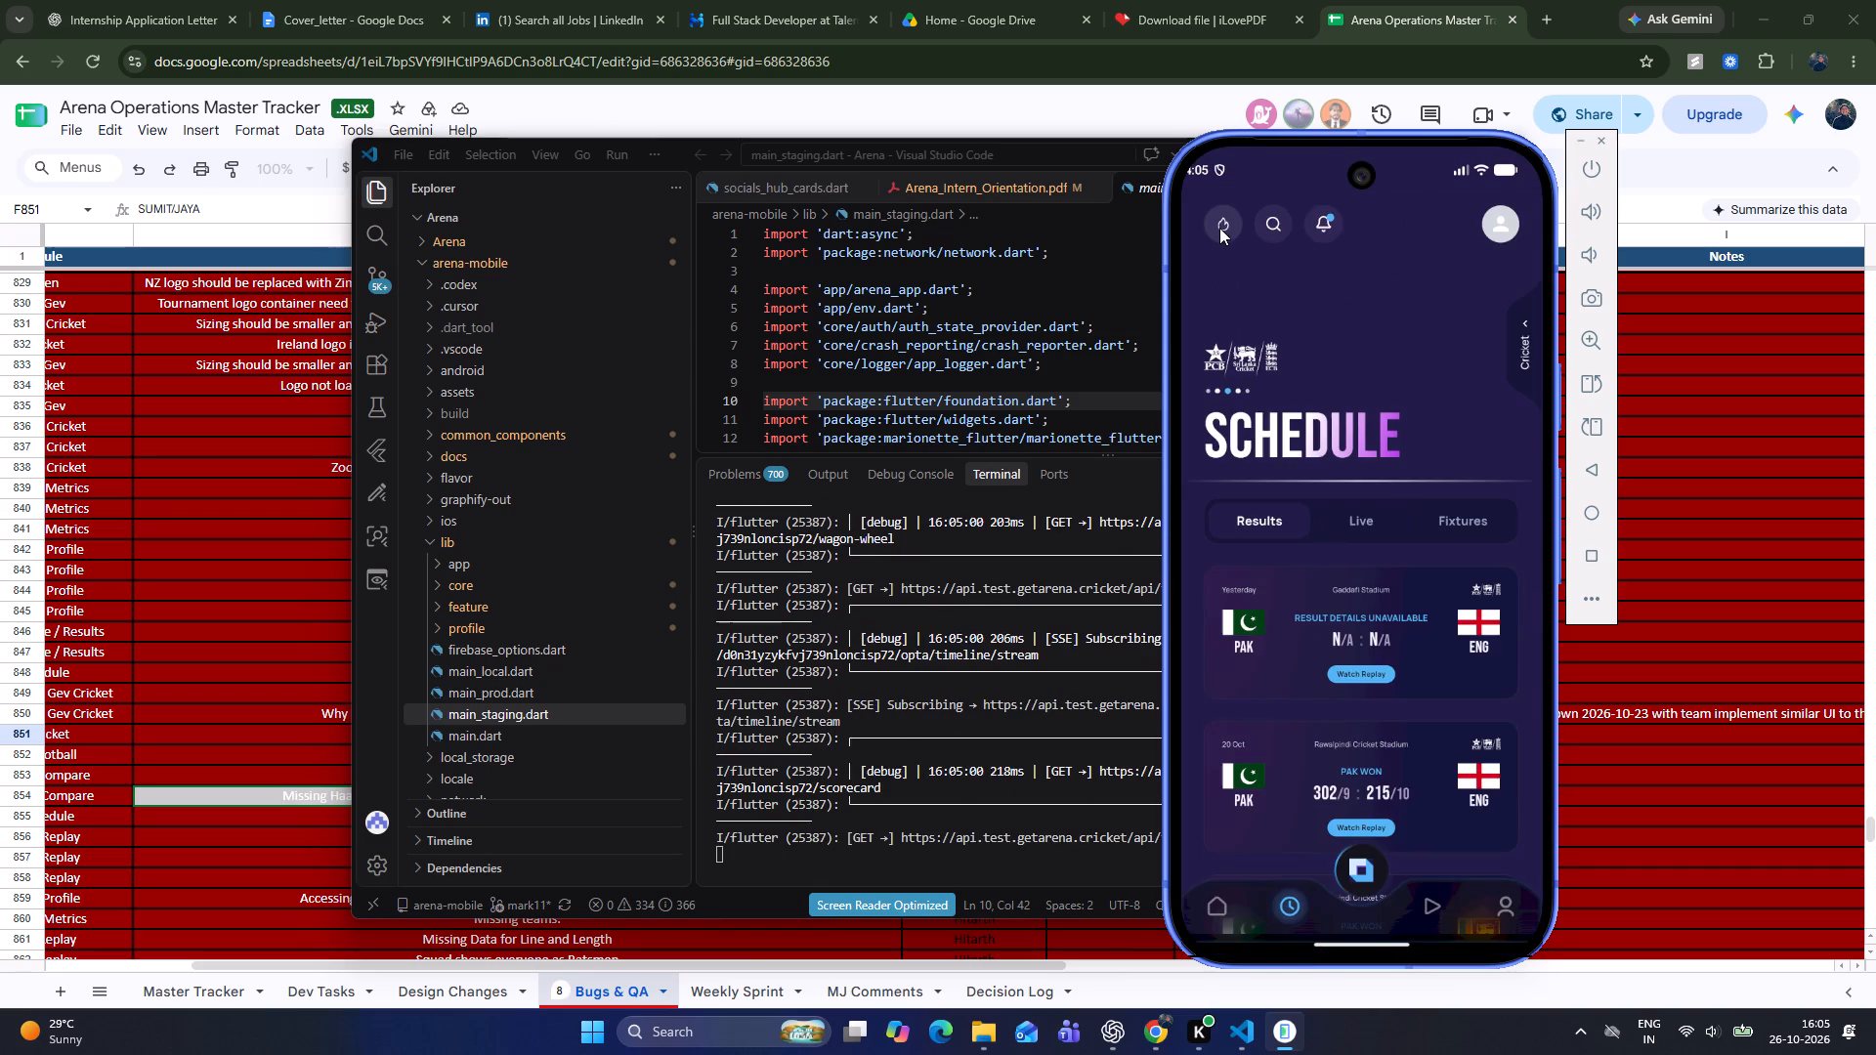
pyautogui.moveTo(1391, 558); pyautogui.dragTo(1413, 377)
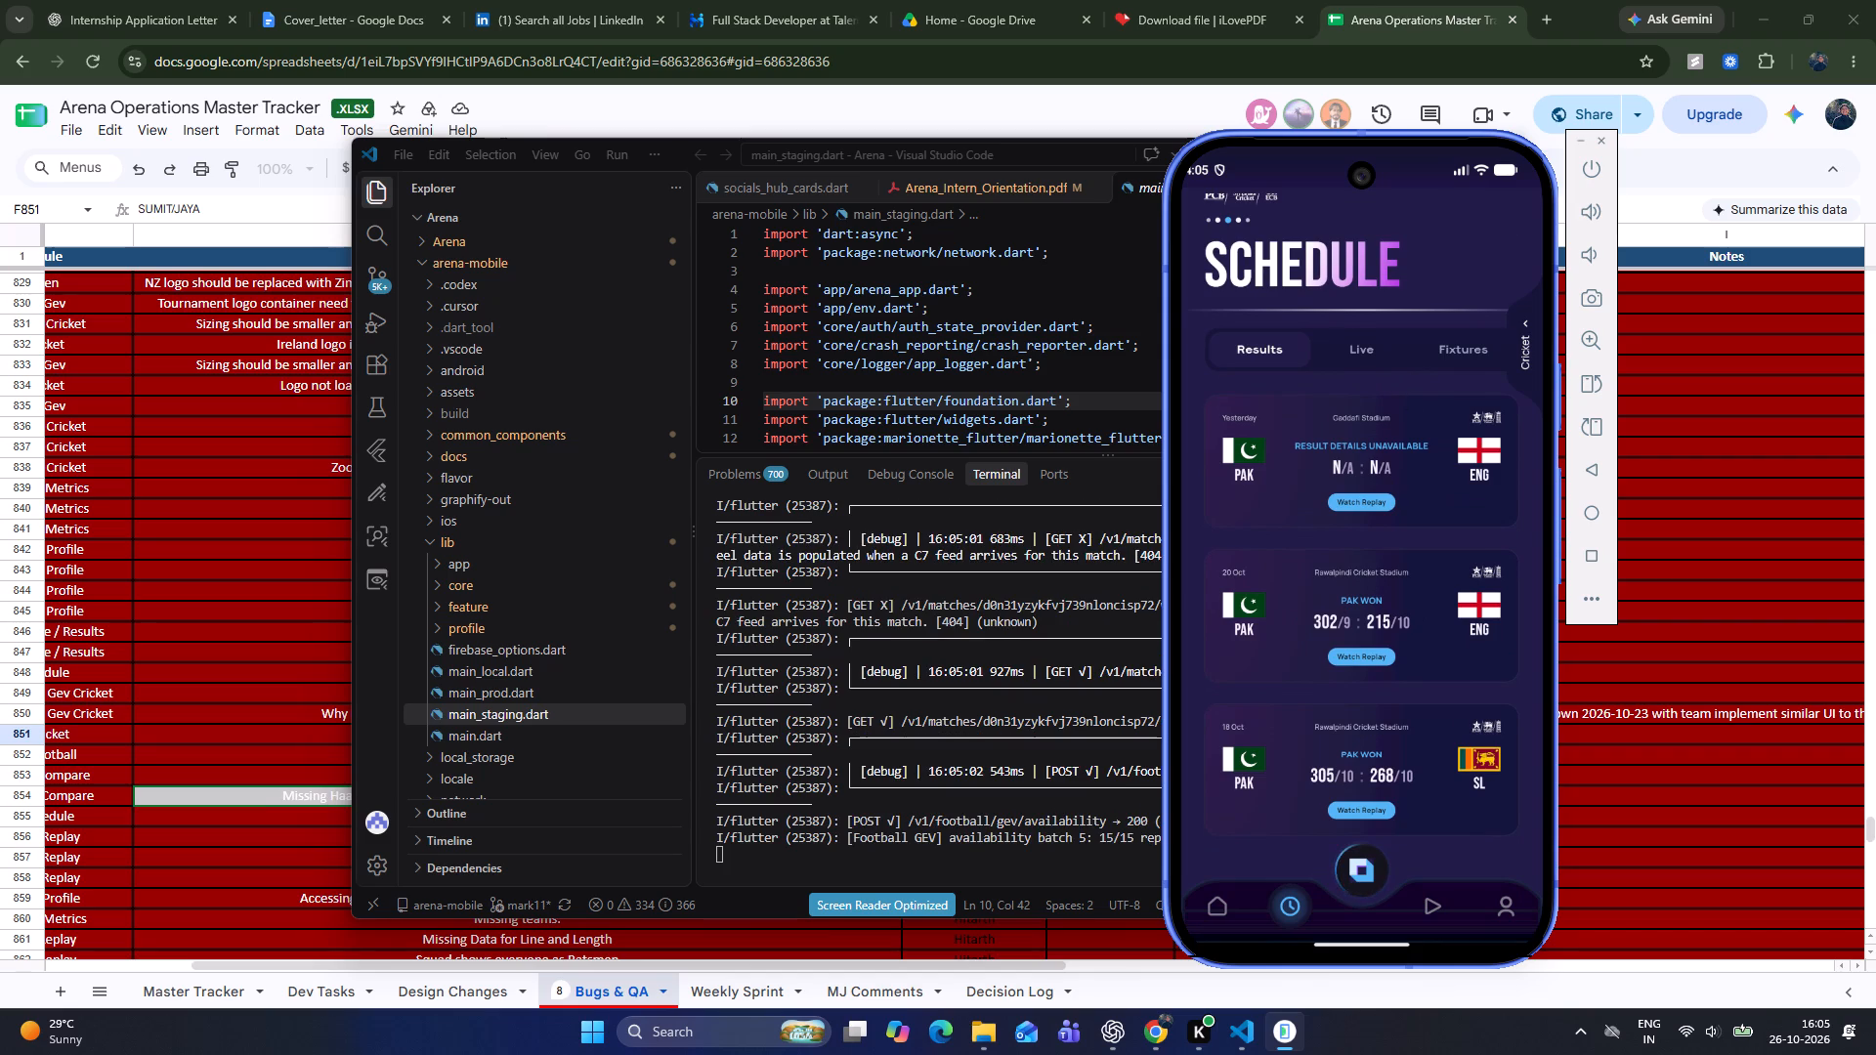
# Switch back to the Bugs & QA sheet in Chrome and bring up the Attachments links for the bugs around row 853.
pyautogui.click(256, 783)
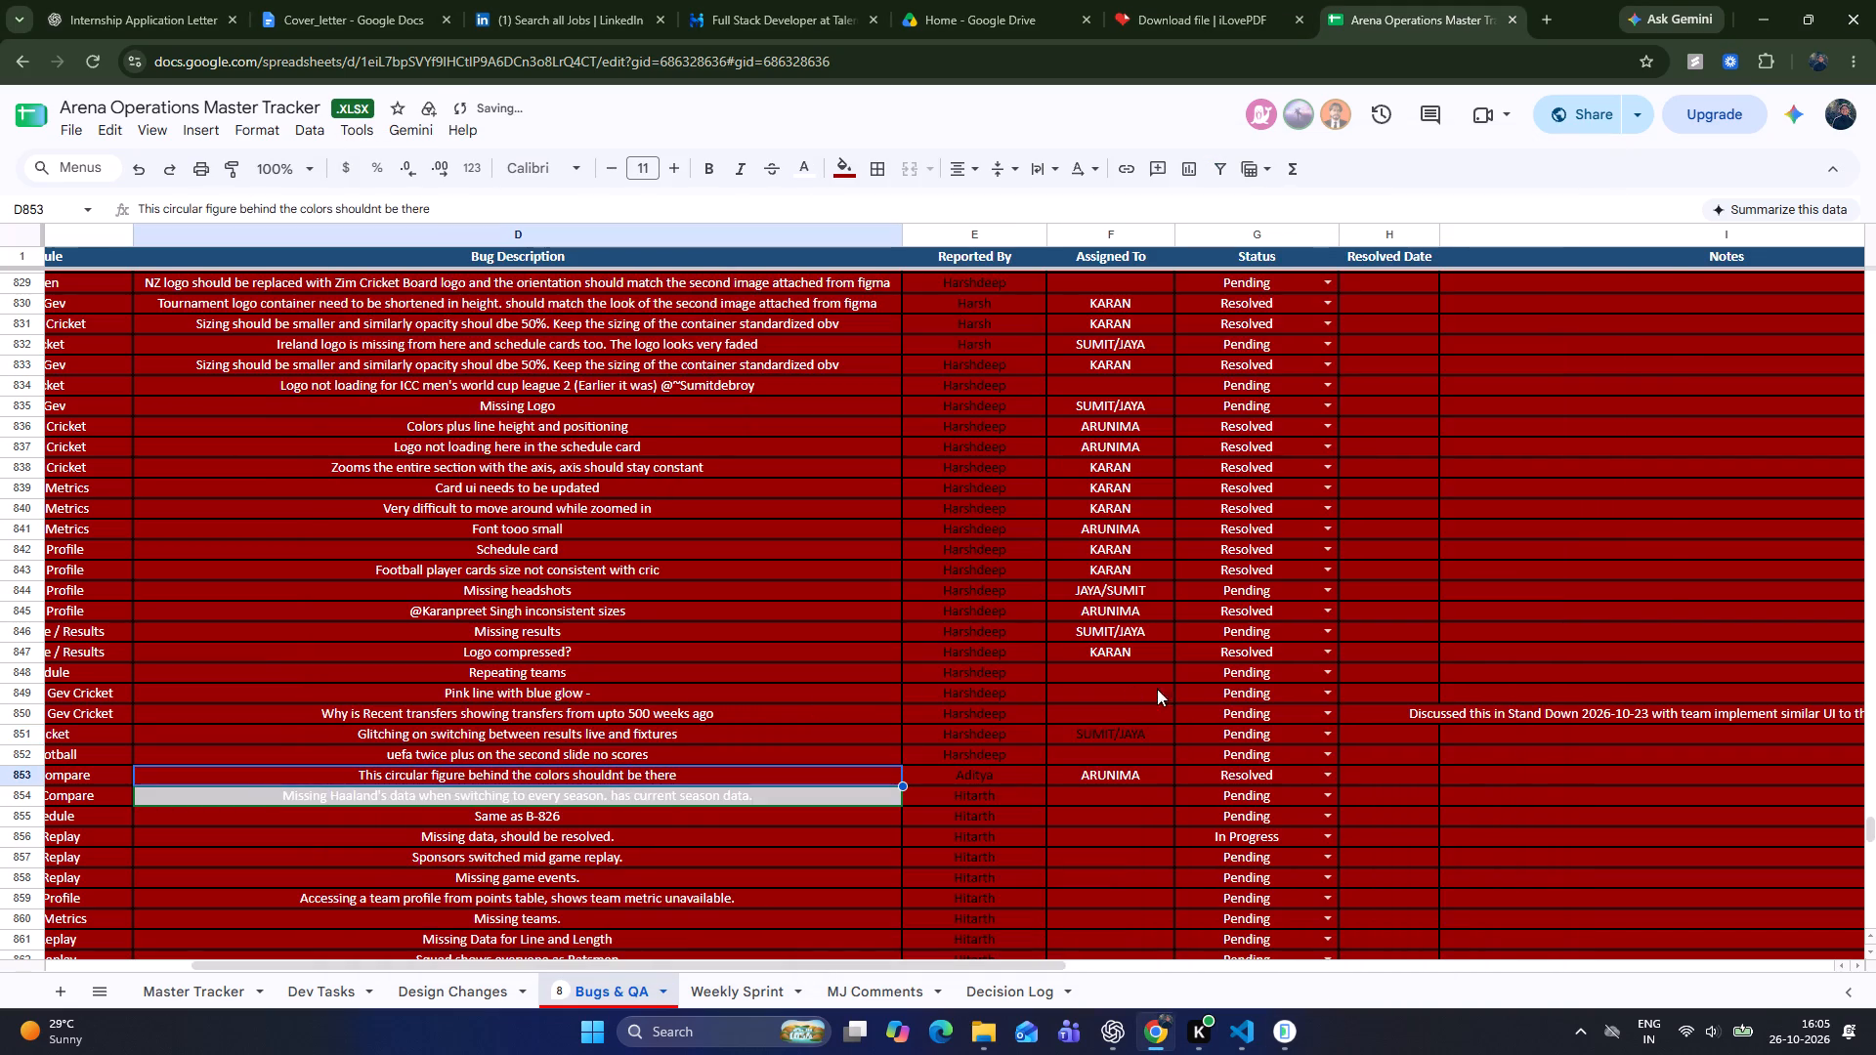
pyautogui.hscroll(-4, 1311, 697)
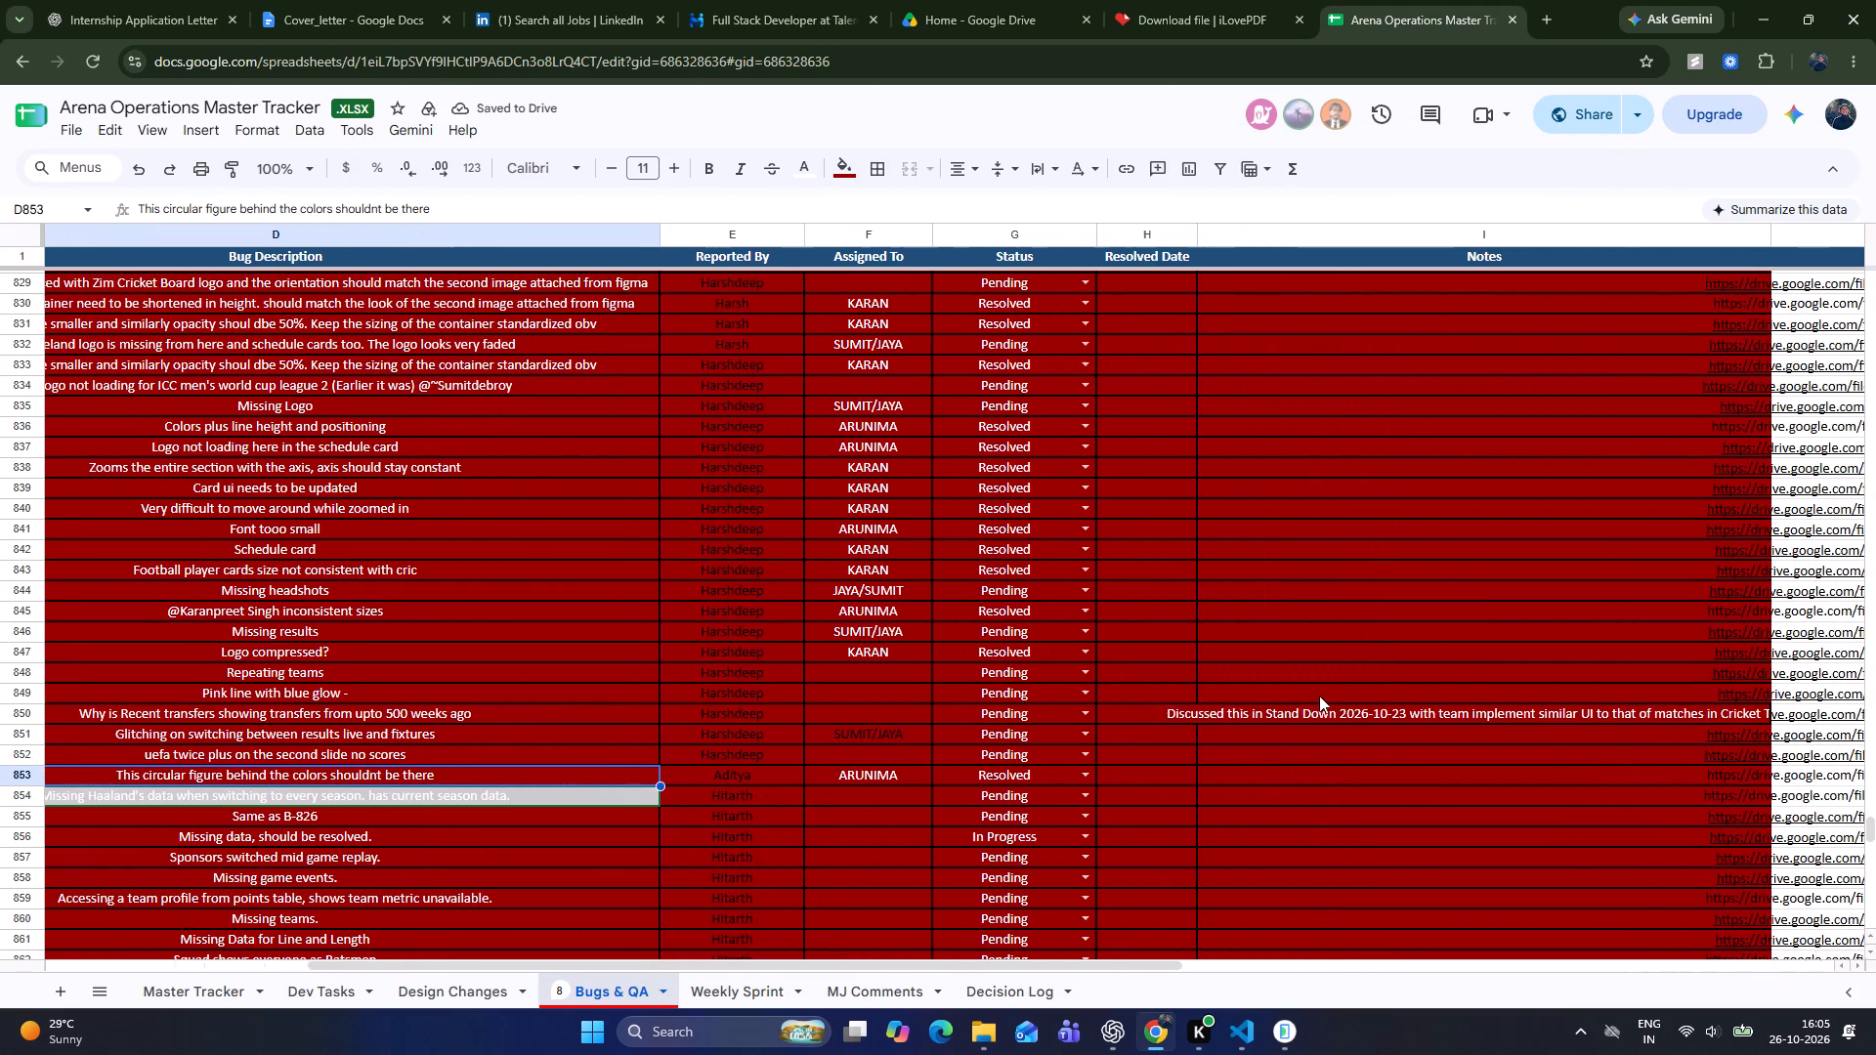
pyautogui.hscroll(-3, 1319, 696)
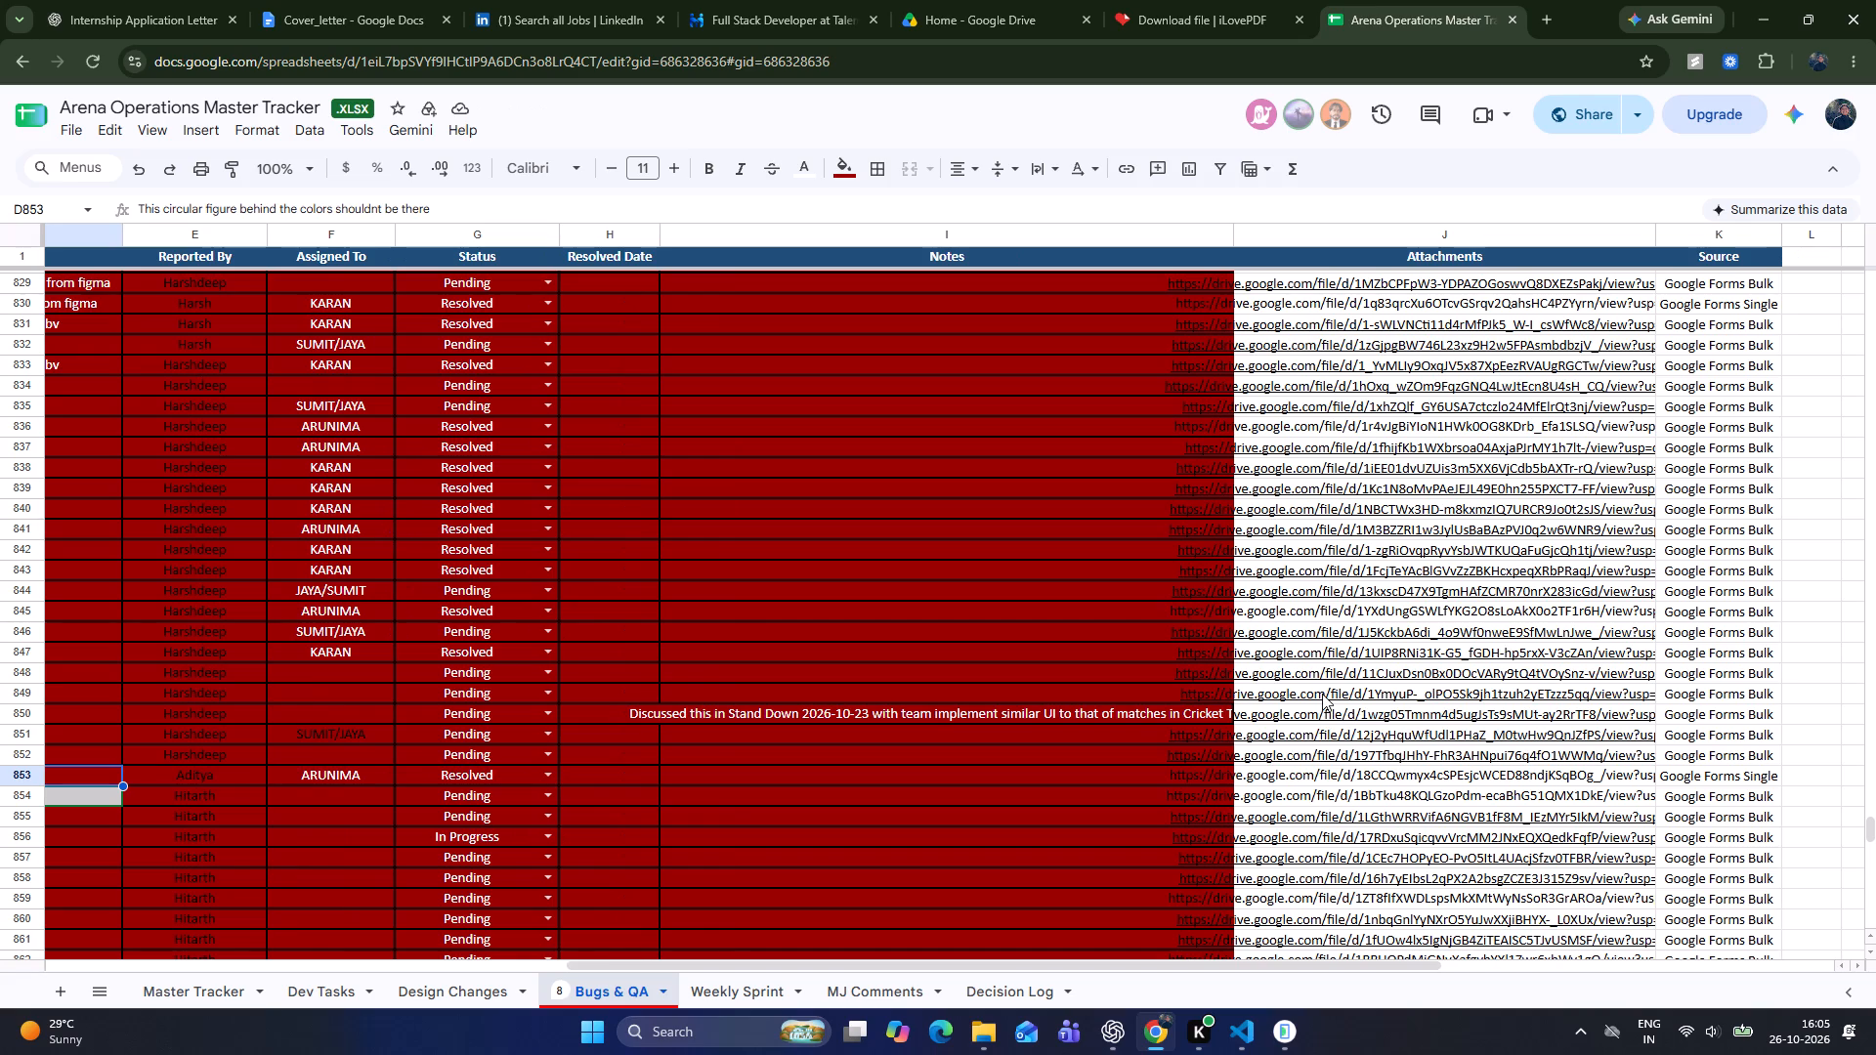
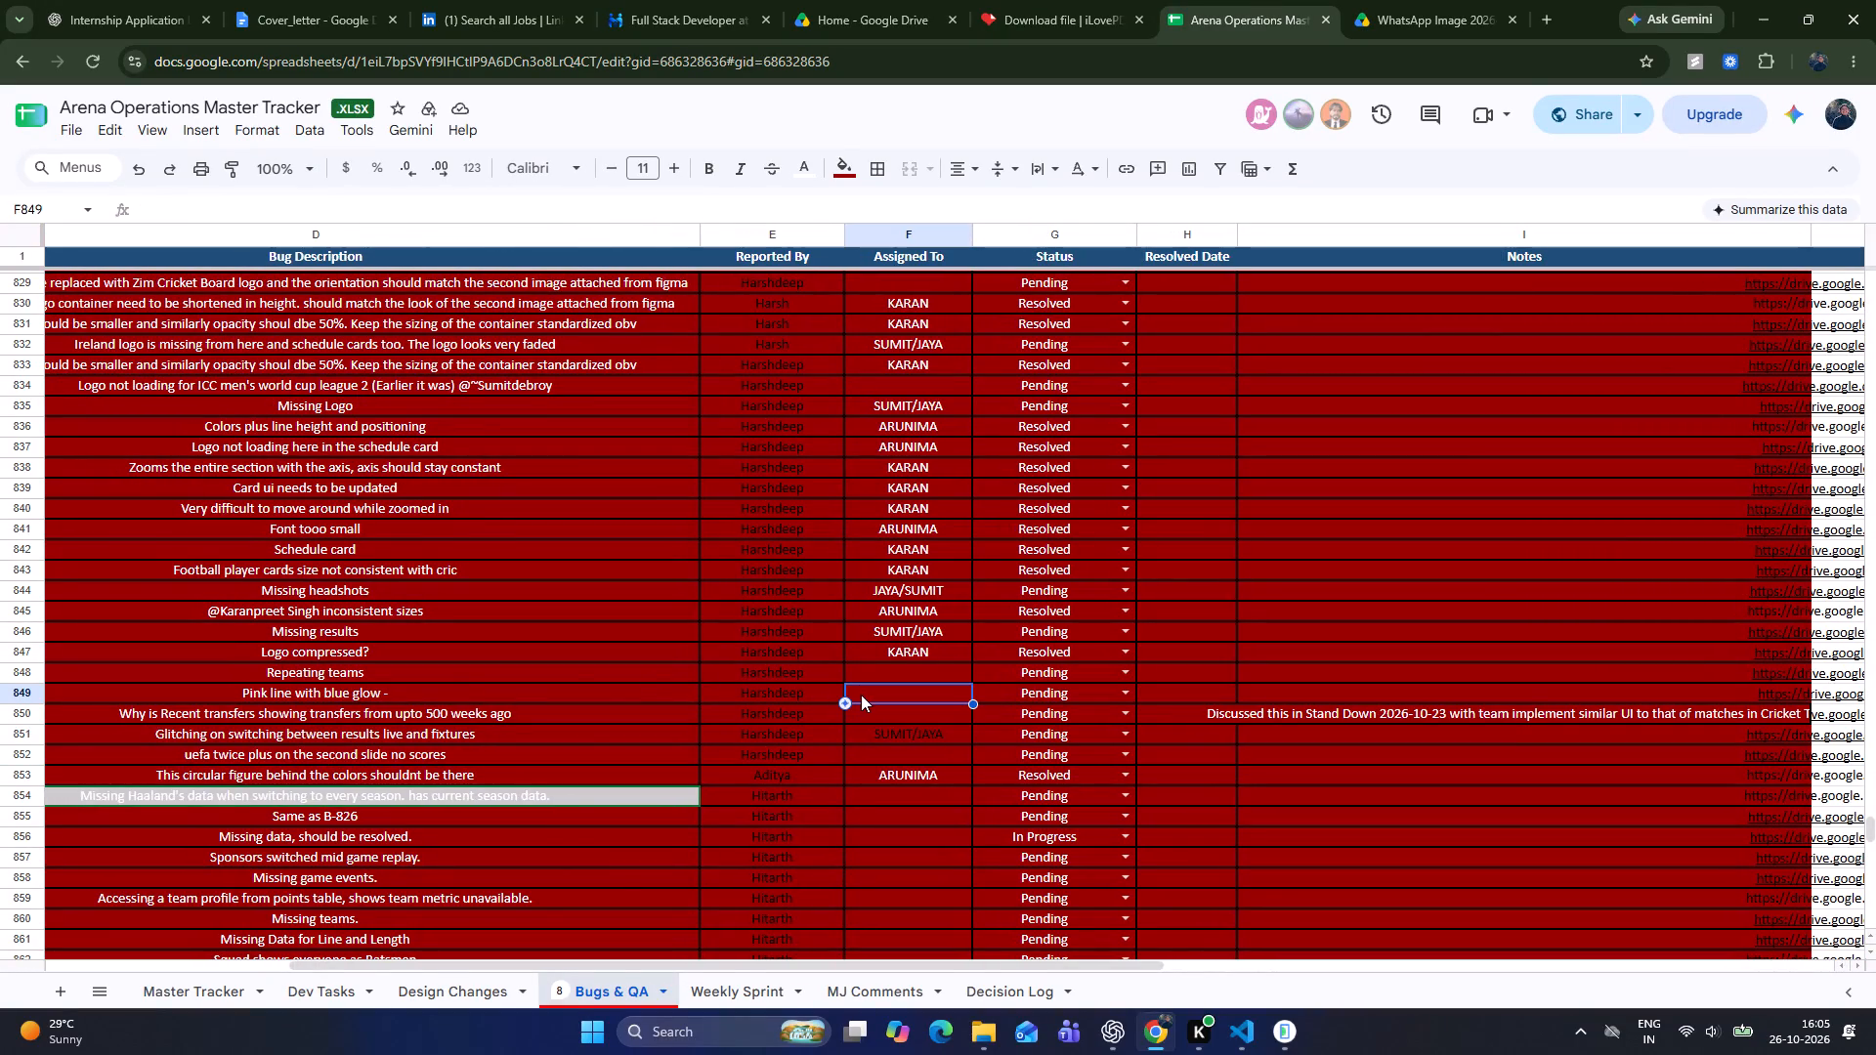
# Add the note "Section removed??" to the Notes cell of the "Pink line with blue glow" bug in row 849, leaving its assignee blank.
pyautogui.write('SE')
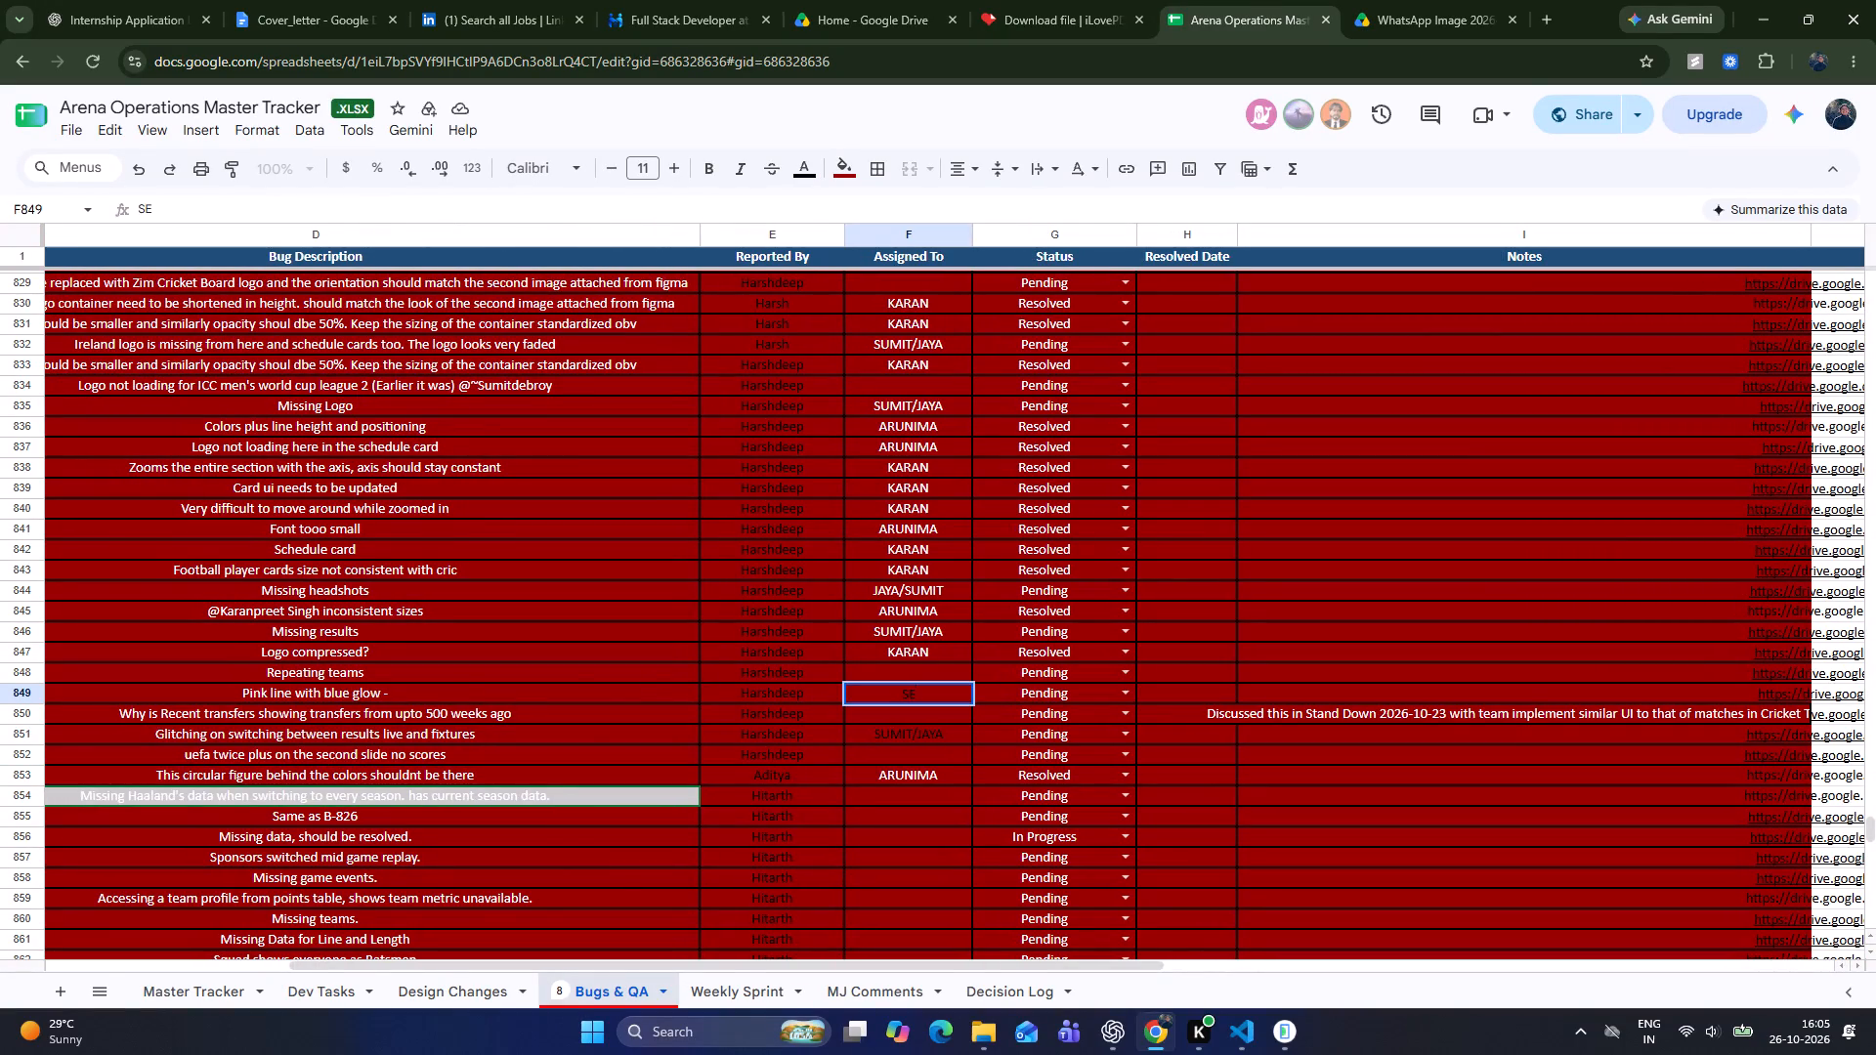
pyautogui.press('BackSpace')
pyautogui.write('ection removed??')
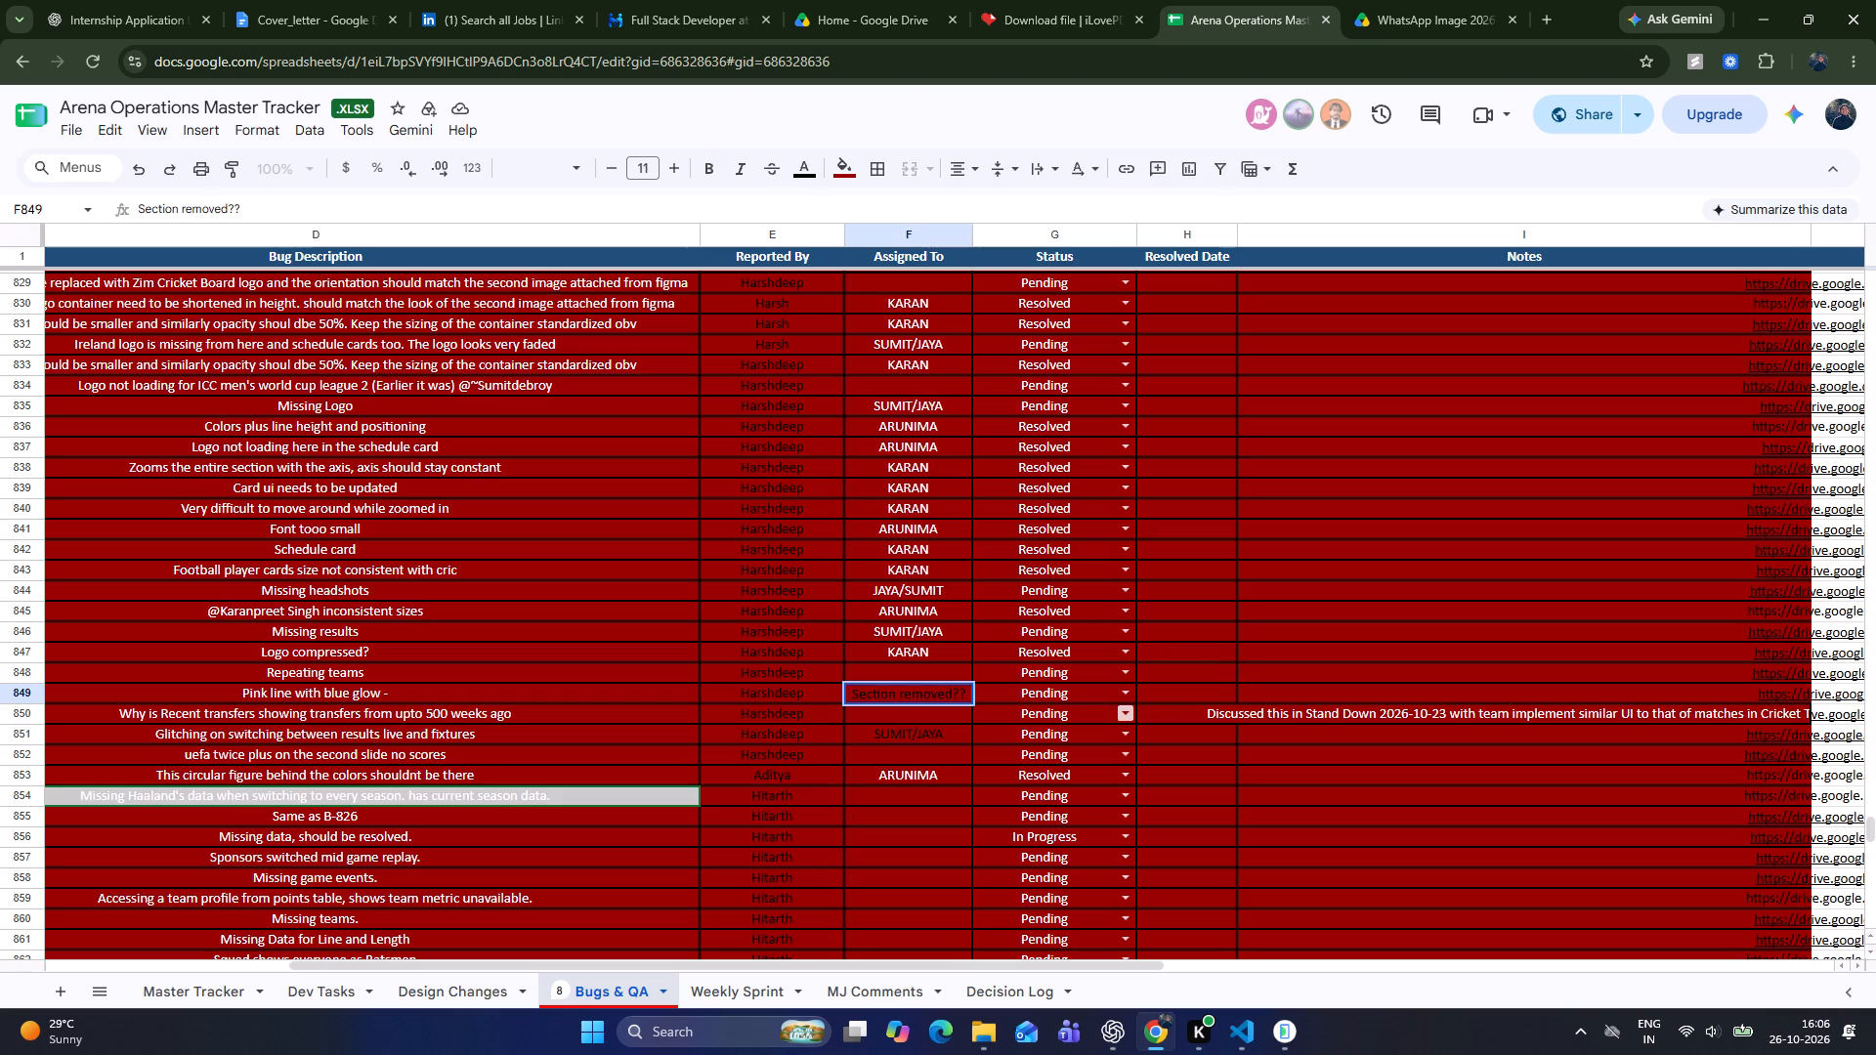
pyautogui.moveTo(965, 693); pyautogui.dragTo(925, 694)
pyautogui.moveTo(925, 694); pyautogui.dragTo(855, 696)
pyautogui.hotkey('ctrl', 'x')
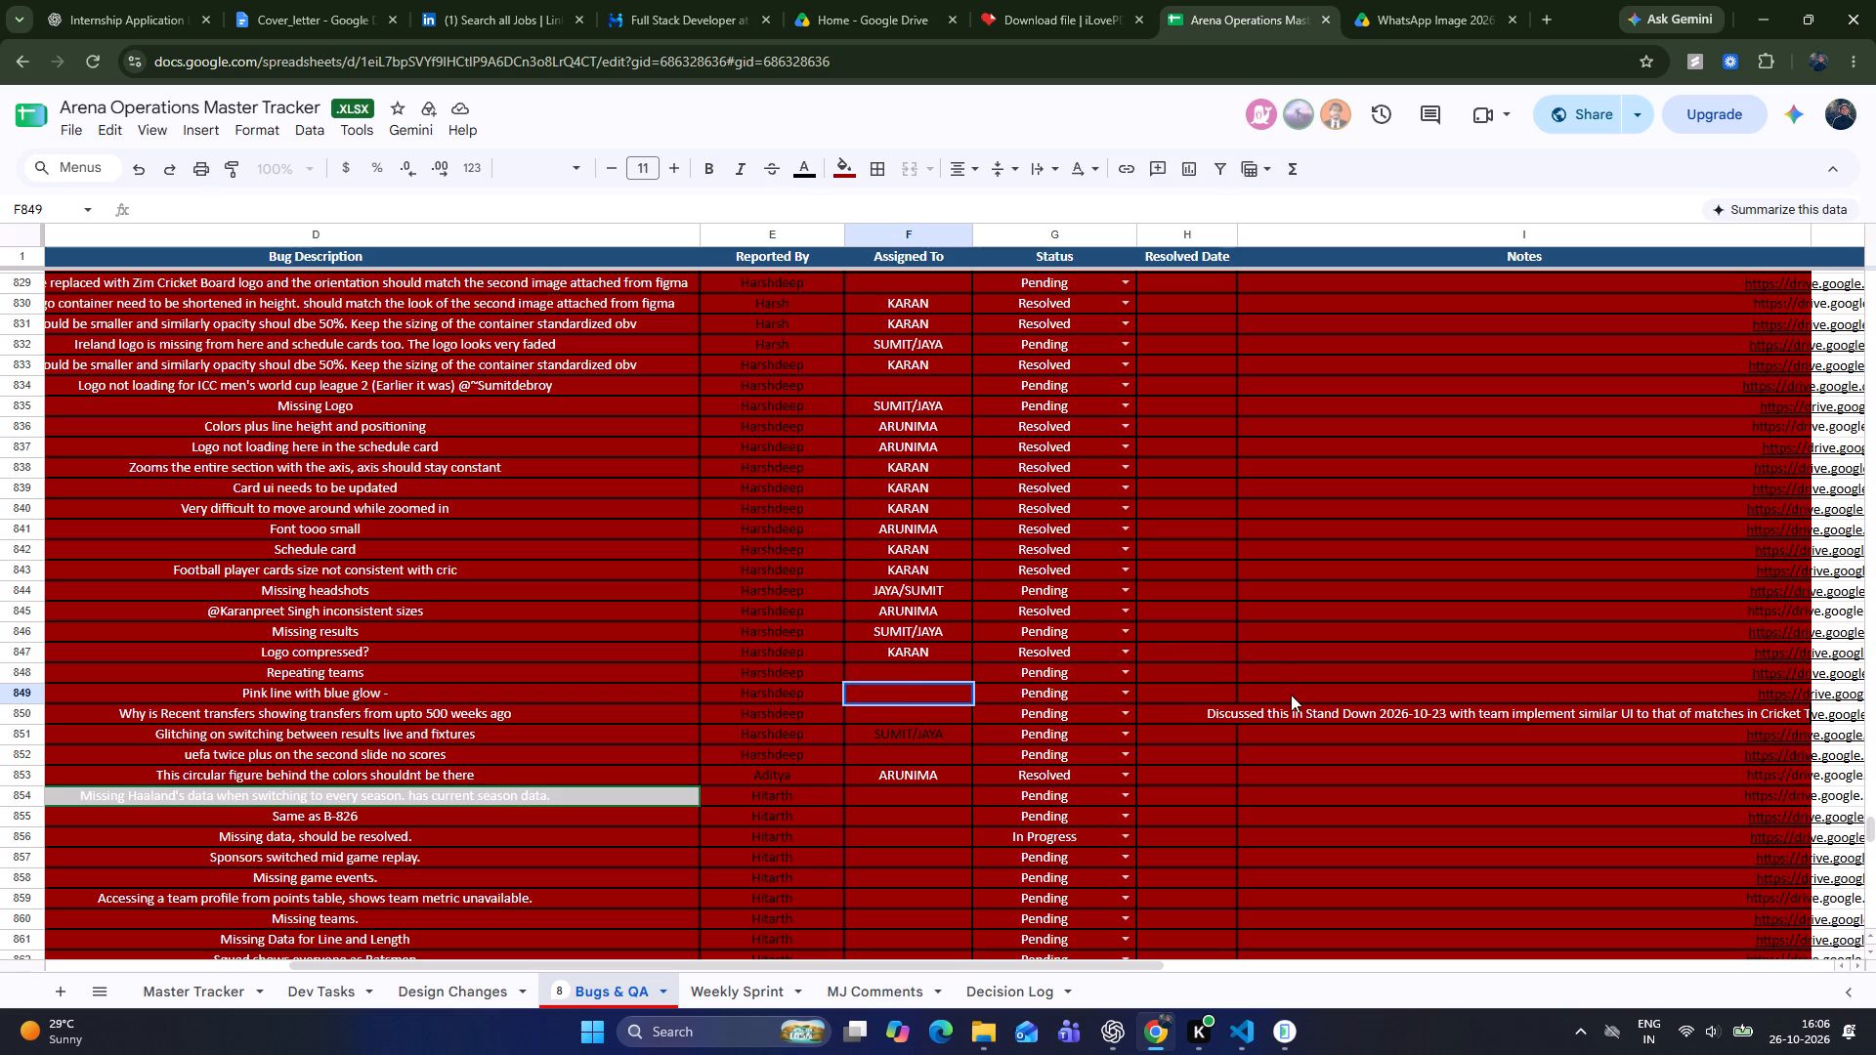
pyautogui.click(1291, 695)
pyautogui.hotkey('ctrl', 'v')
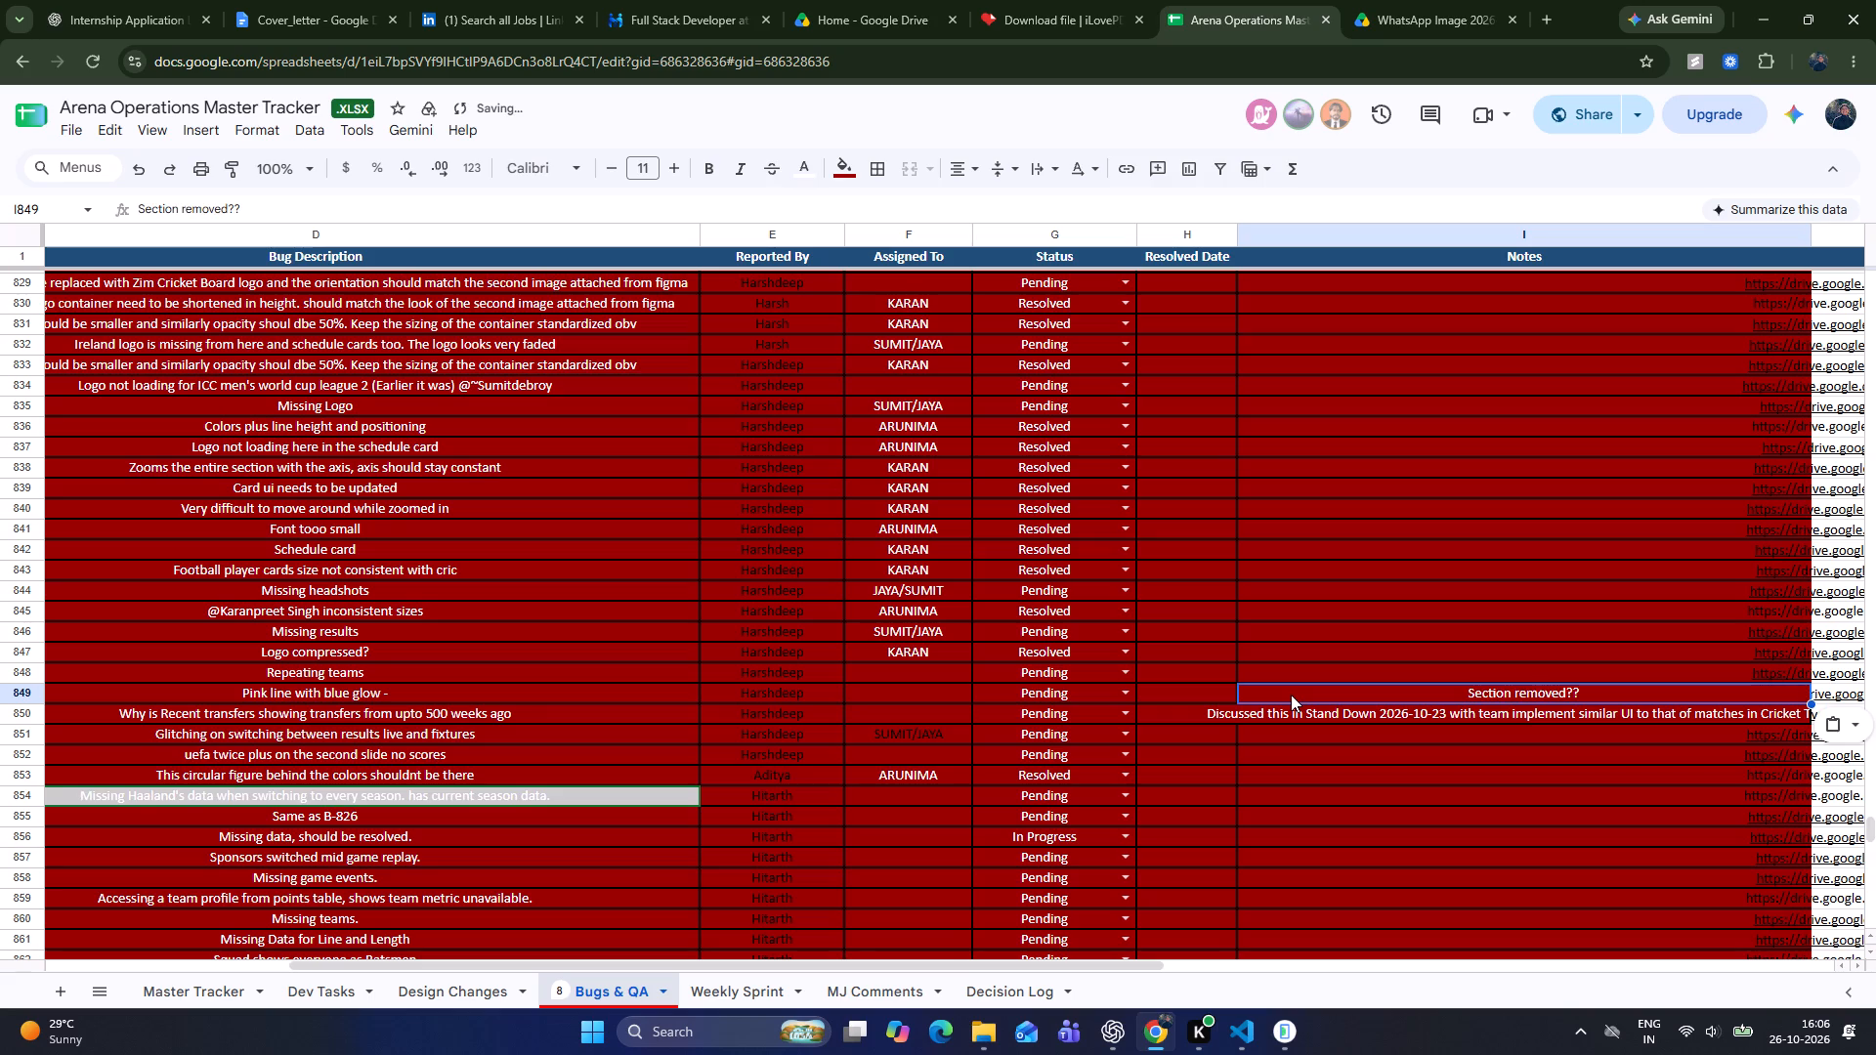
# Set the text colour of the entire Assigned To column, including its header, to white.
pyautogui.scroll(2, 791, 749)
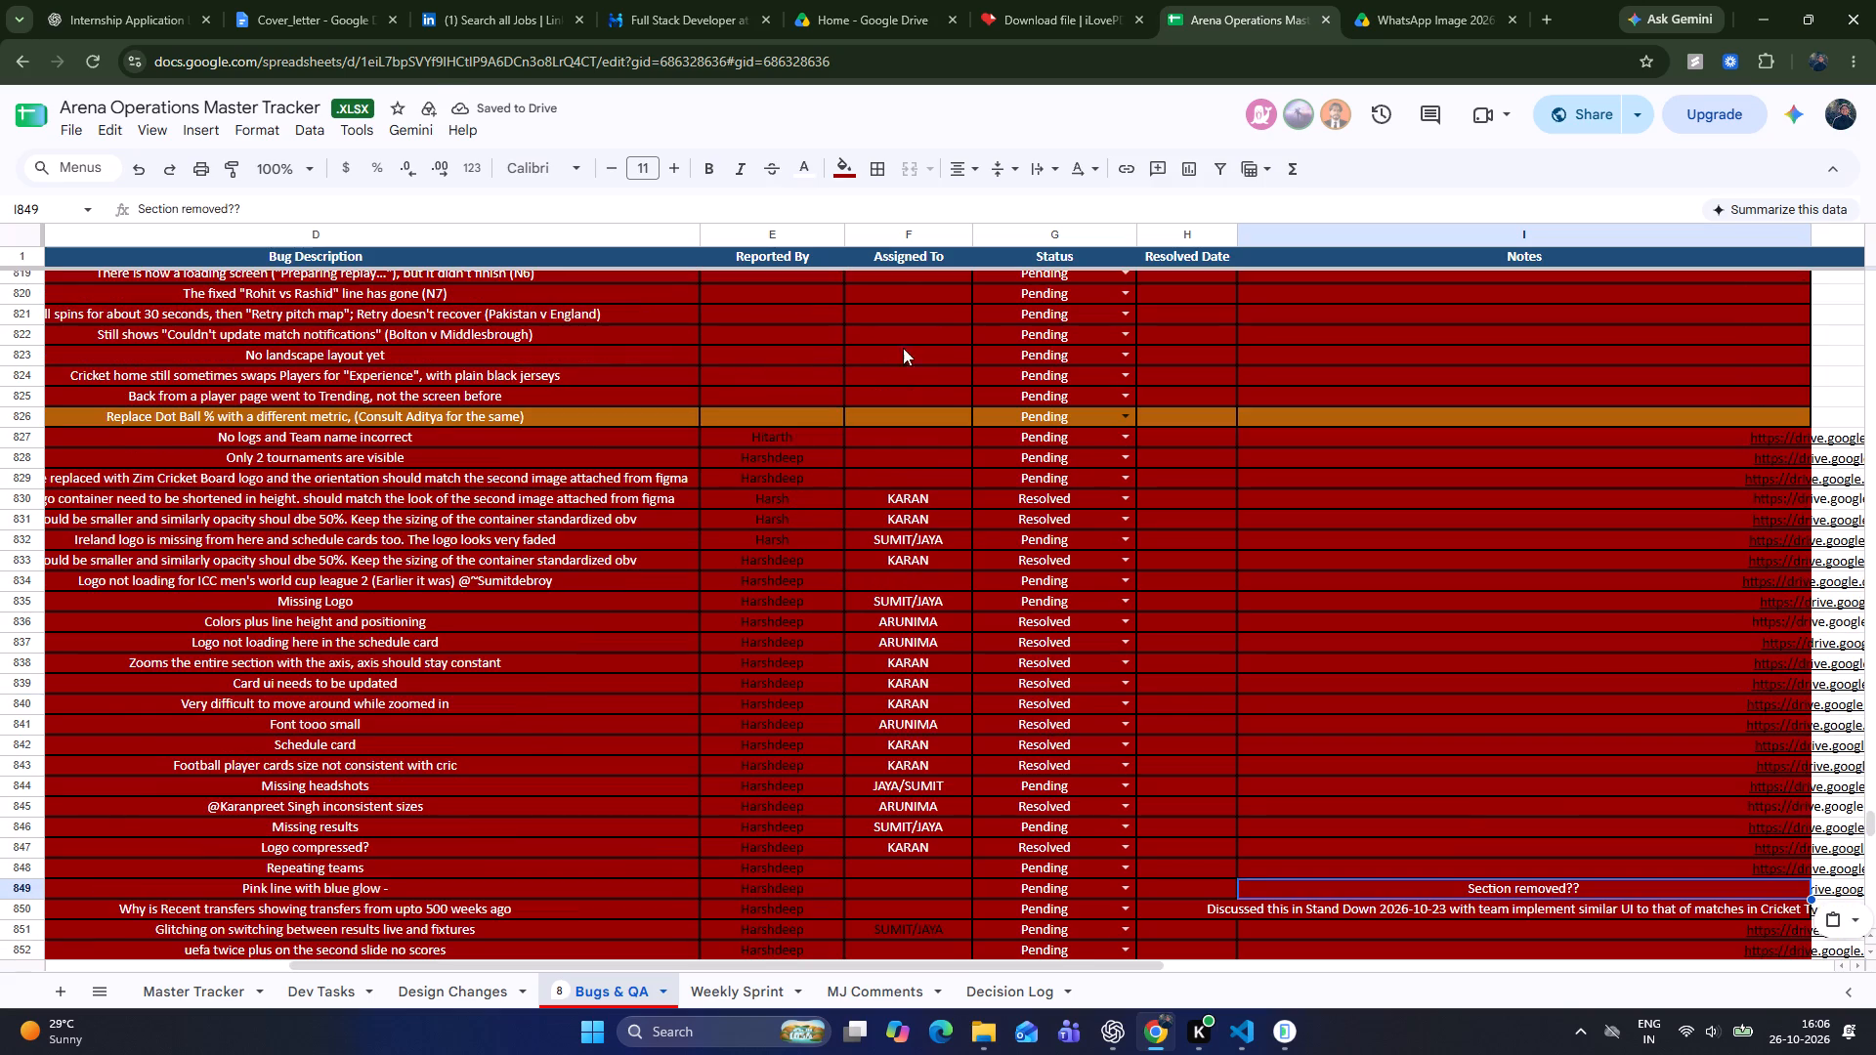
pyautogui.click(892, 256)
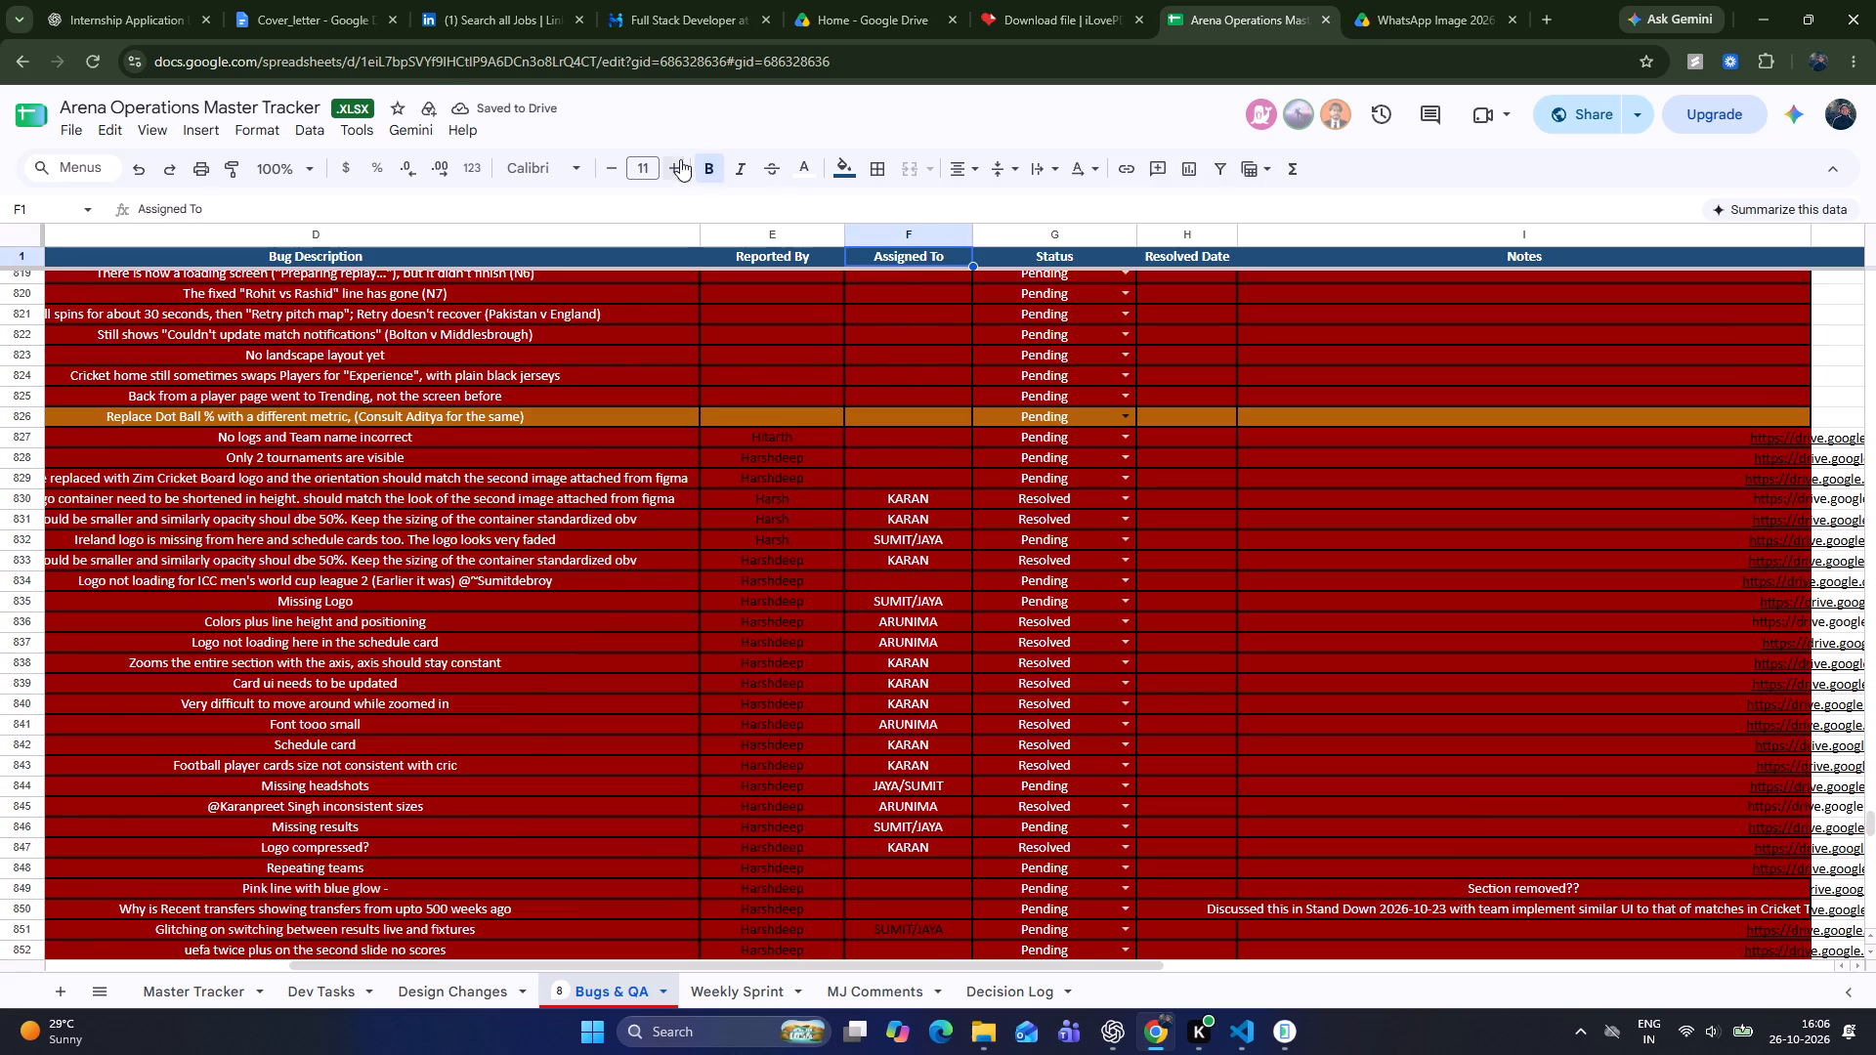
pyautogui.click(805, 170)
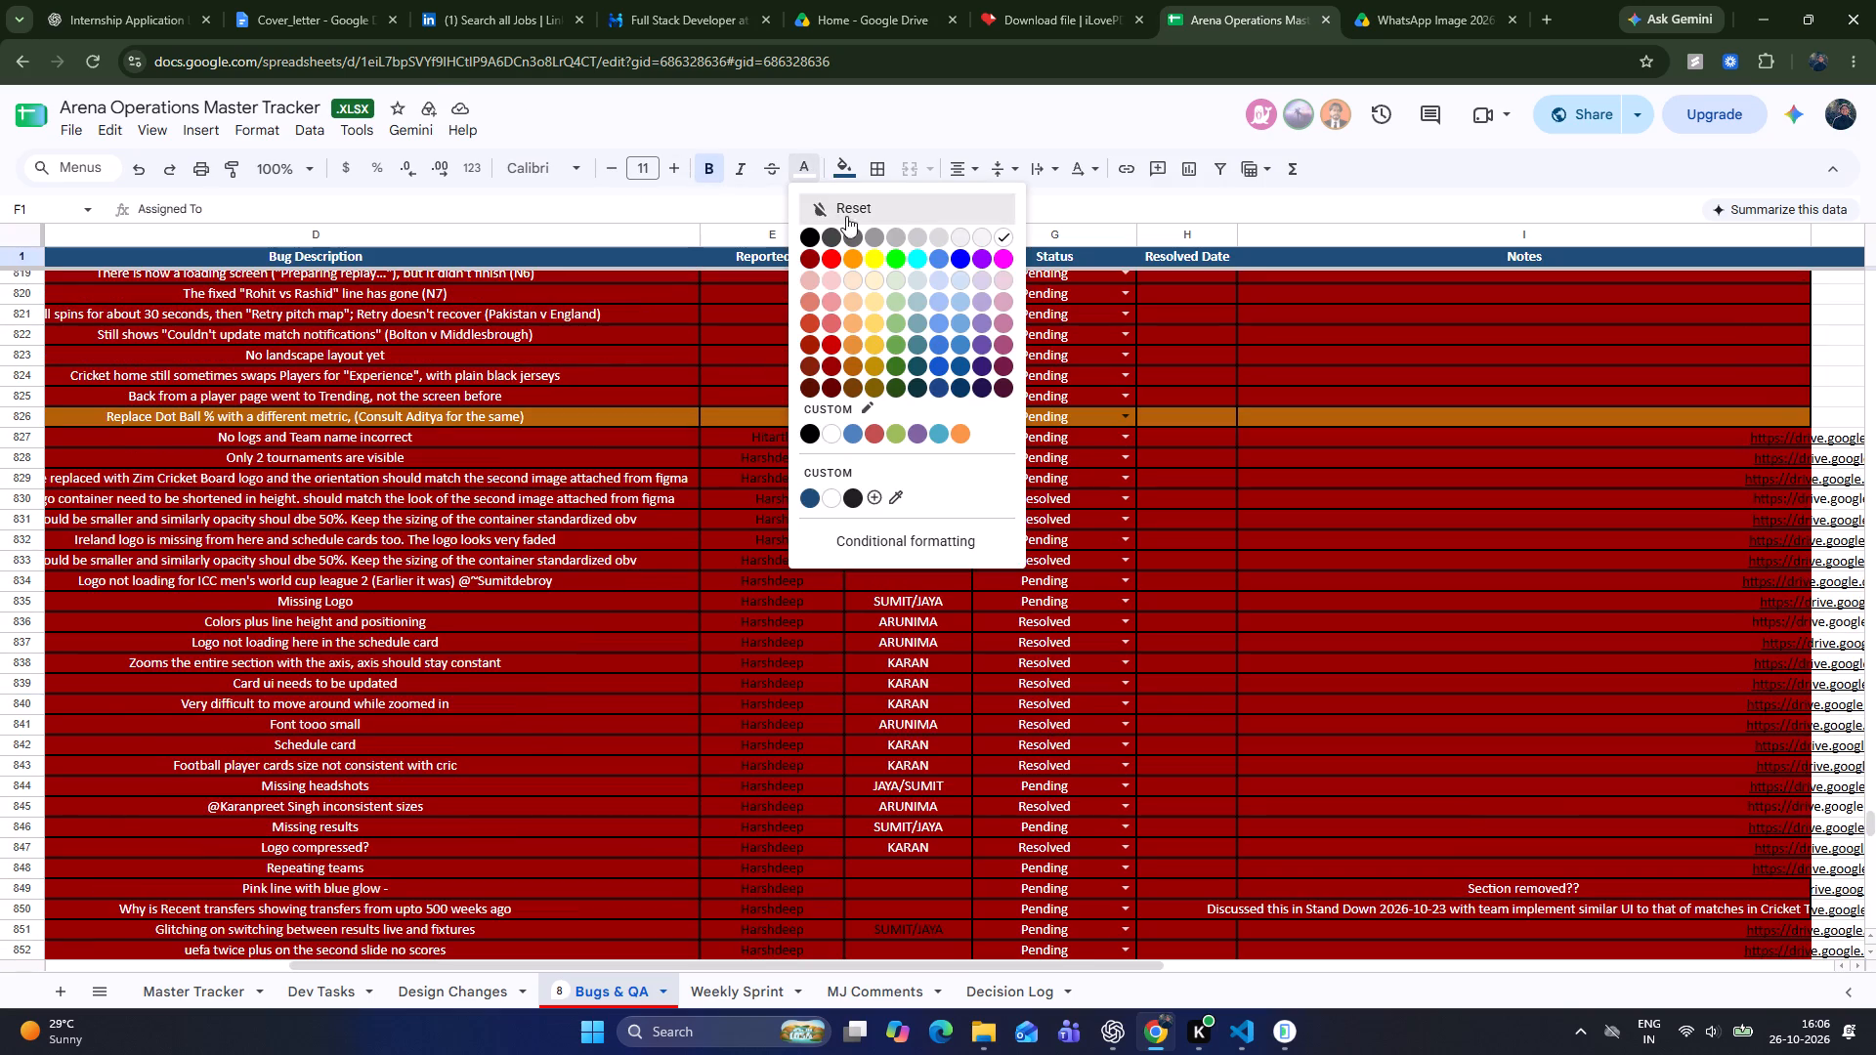
pyautogui.click(1008, 241)
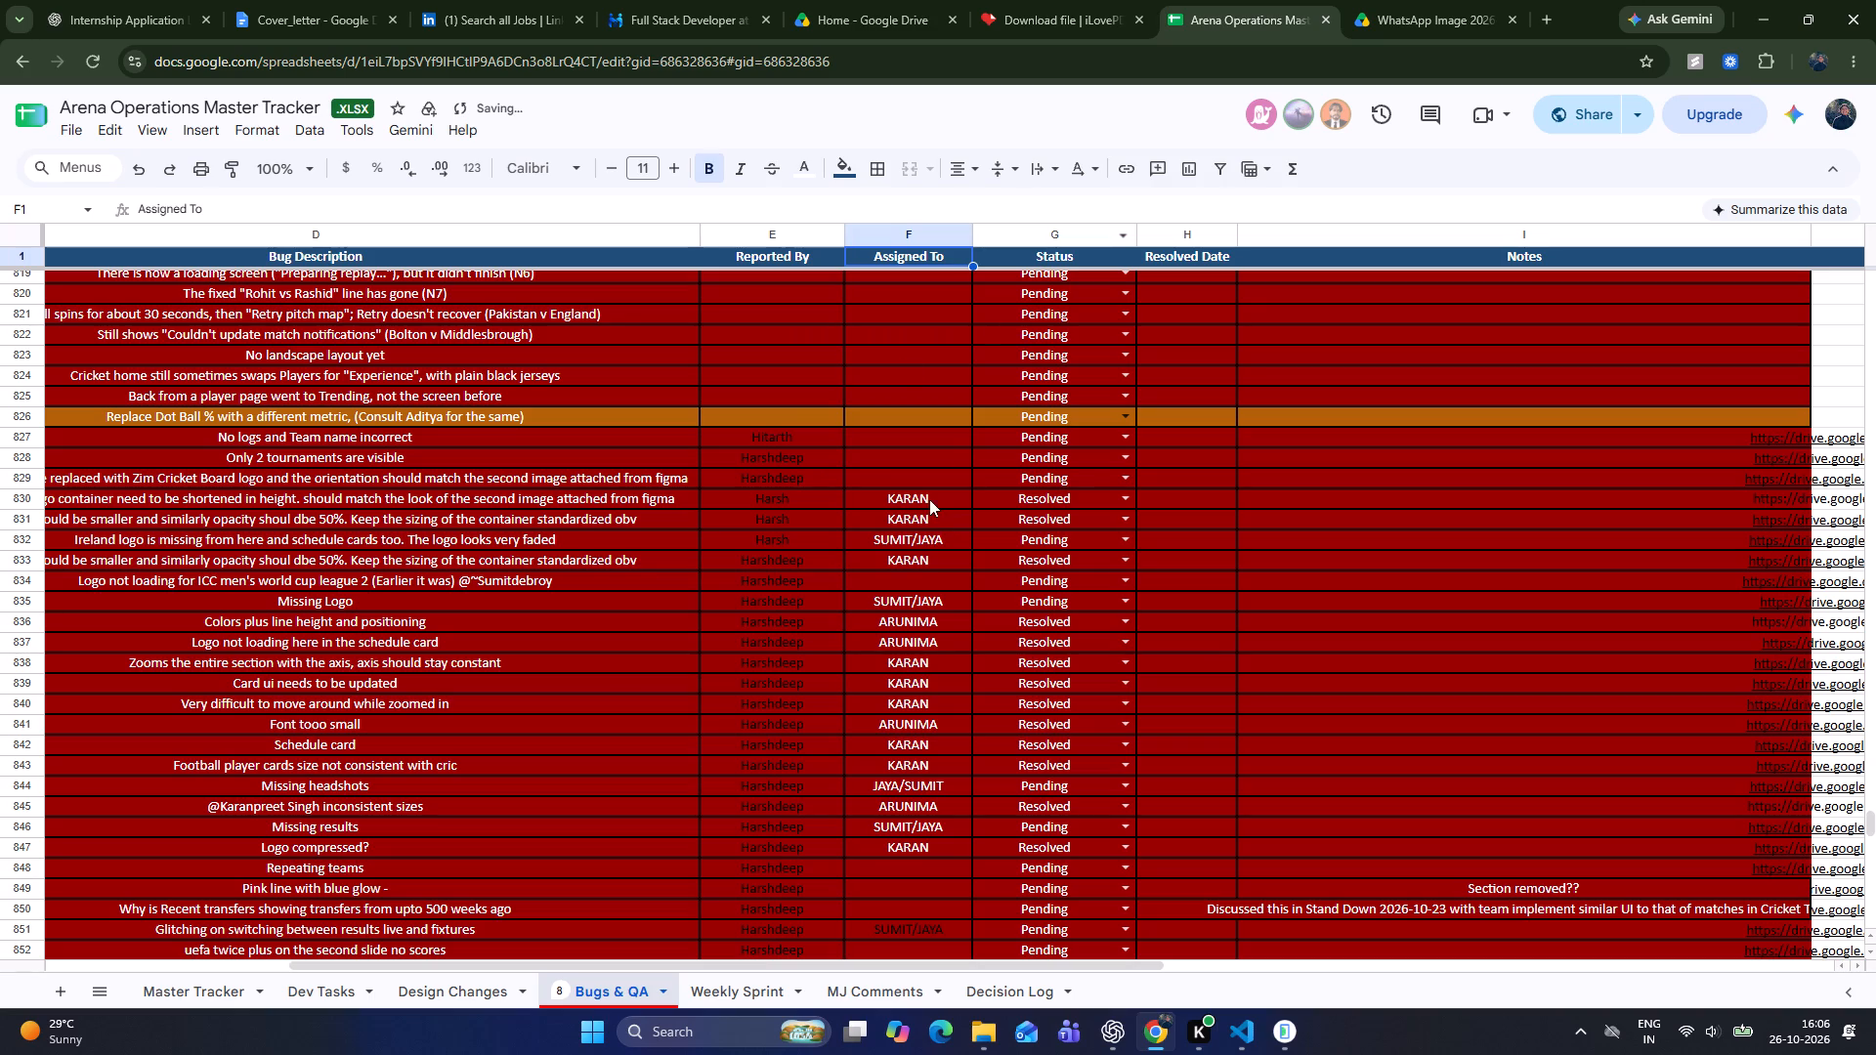
pyautogui.click(939, 233)
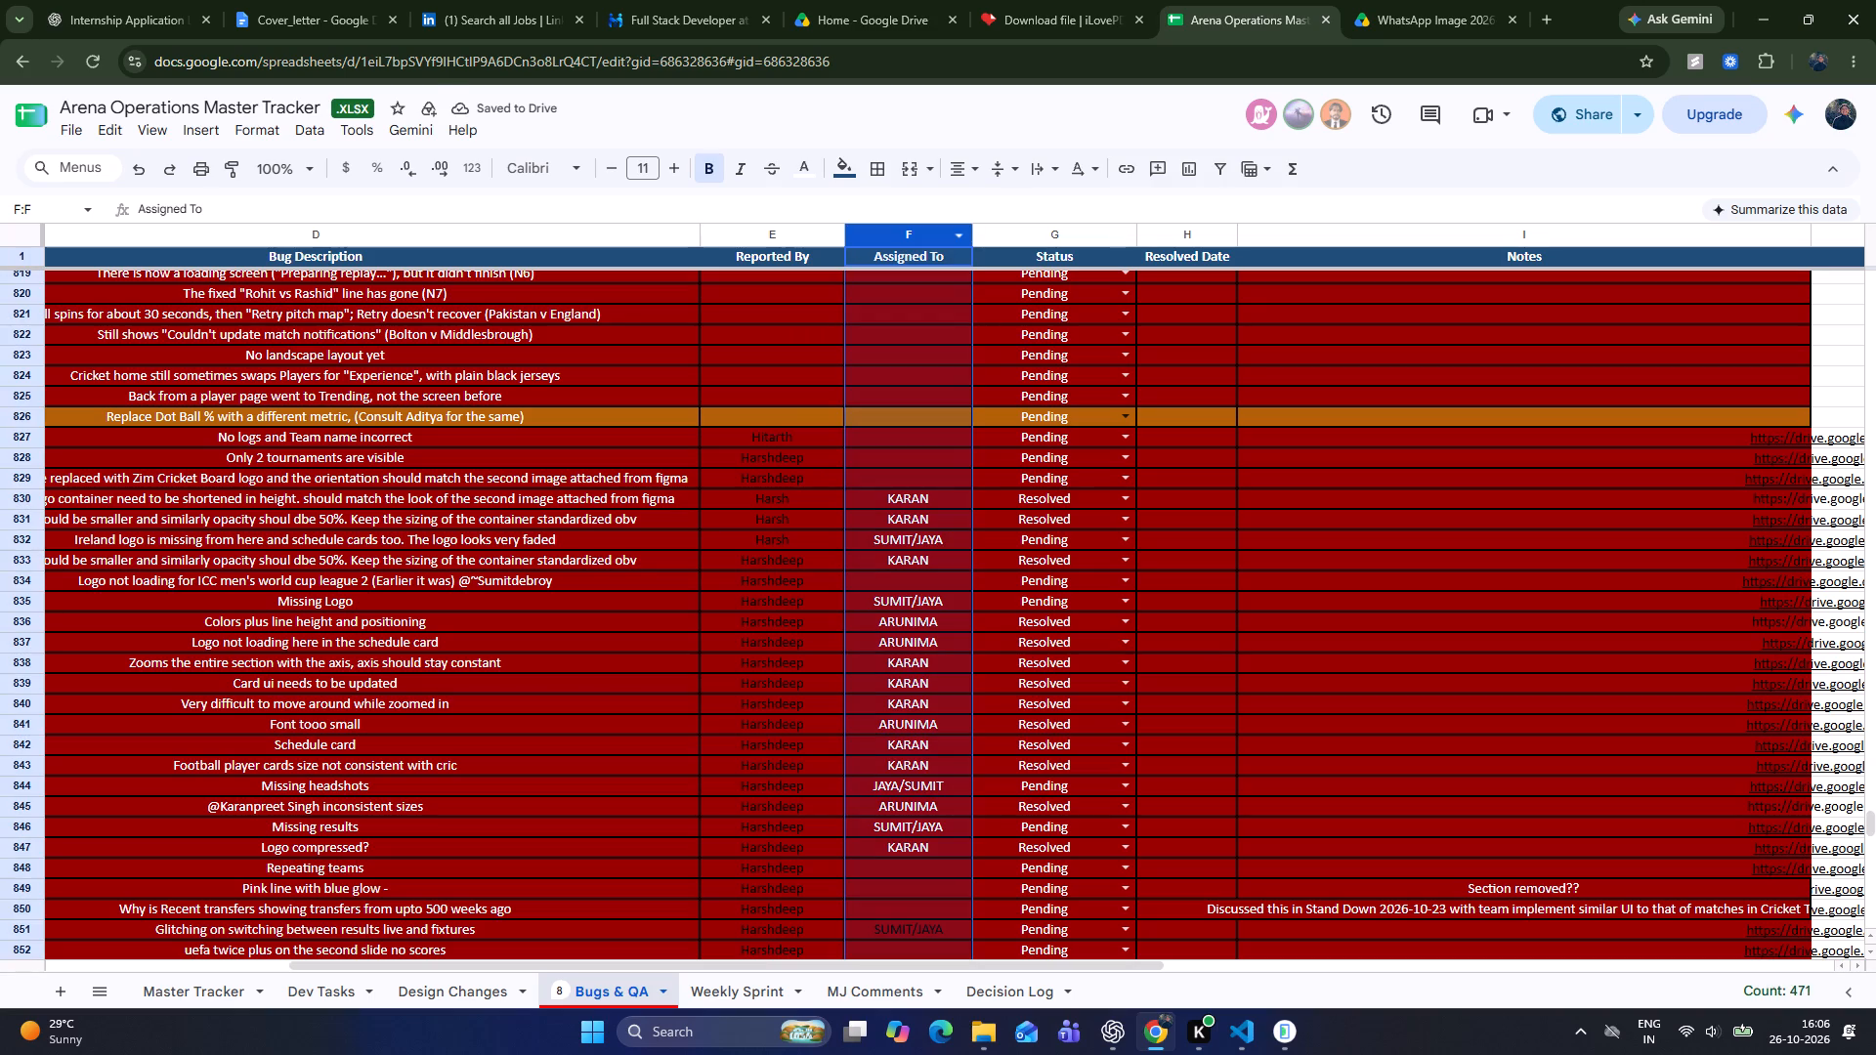
pyautogui.click(813, 175)
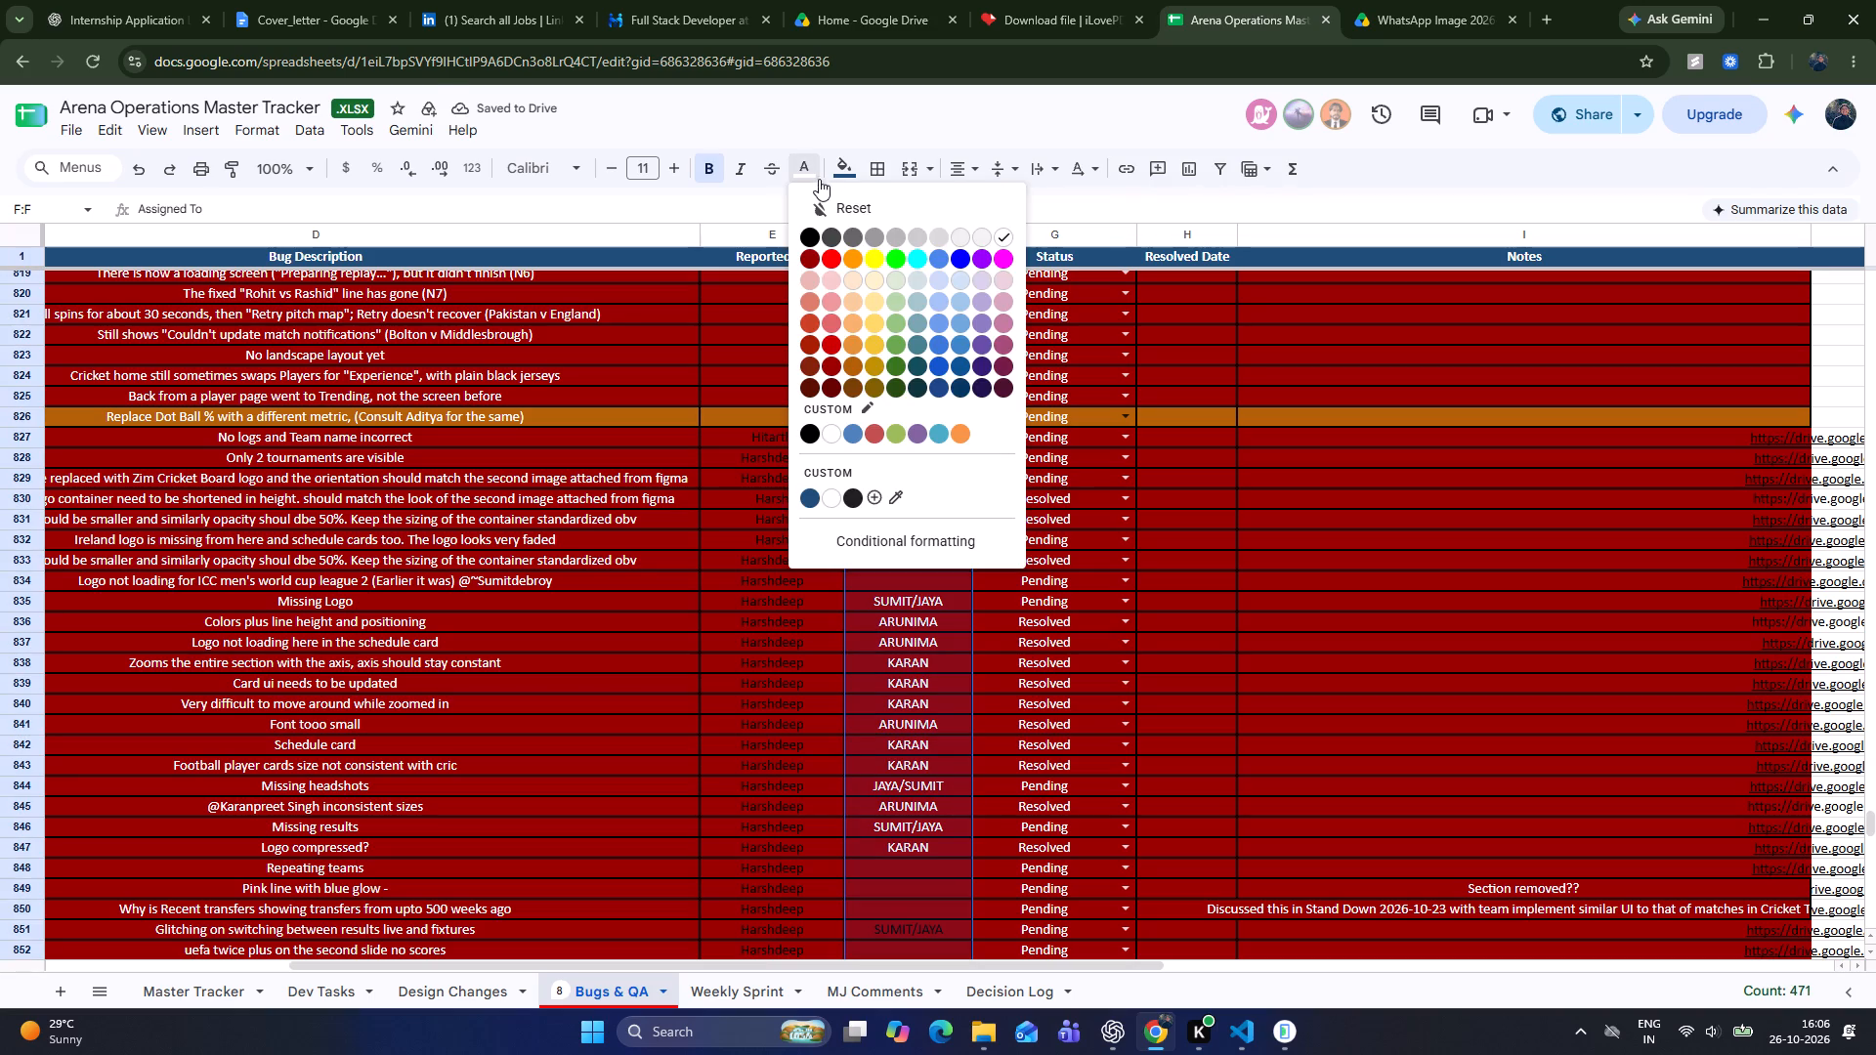
pyautogui.click(999, 235)
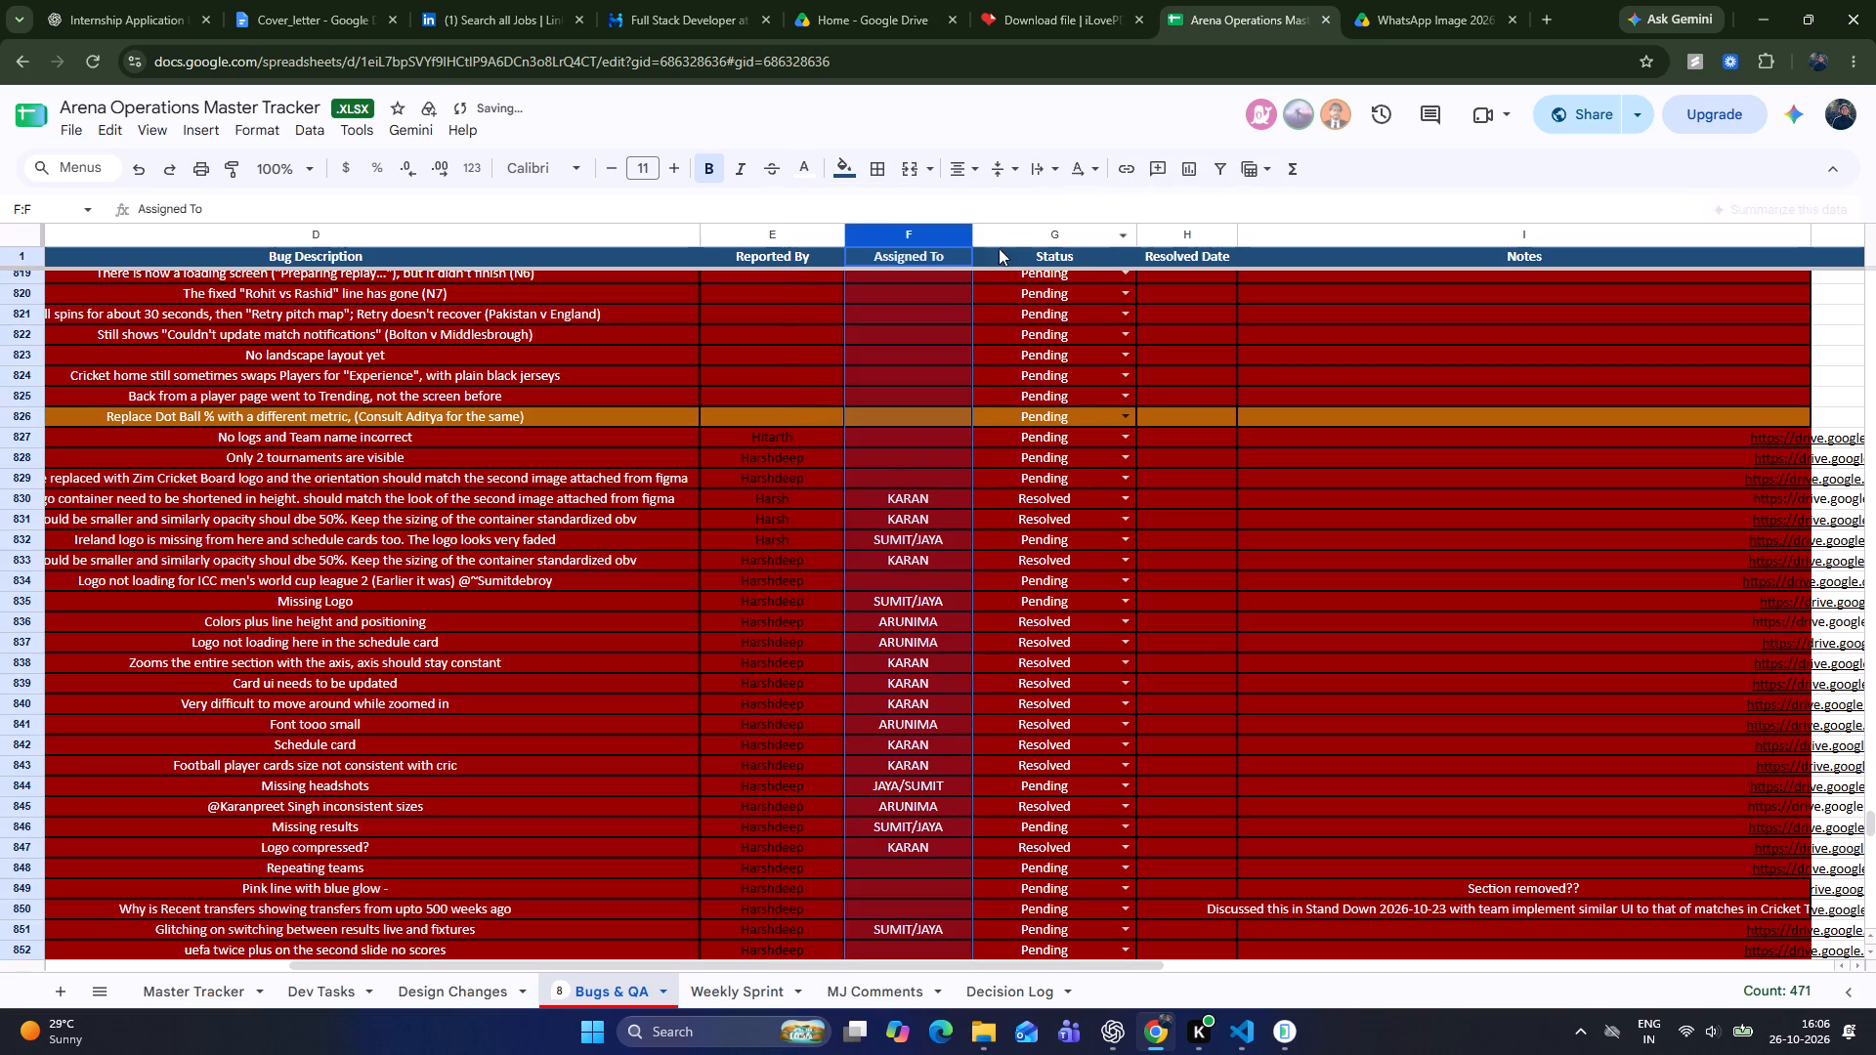
# Review the bugs around rows 796 to 839, checking their descriptions, modules, assignees, statuses, notes and attachments.
pyautogui.click(894, 578)
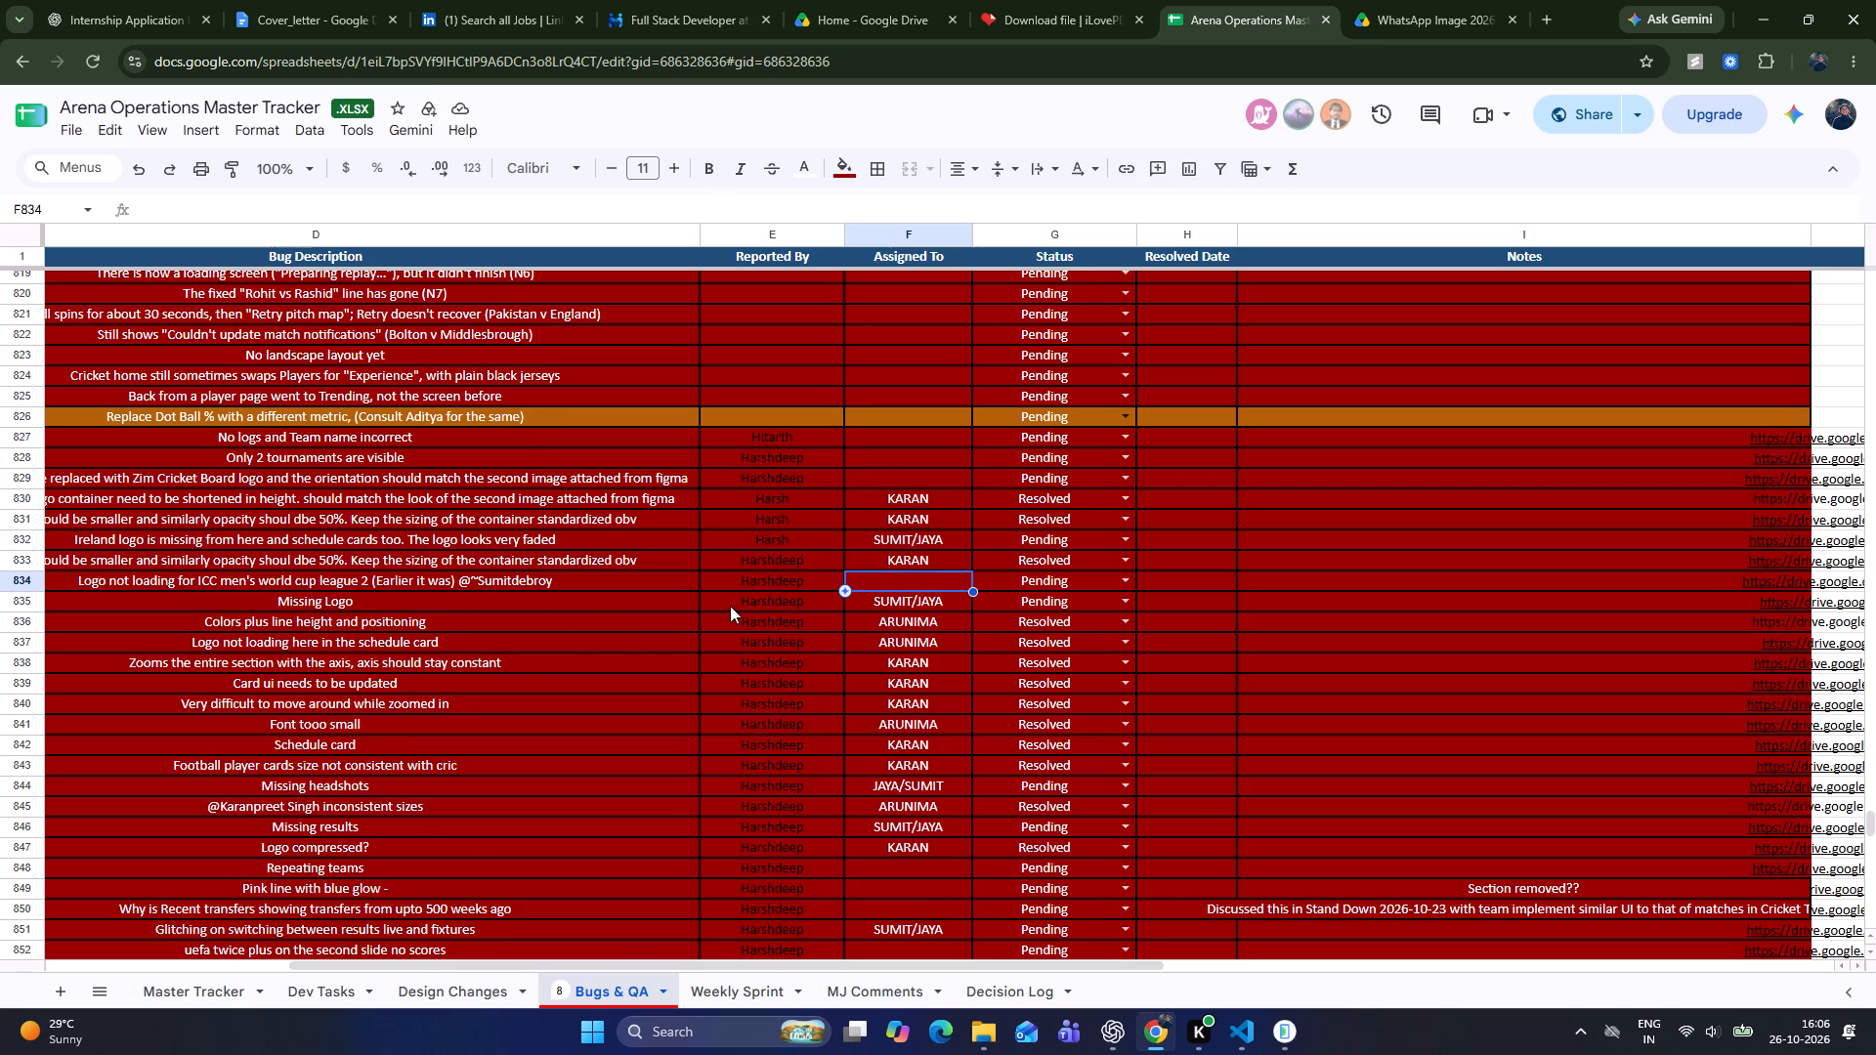
pyautogui.scroll(5, 730, 606)
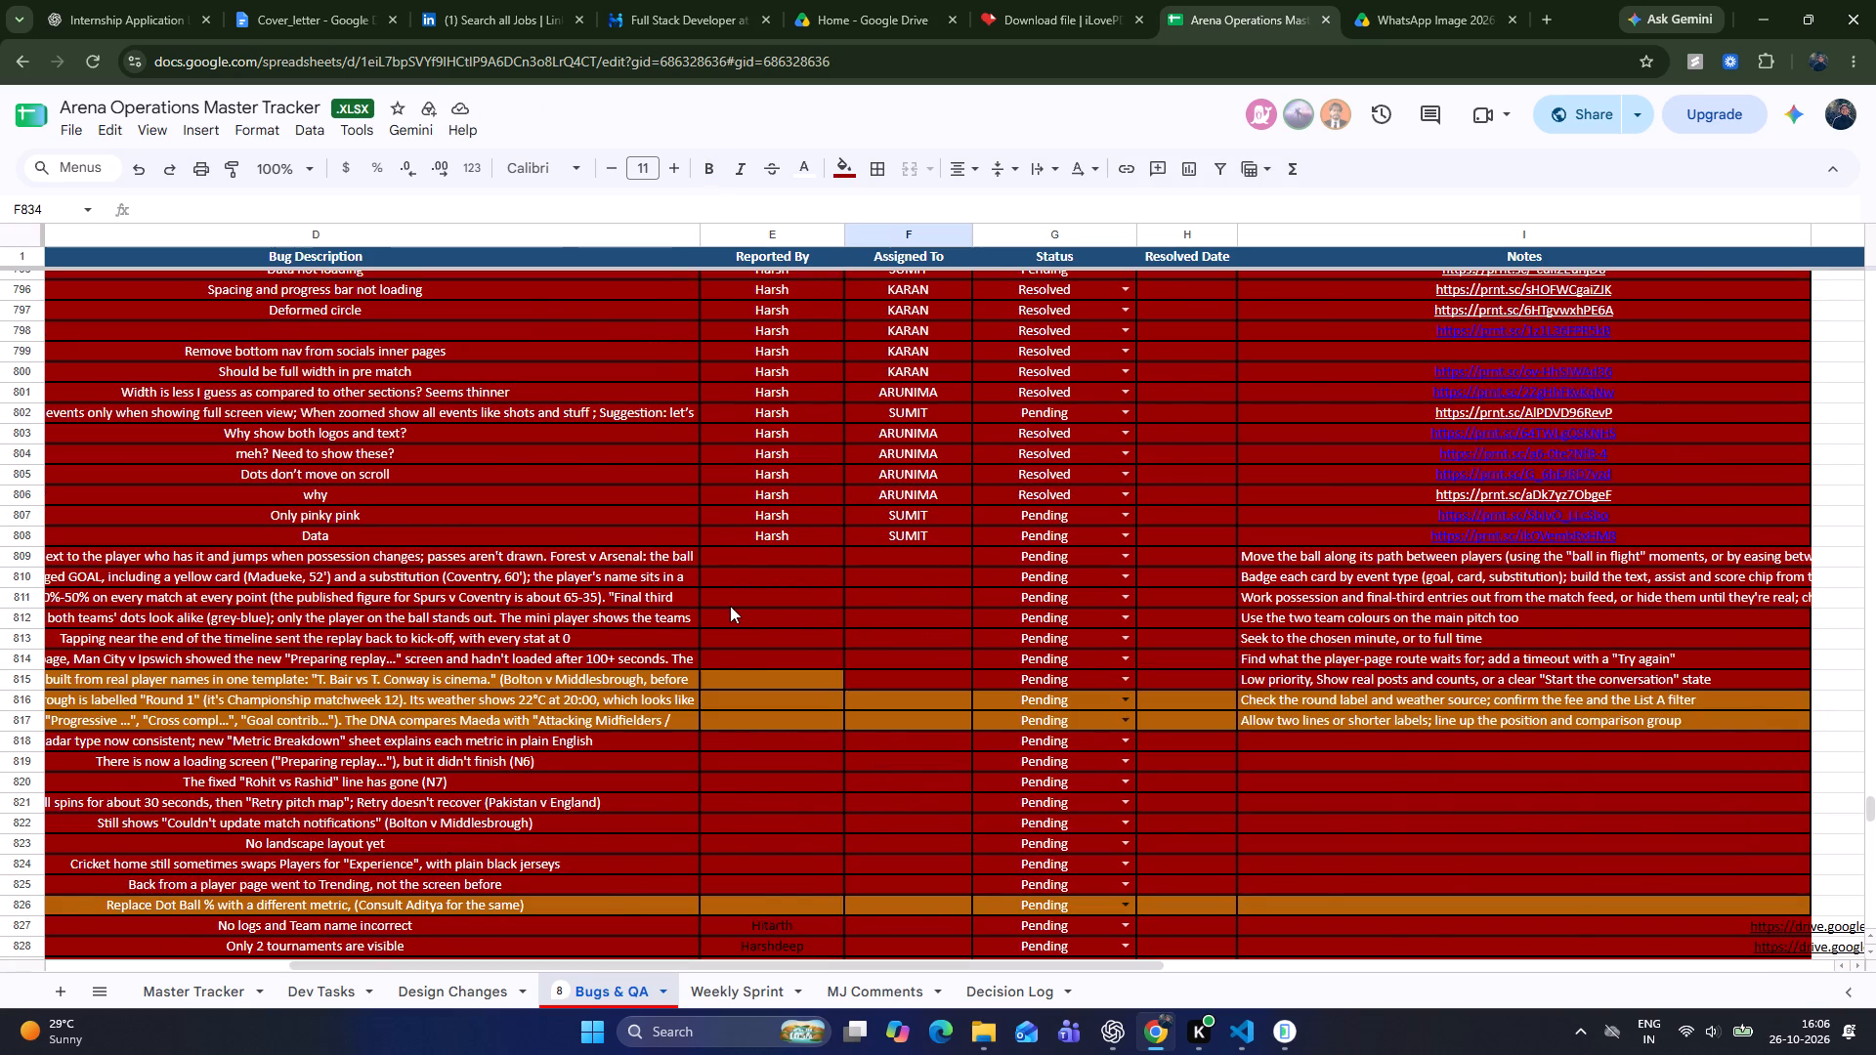
pyautogui.hscroll(3, 730, 606)
pyautogui.scroll(-1, 730, 606)
pyautogui.hscroll(-1, 730, 606)
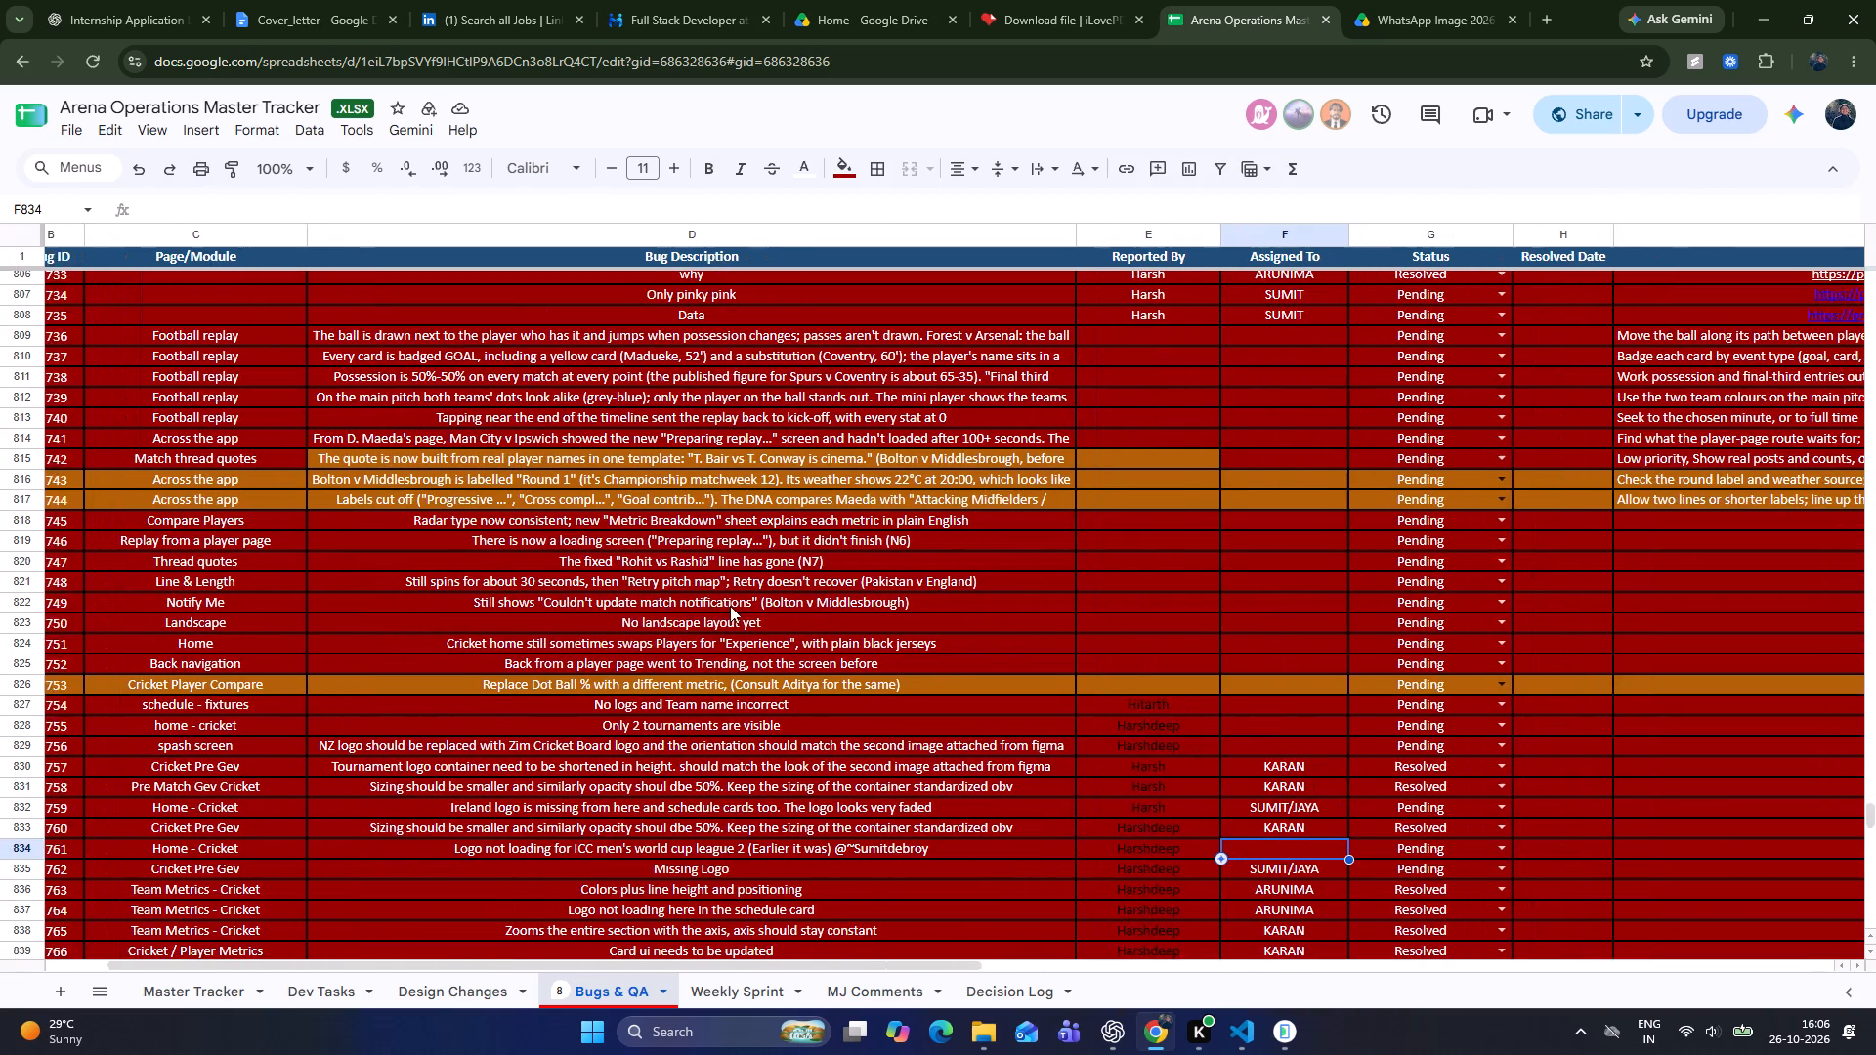
pyautogui.hscroll(-2, 730, 606)
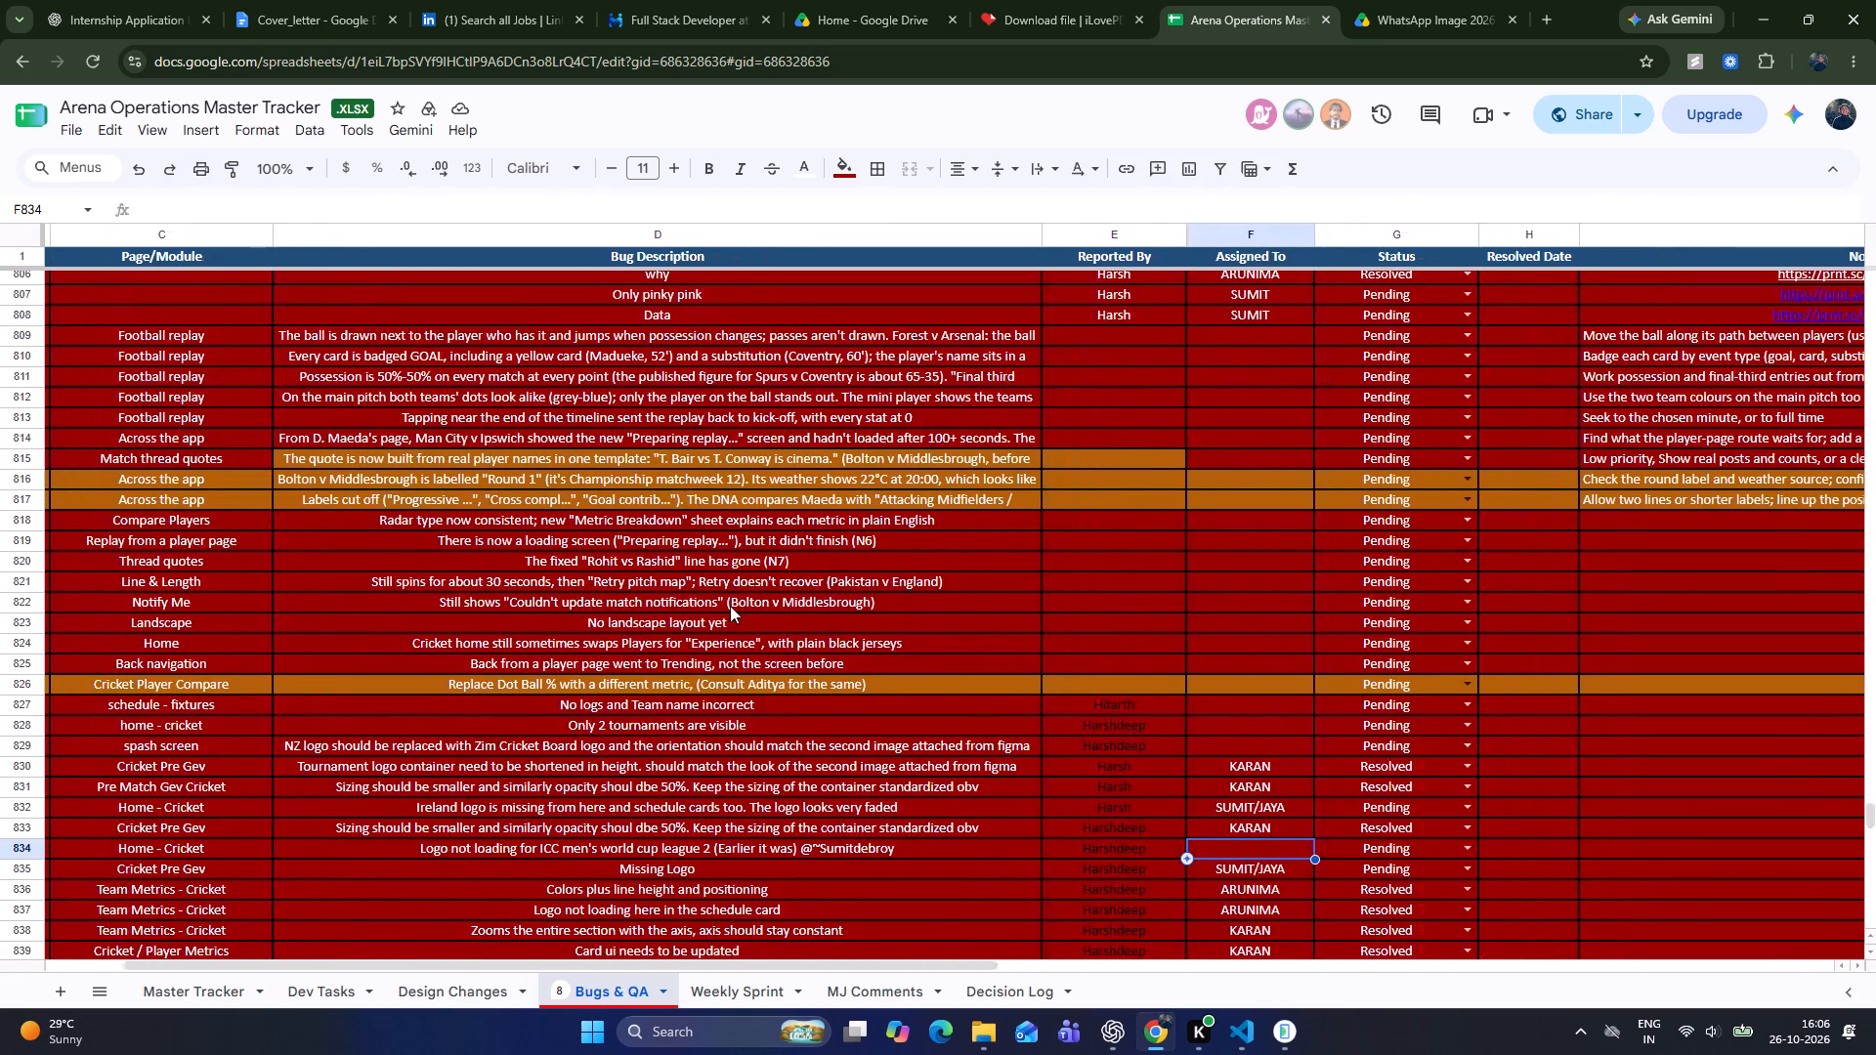
pyautogui.hscroll(-1, 730, 606)
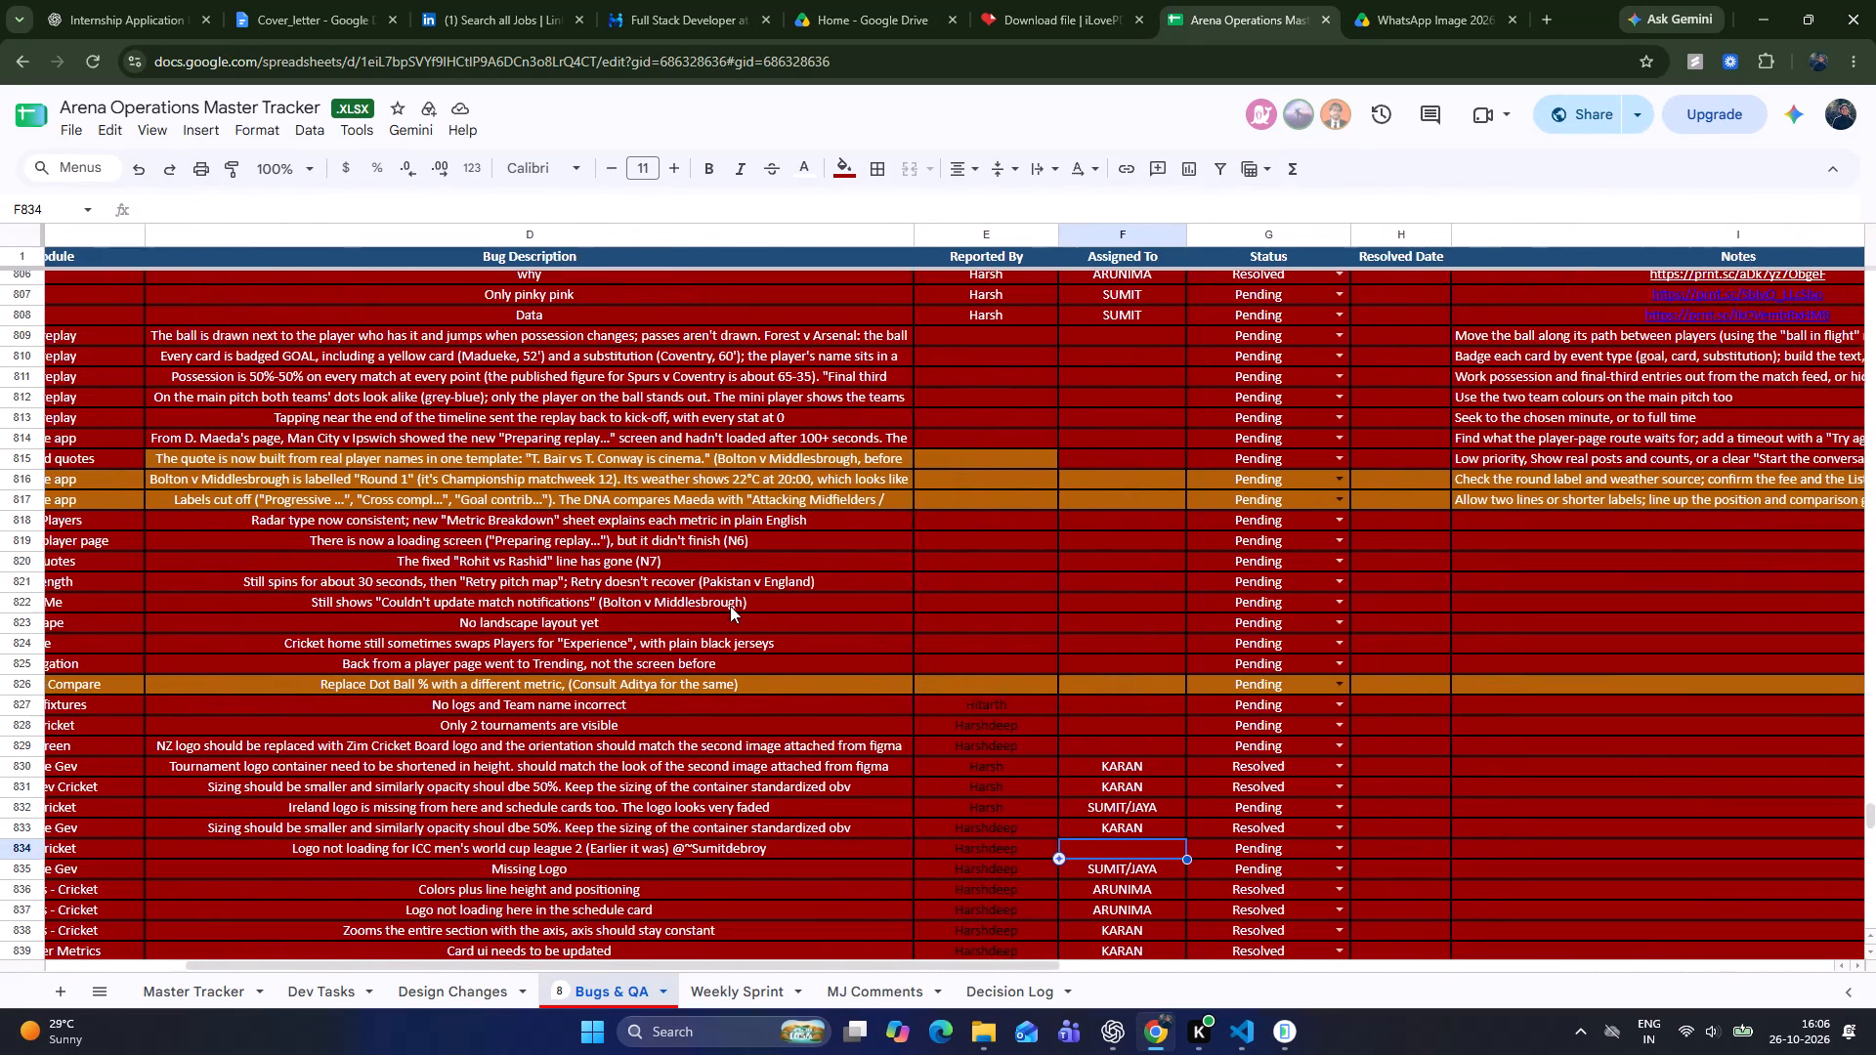
pyautogui.hscroll(-1, 730, 606)
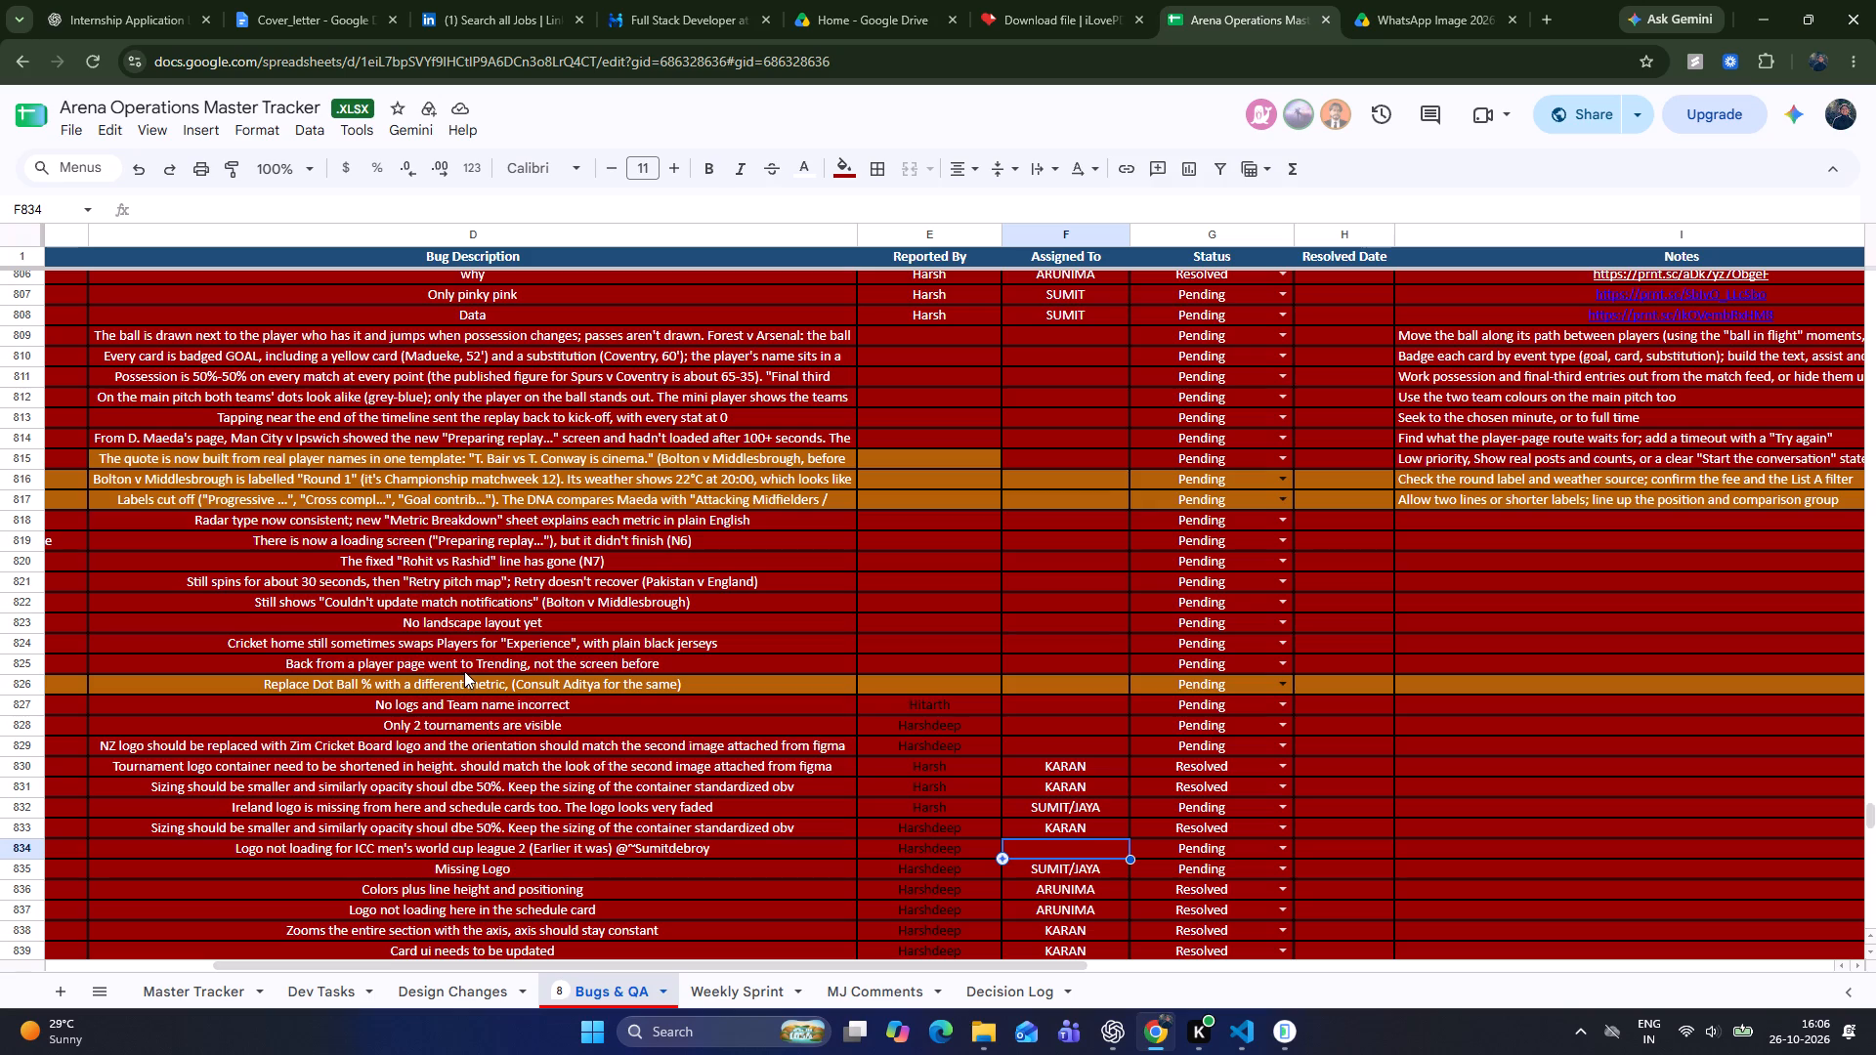
pyautogui.hscroll(-1, 1025, 659)
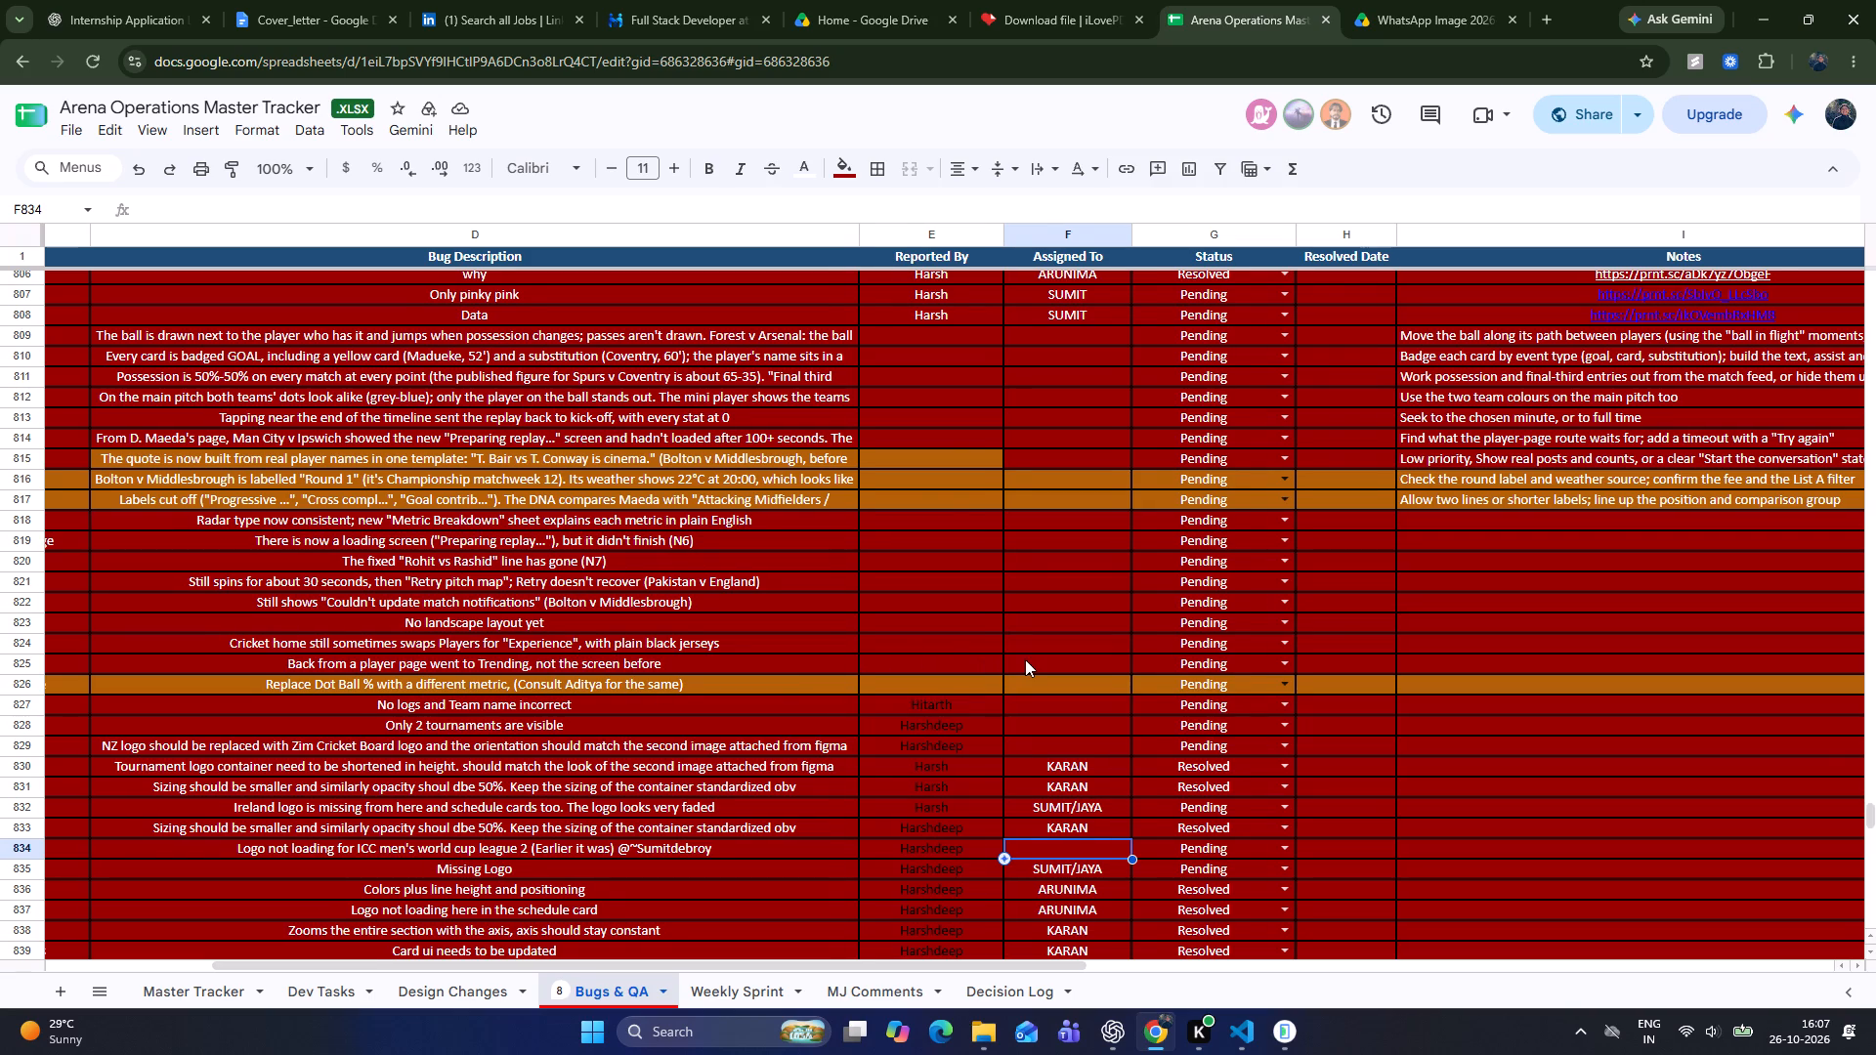
pyautogui.hscroll(-7, 1025, 659)
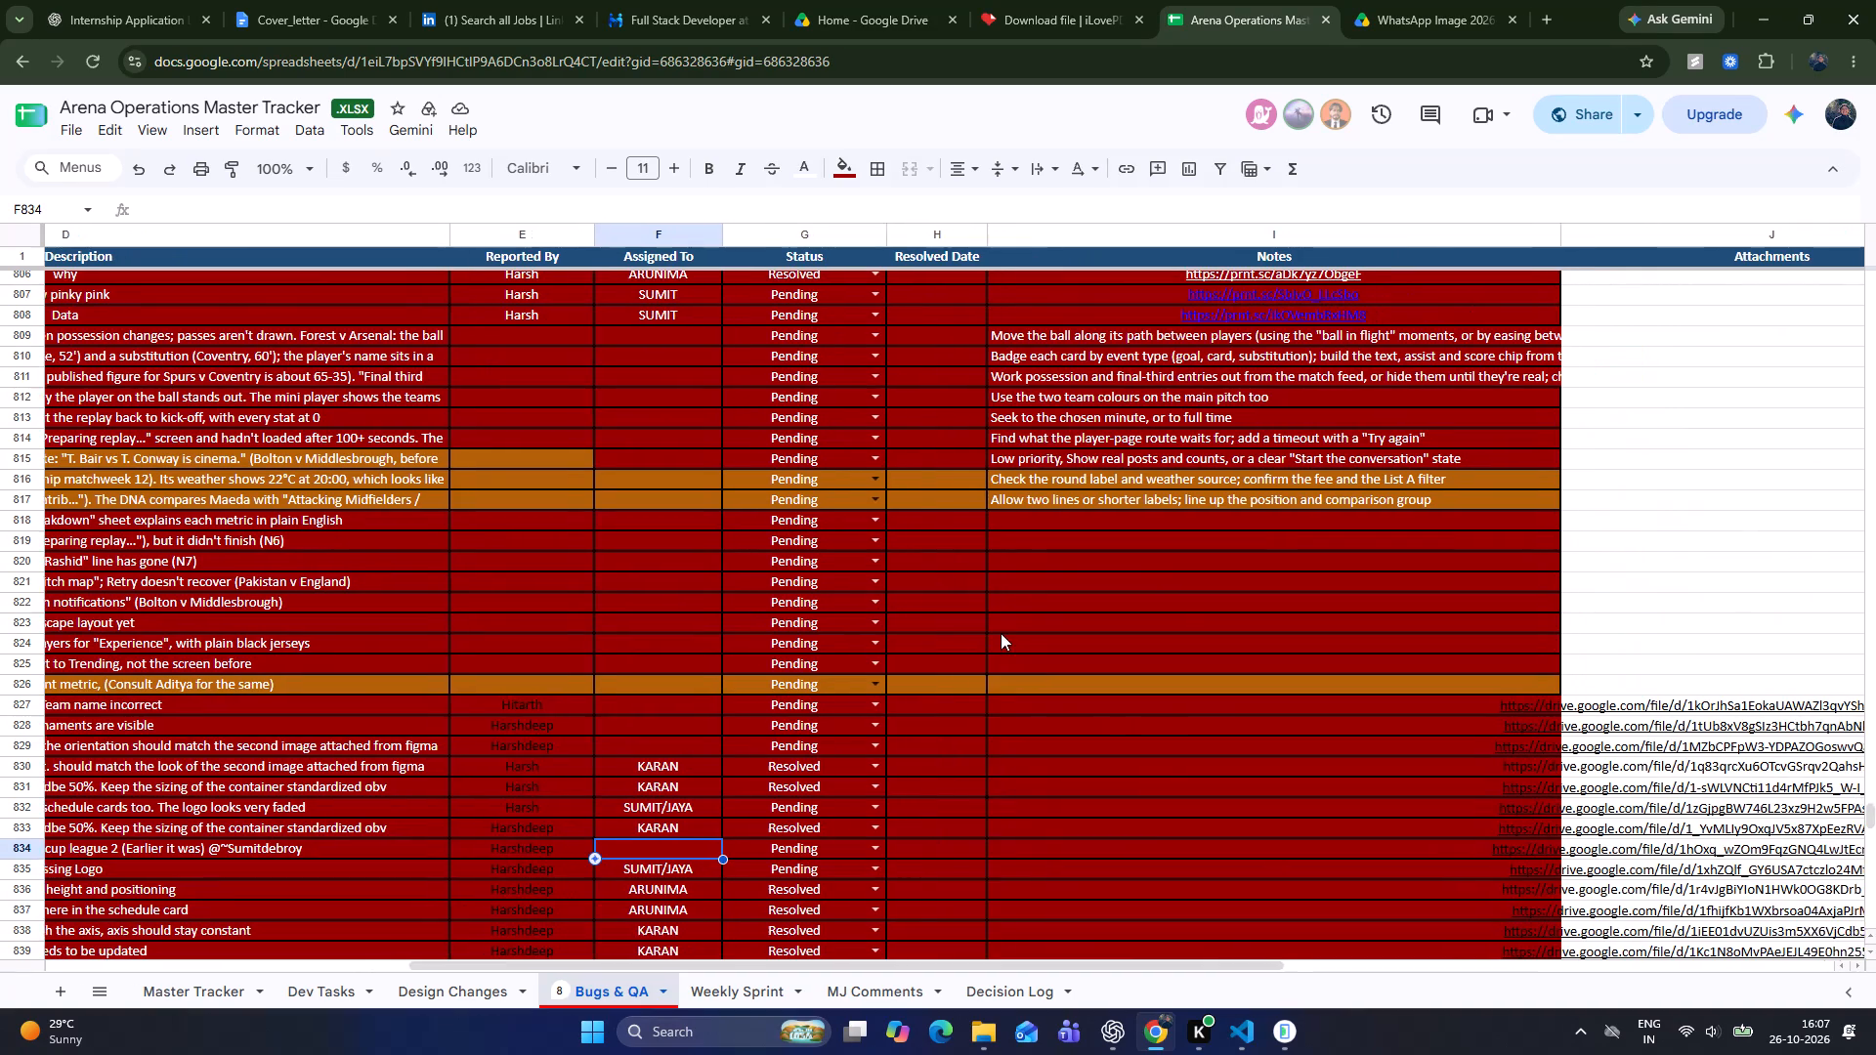
pyautogui.hscroll(-1, 1001, 633)
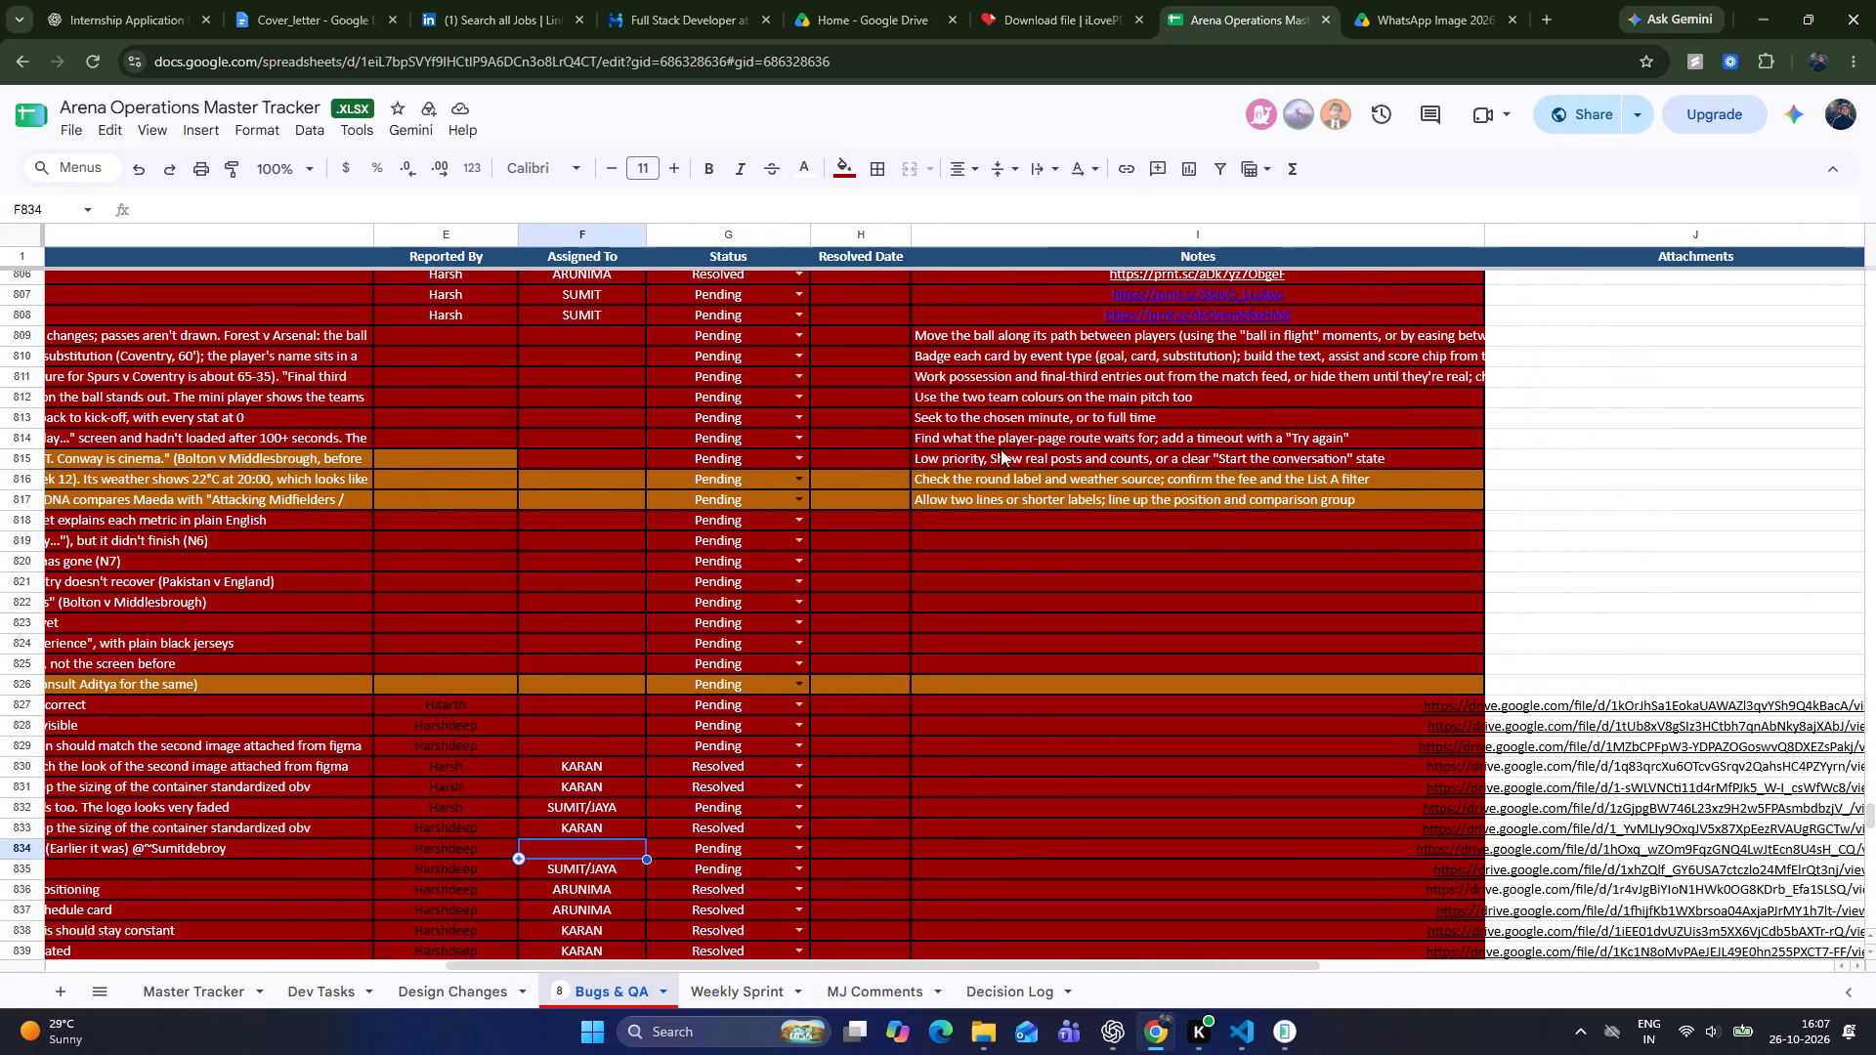
pyautogui.hscroll(2, 1096, 389)
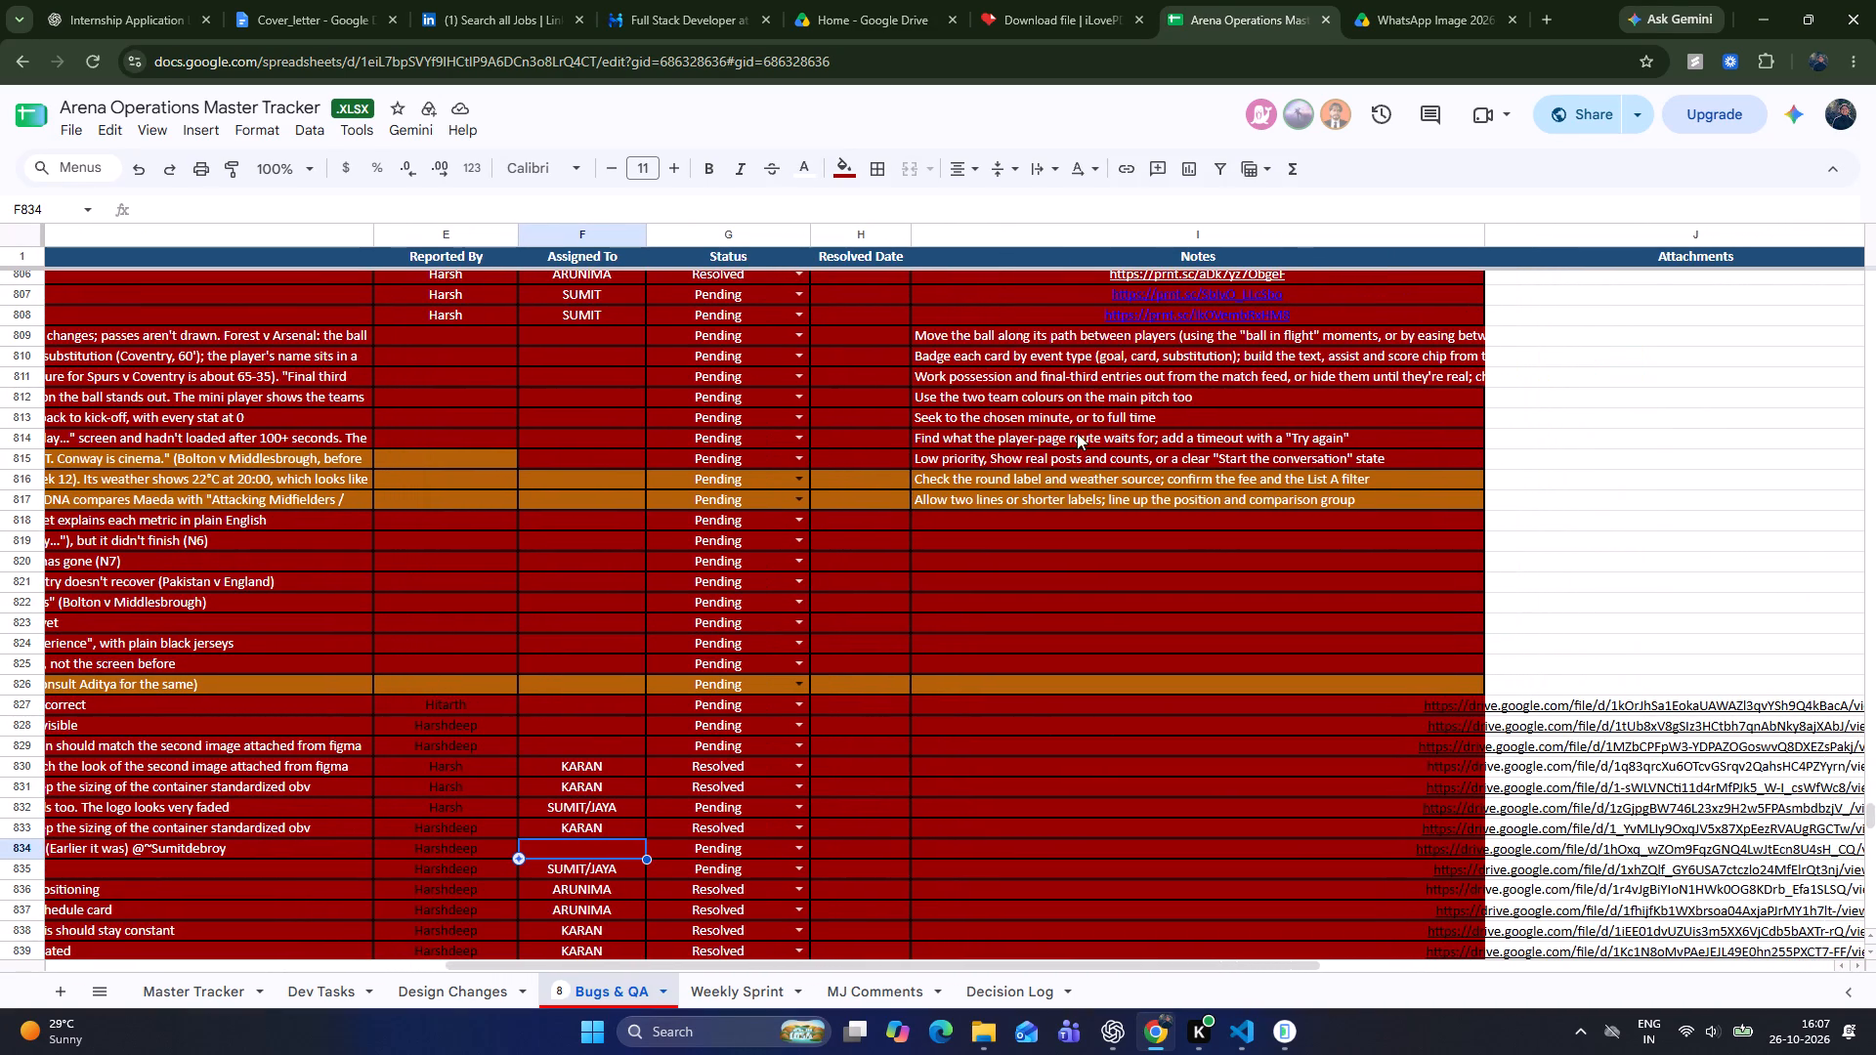
pyautogui.hscroll(3, 1077, 433)
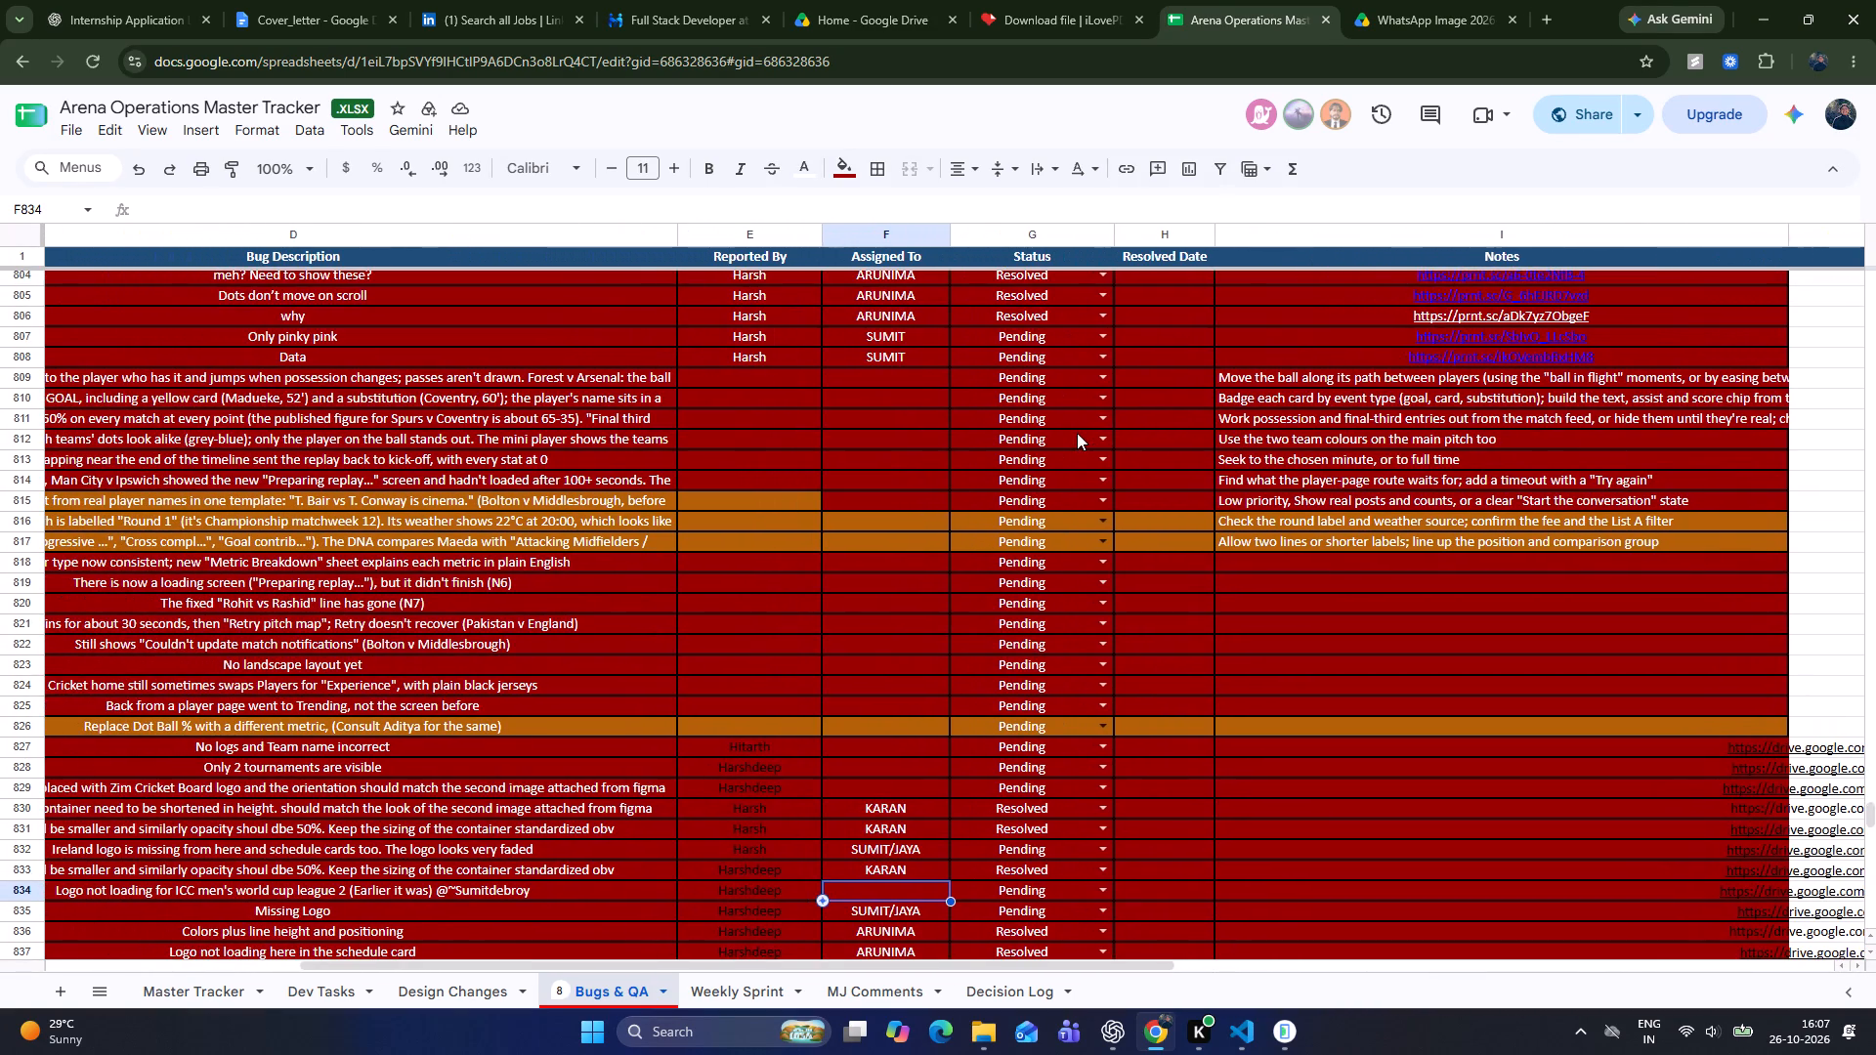
pyautogui.hscroll(3, 366, 512)
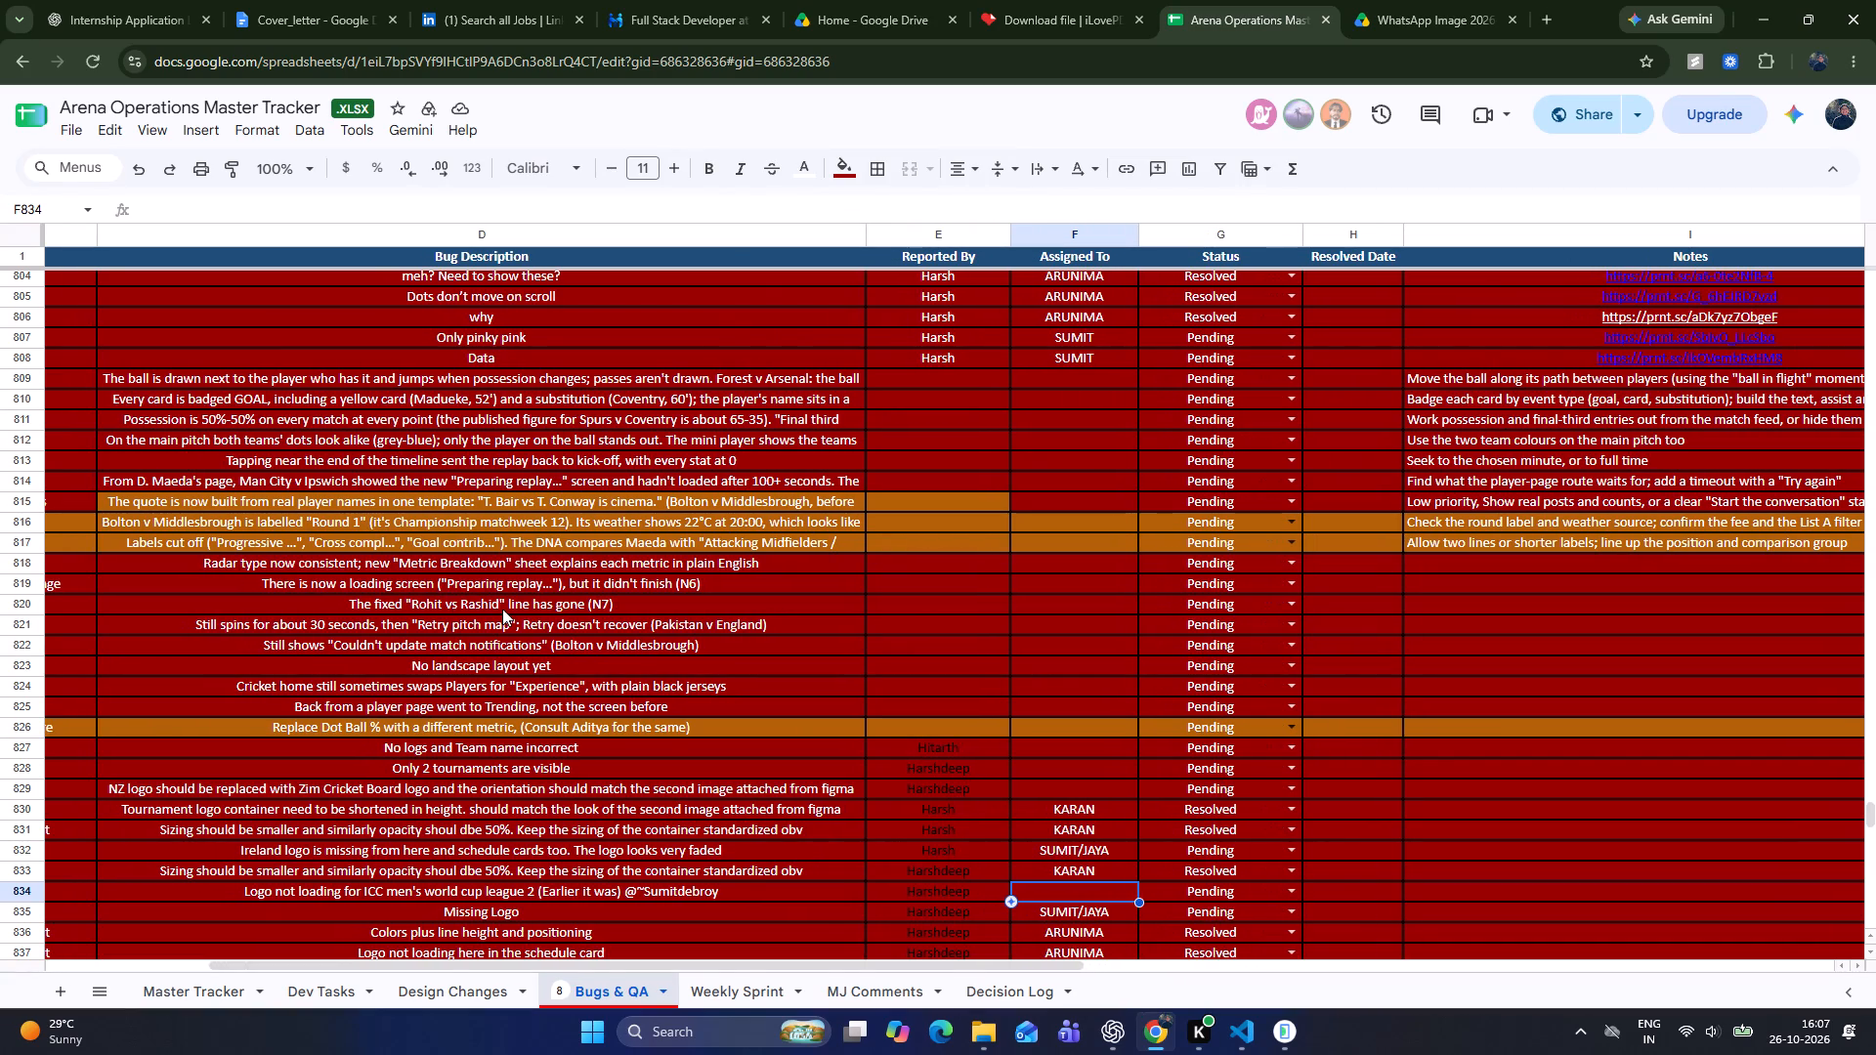
pyautogui.hscroll(1, 502, 609)
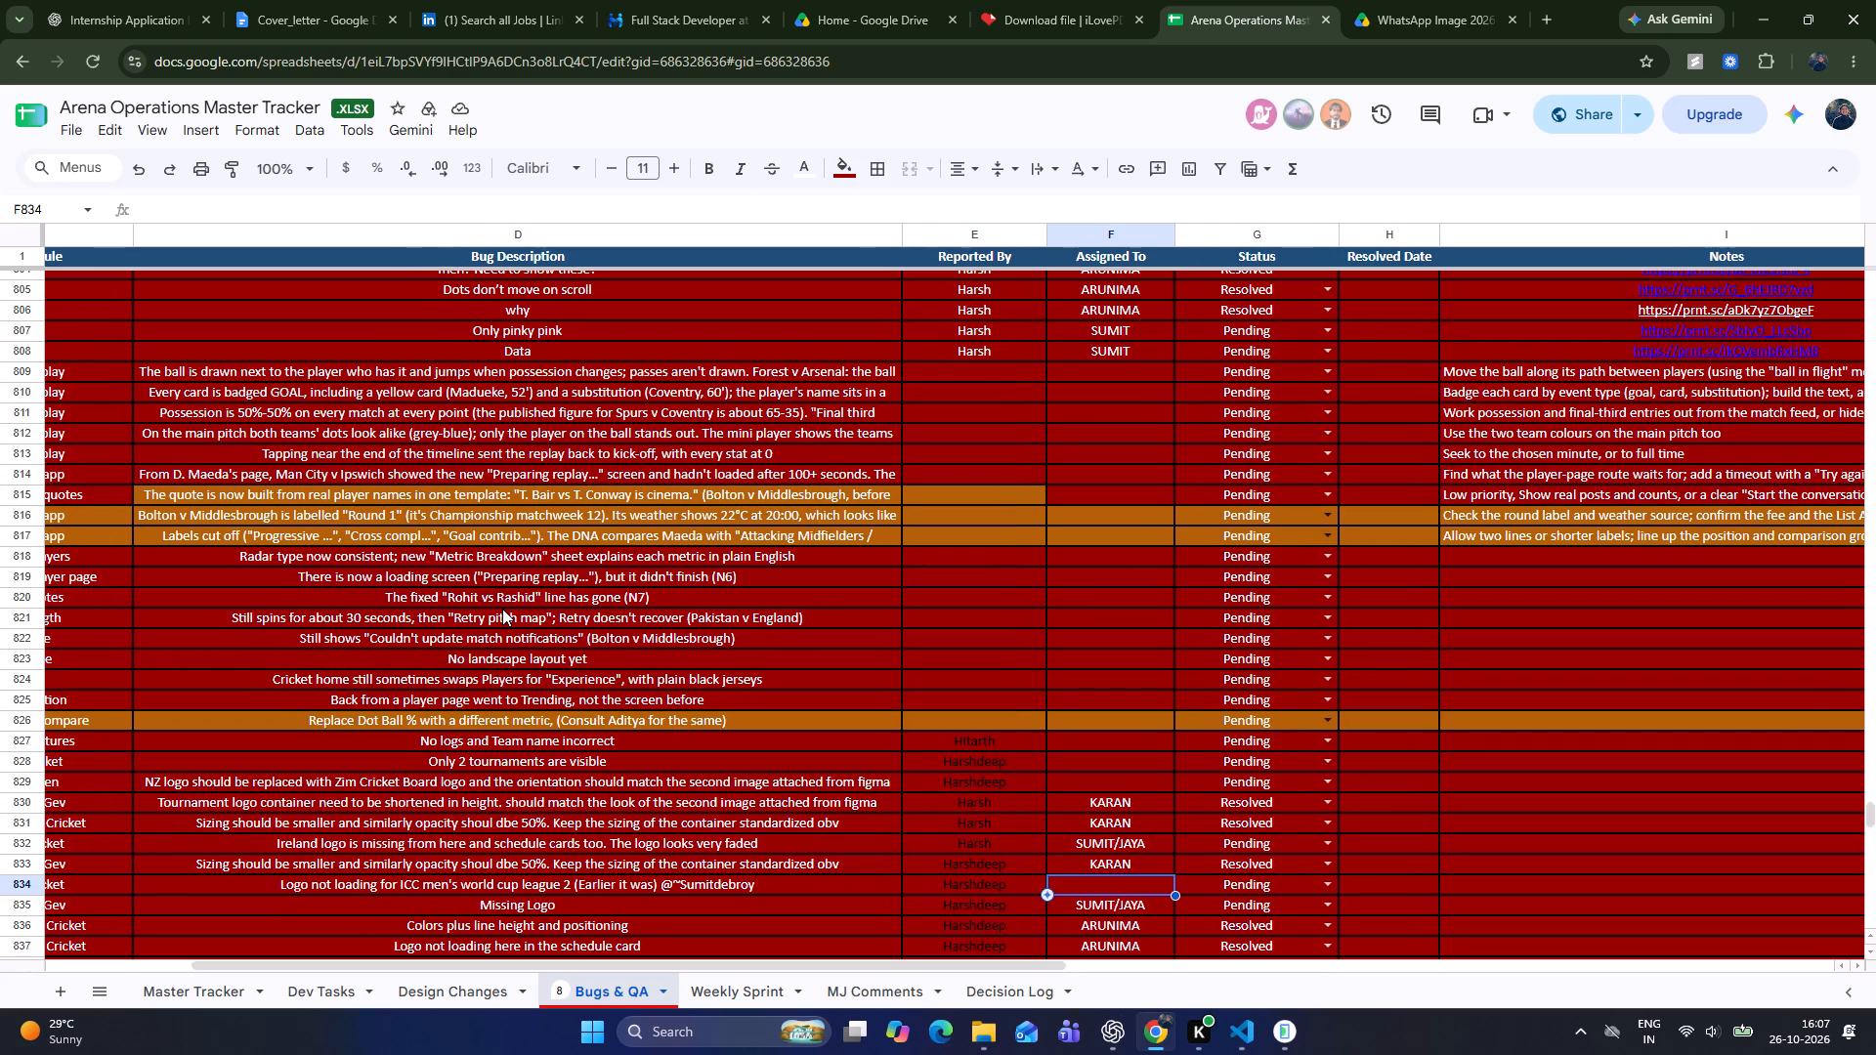
# Examine the last reported bugs, down to row 865, and bring up their Attachments links.
pyautogui.scroll(-6, 502, 609)
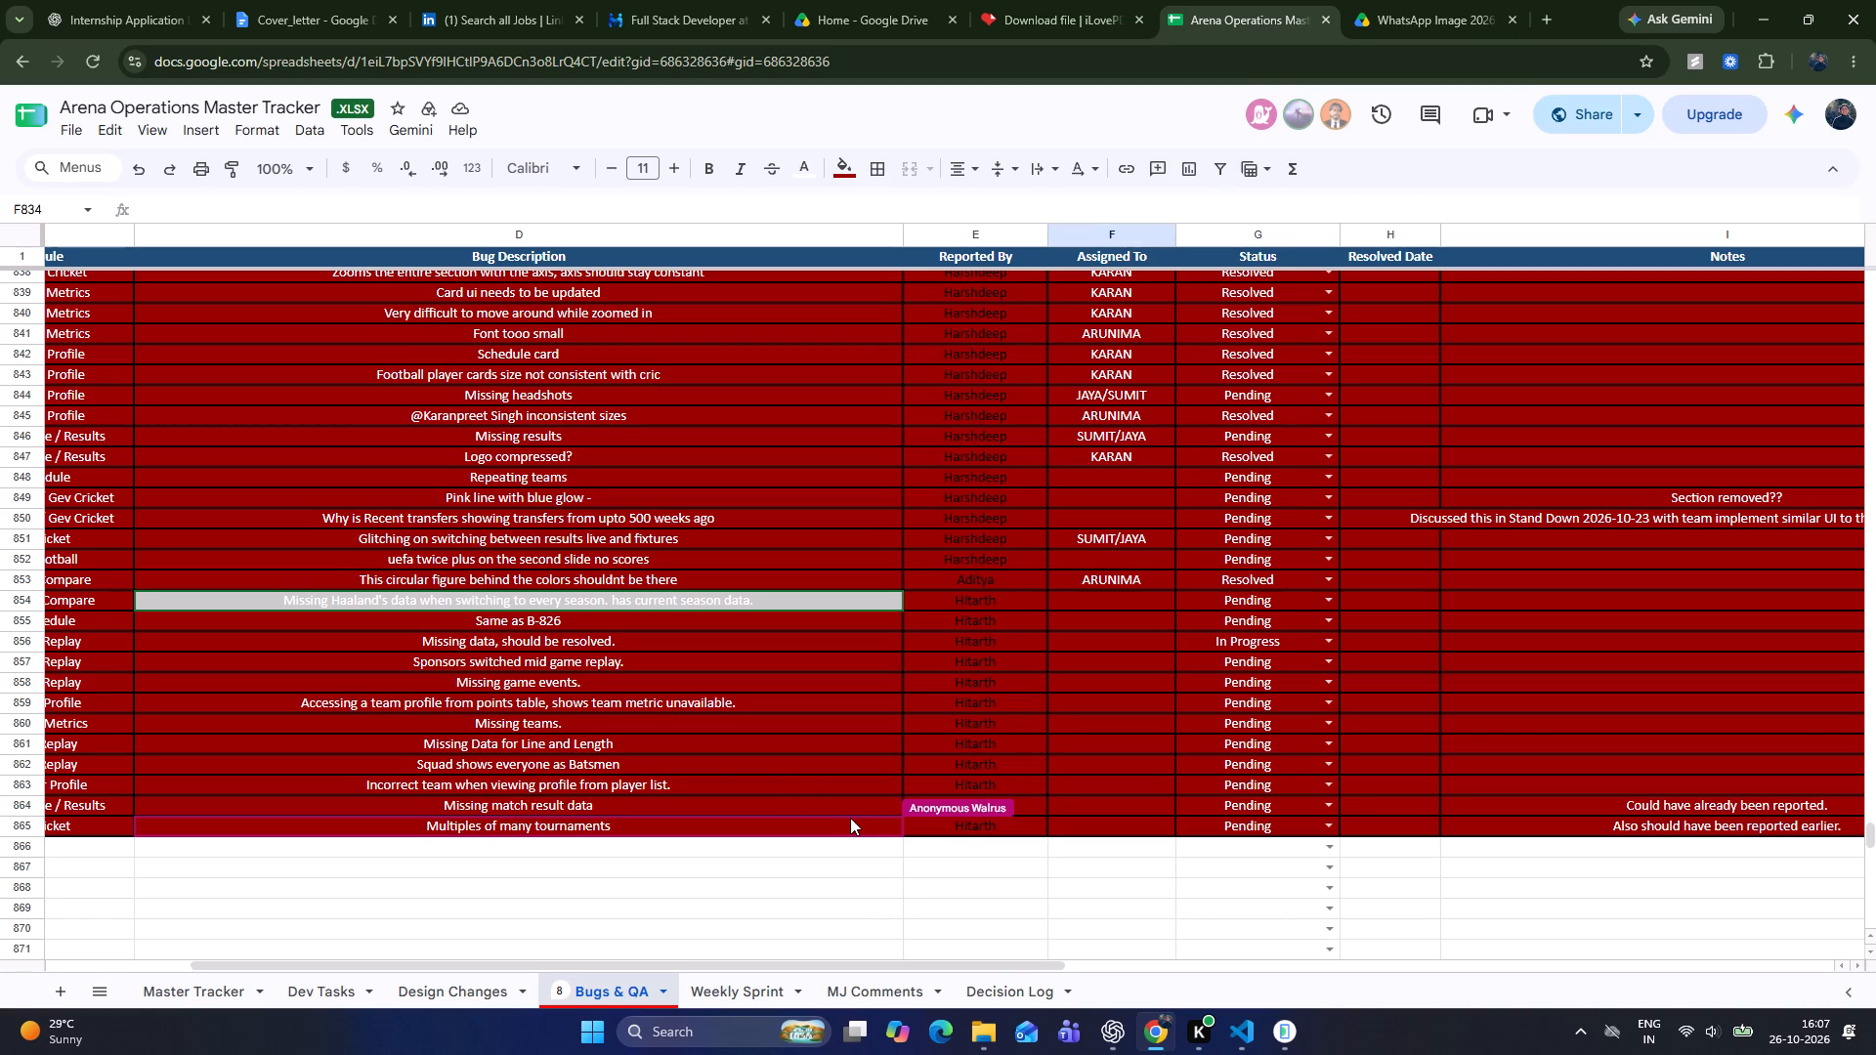
pyautogui.hscroll(-6, 1682, 891)
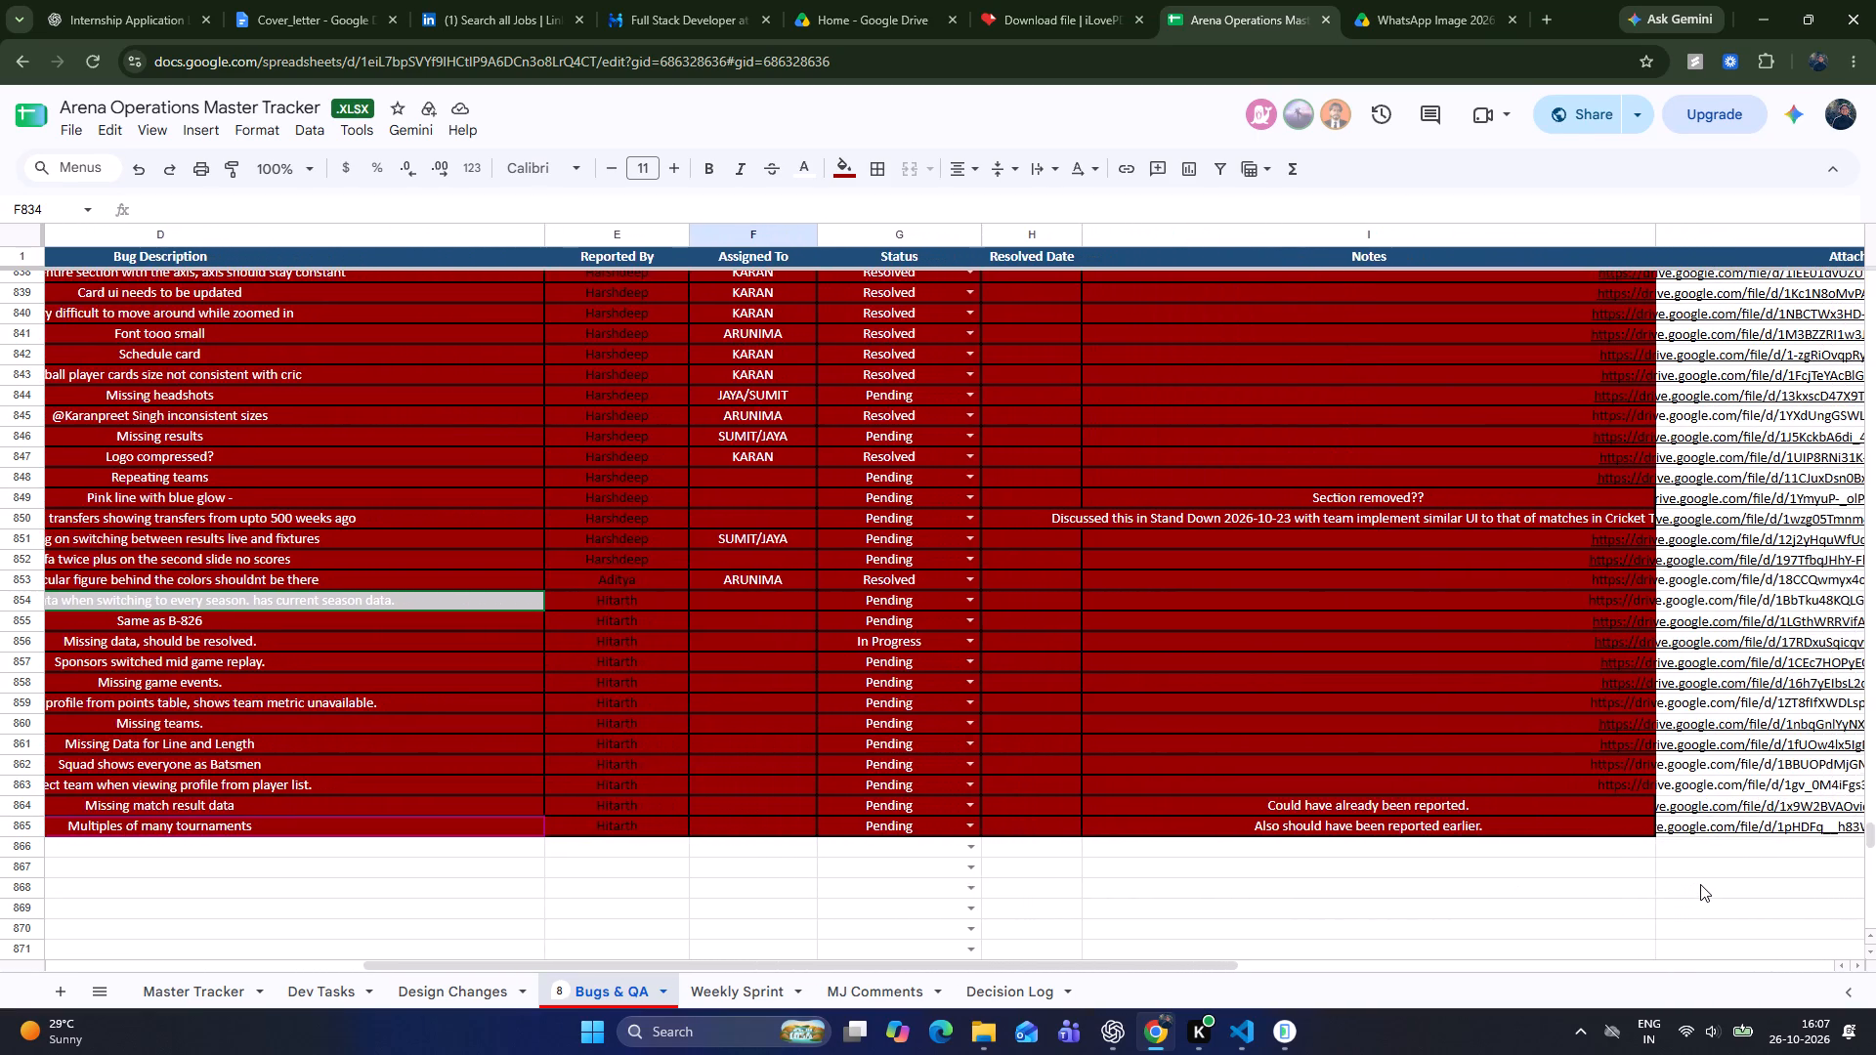
pyautogui.hscroll(-2, 1700, 884)
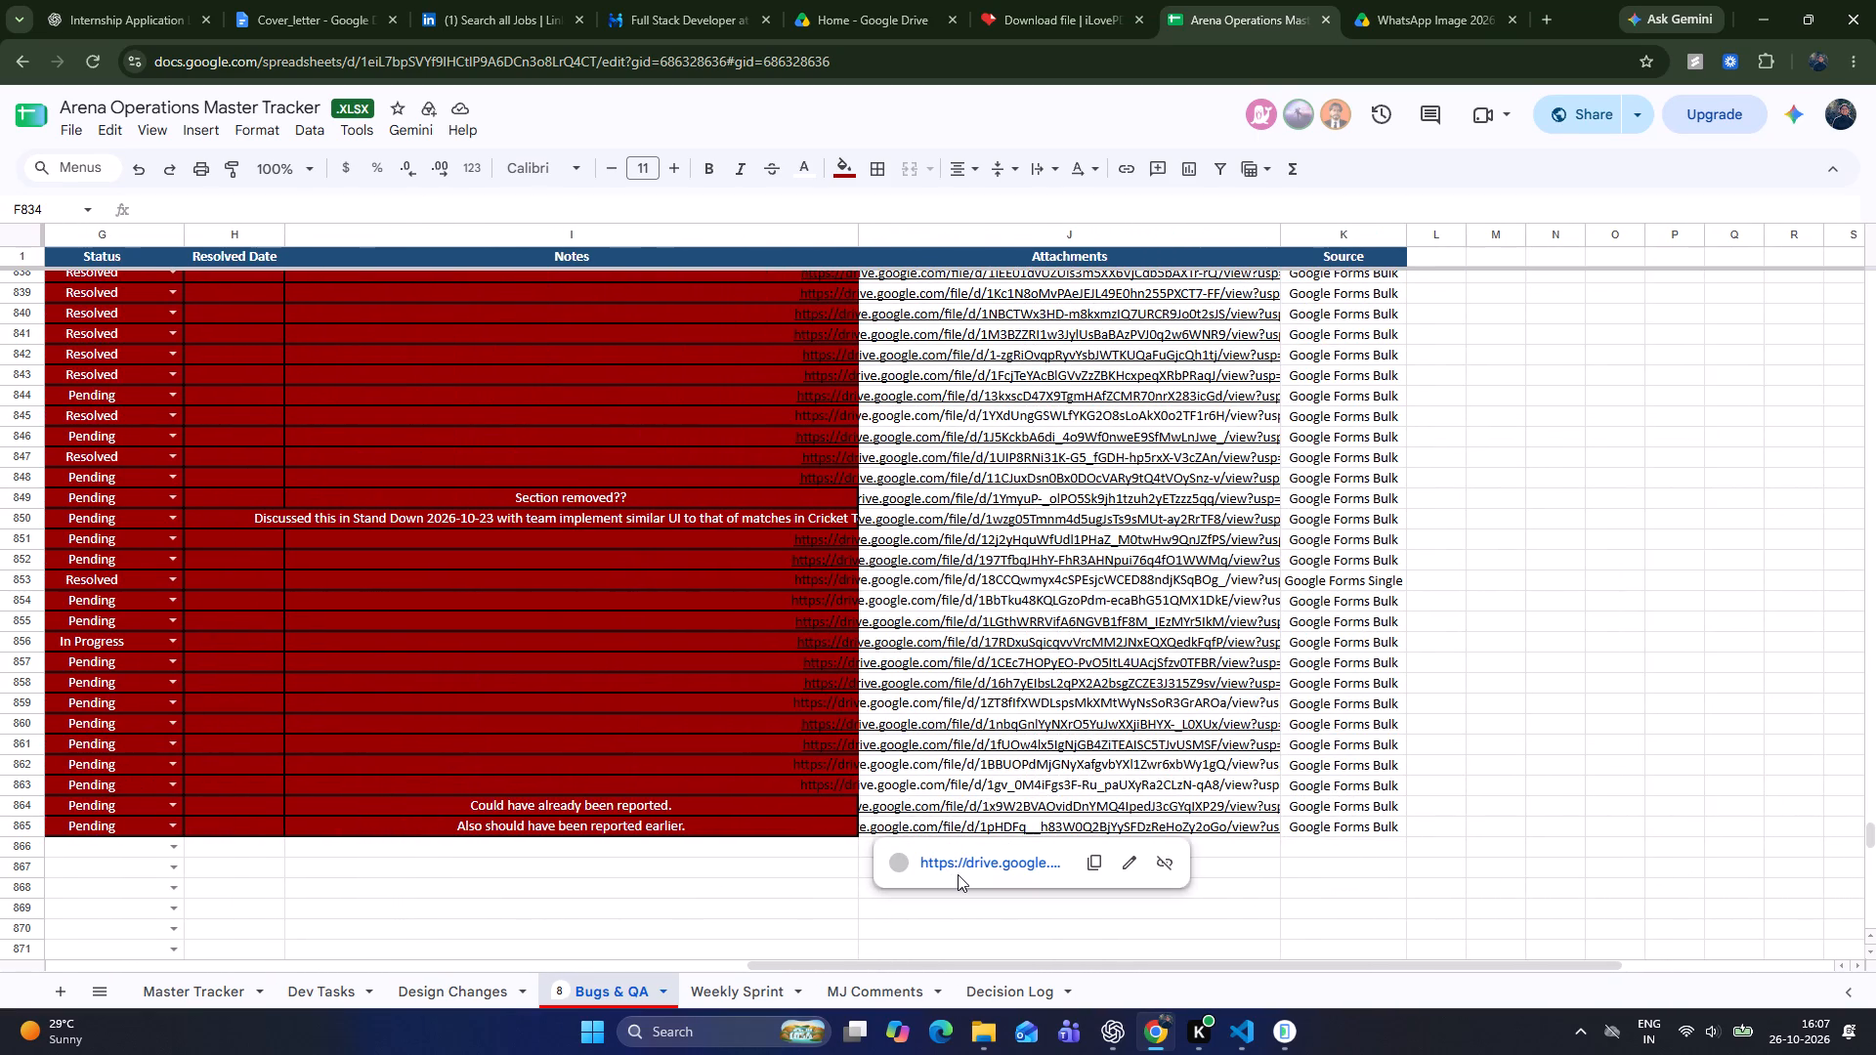
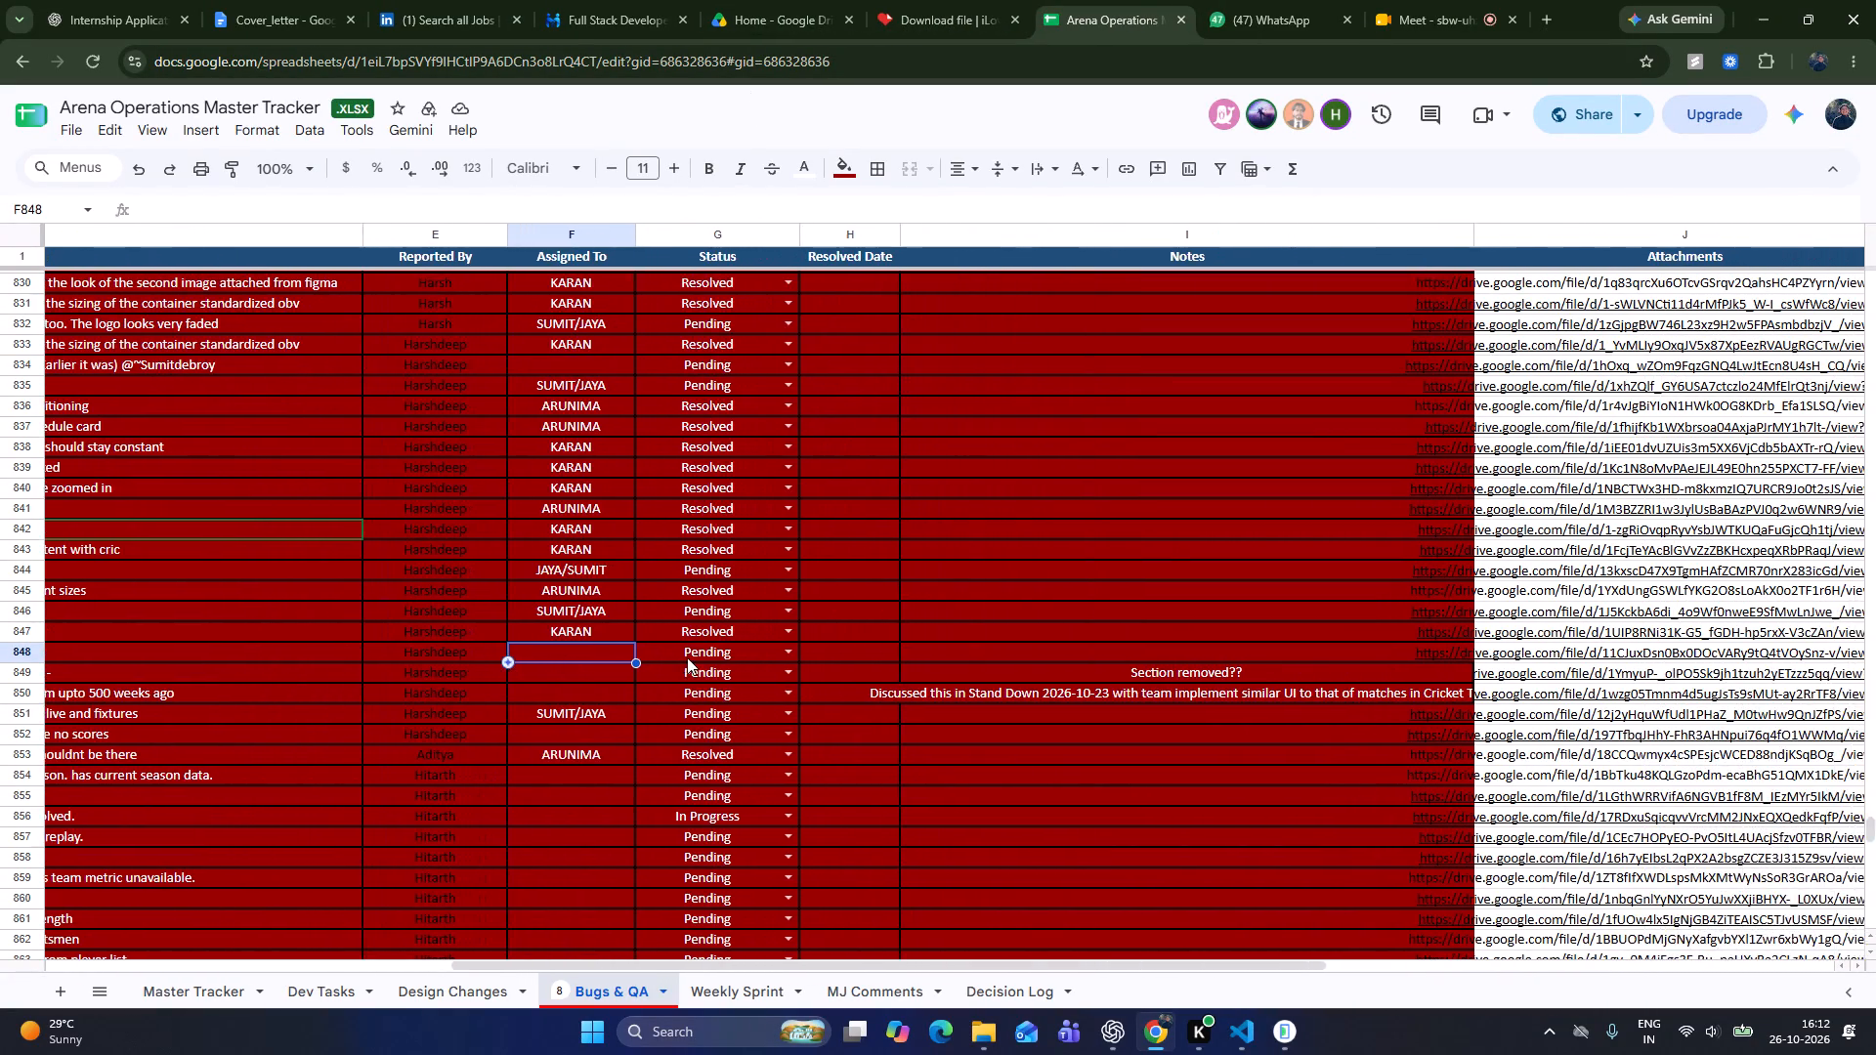
# Open the attachment of the "Repeating teams" bug in row 848 in its own tab, and return to the last reported bugs in the sheet.
pyautogui.hscroll(-2, 687, 657)
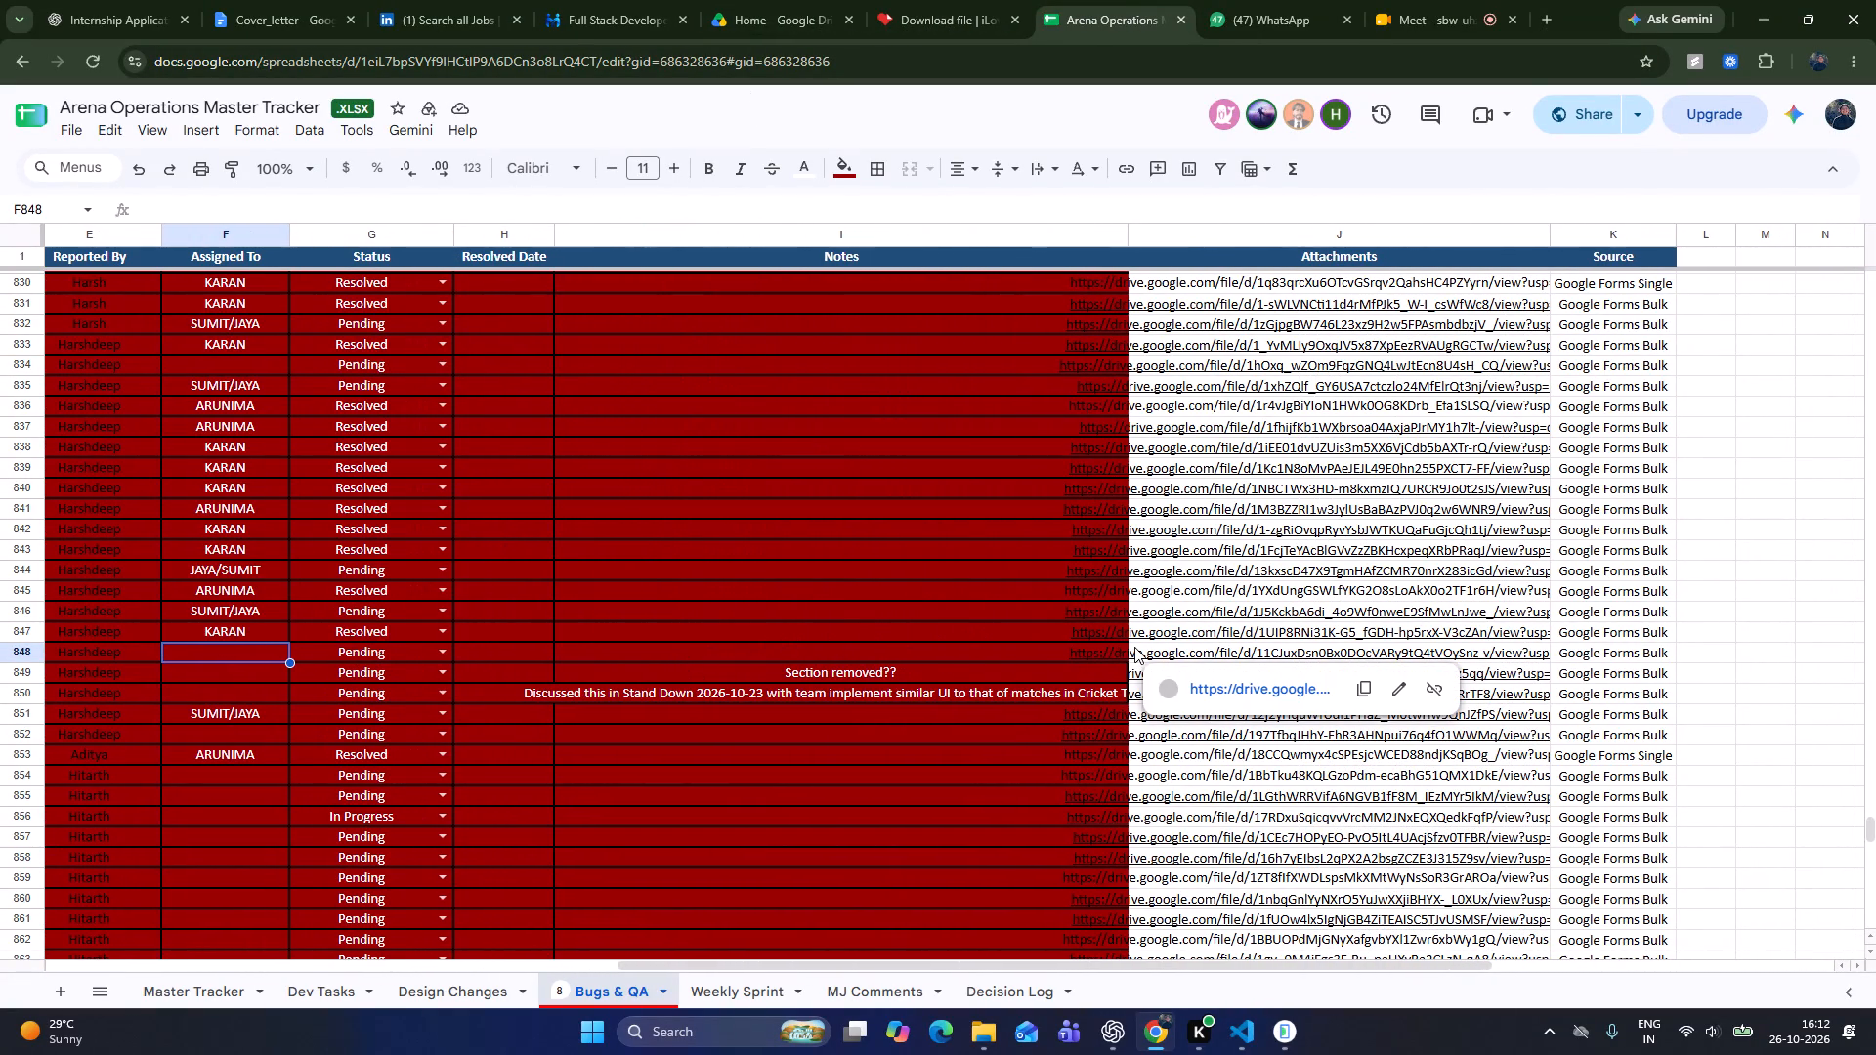
pyautogui.click(1203, 690)
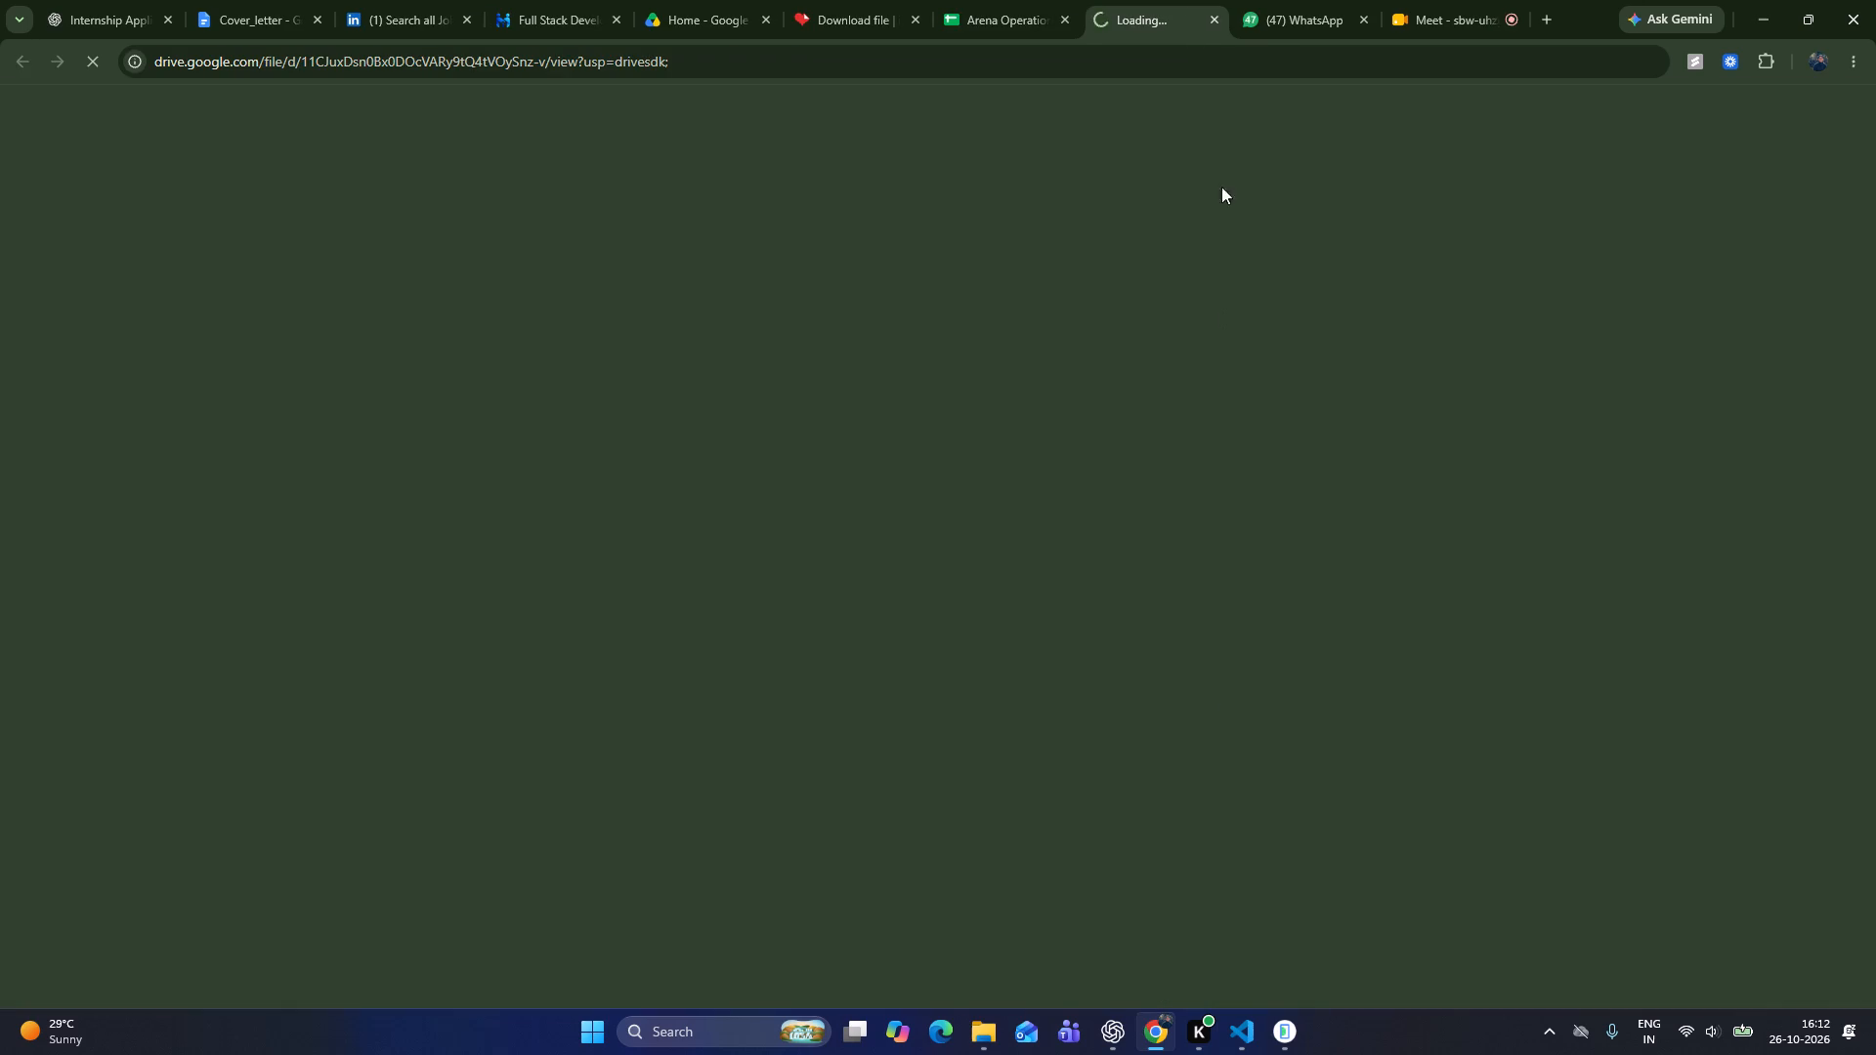
pyautogui.click(1041, 0)
pyautogui.hscroll(3, 1065, 517)
pyautogui.scroll(-4, 1065, 517)
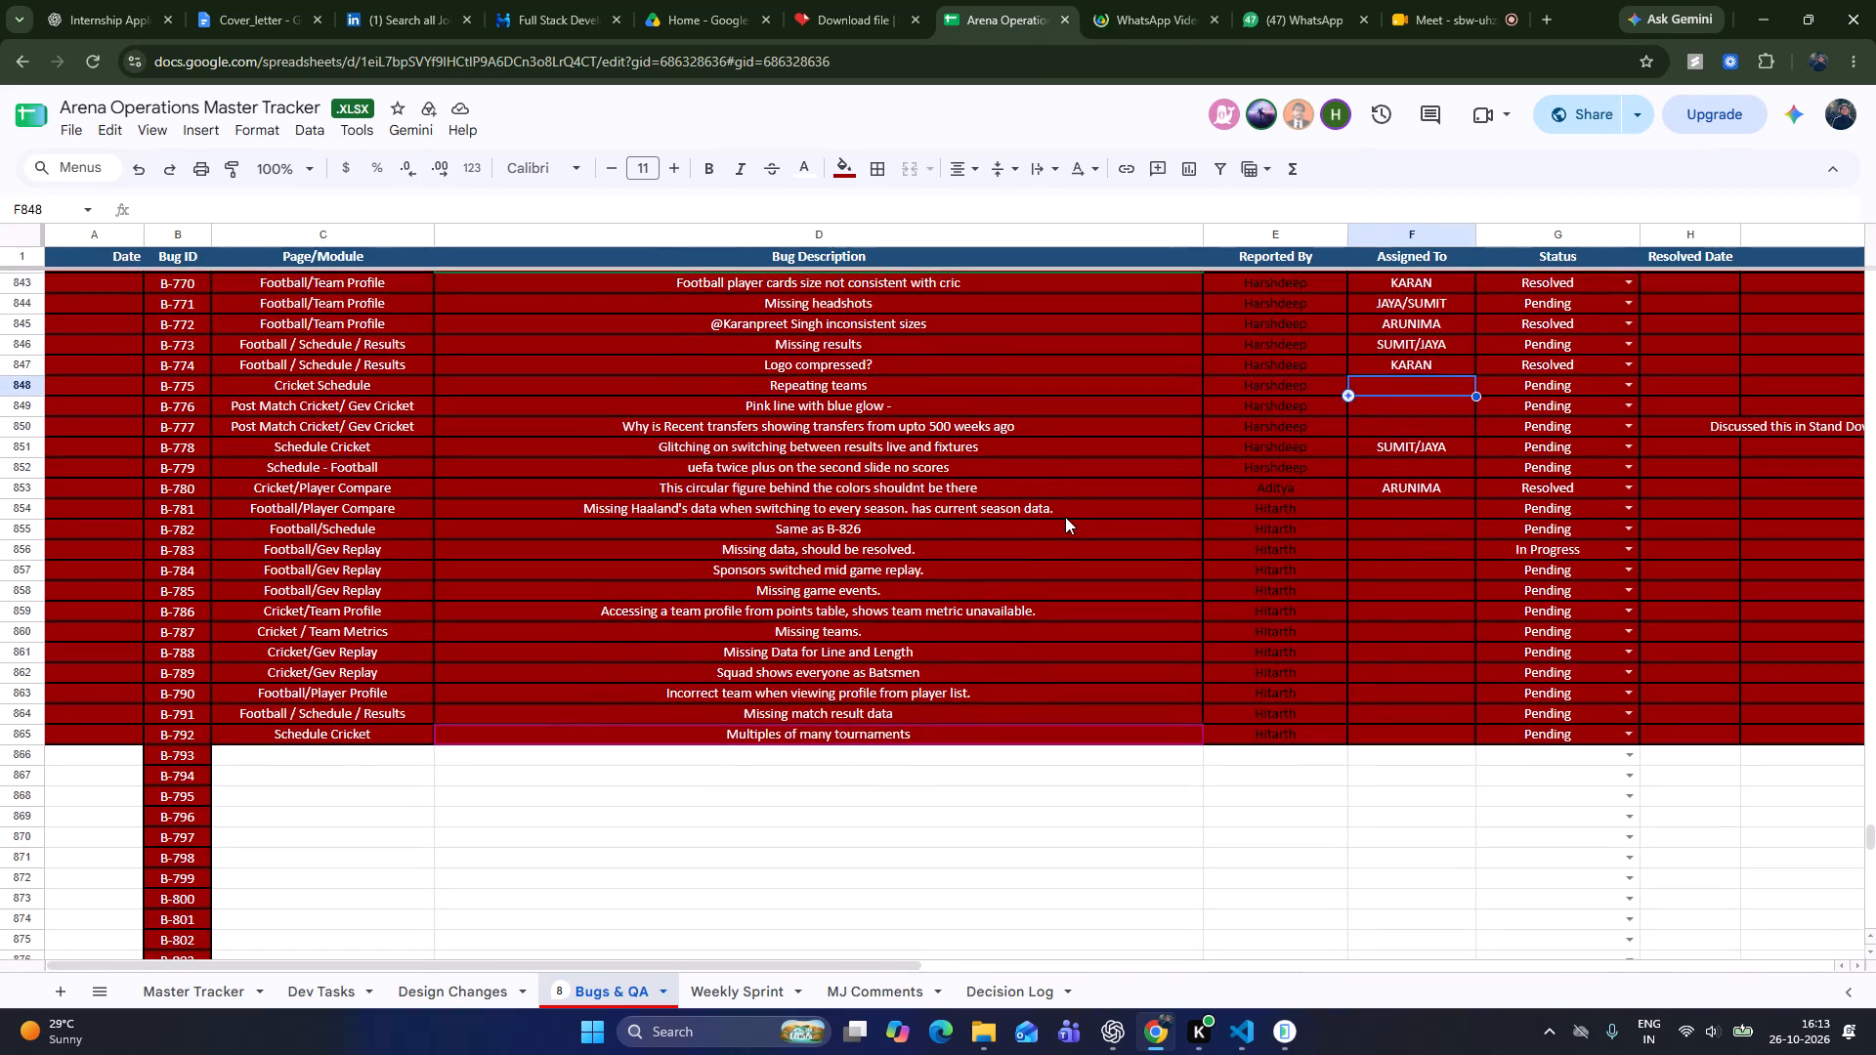
# Review the bug rows from the end of the list back up to row 794, checking descriptions, assignees, statuses and notes.
pyautogui.scroll(-4, 1065, 517)
pyautogui.scroll(5, 1065, 517)
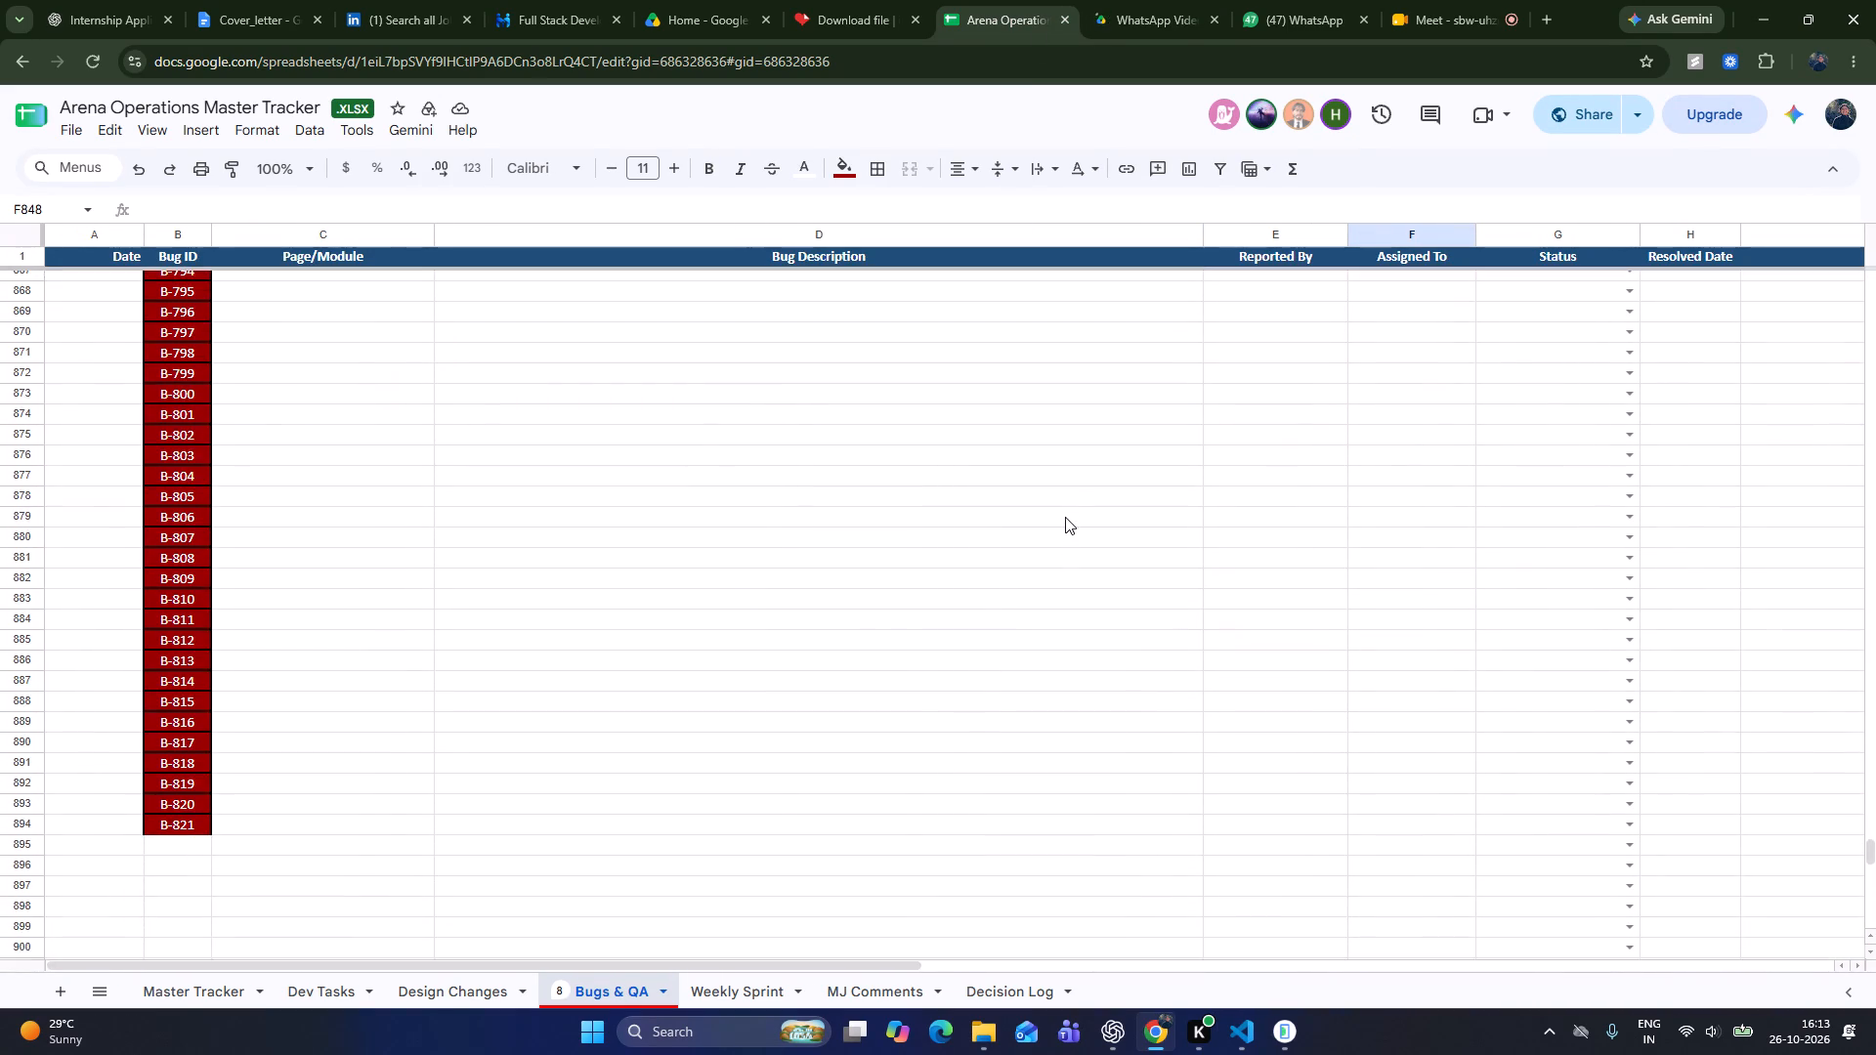
pyautogui.scroll(2, 1065, 517)
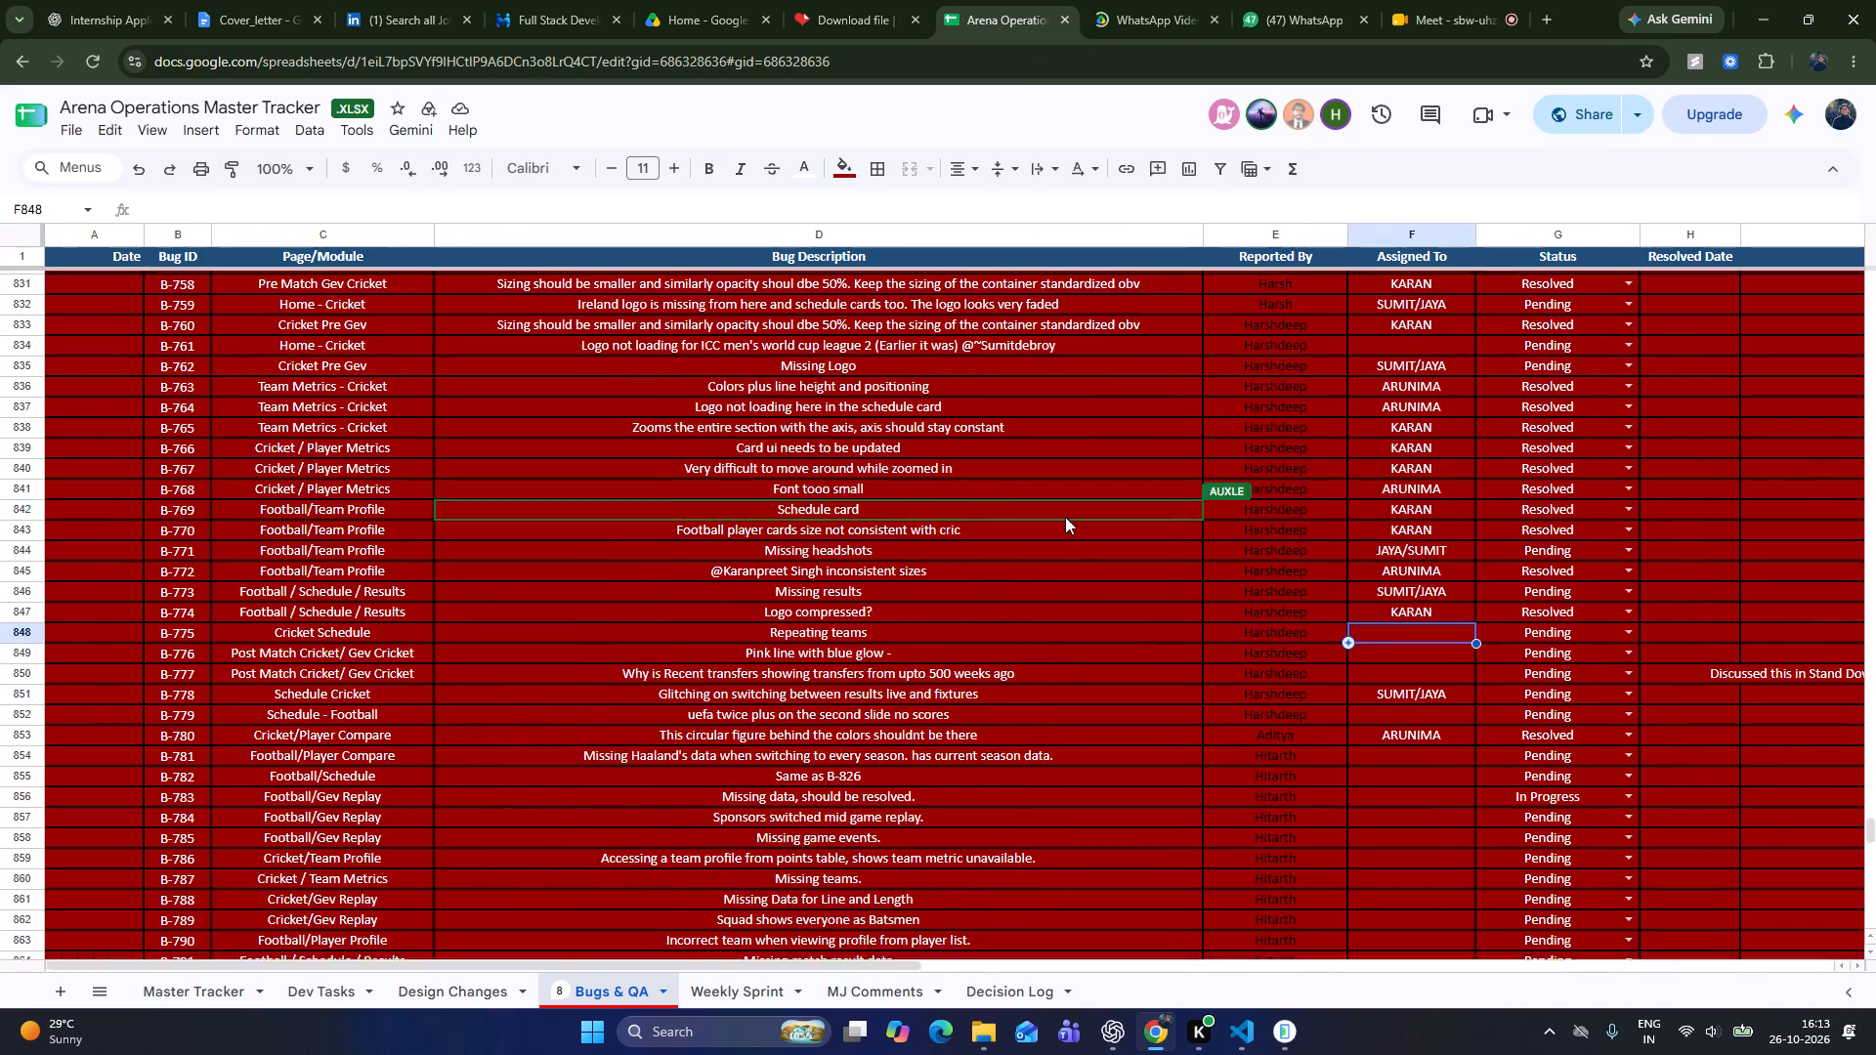
pyautogui.scroll(1, 1065, 517)
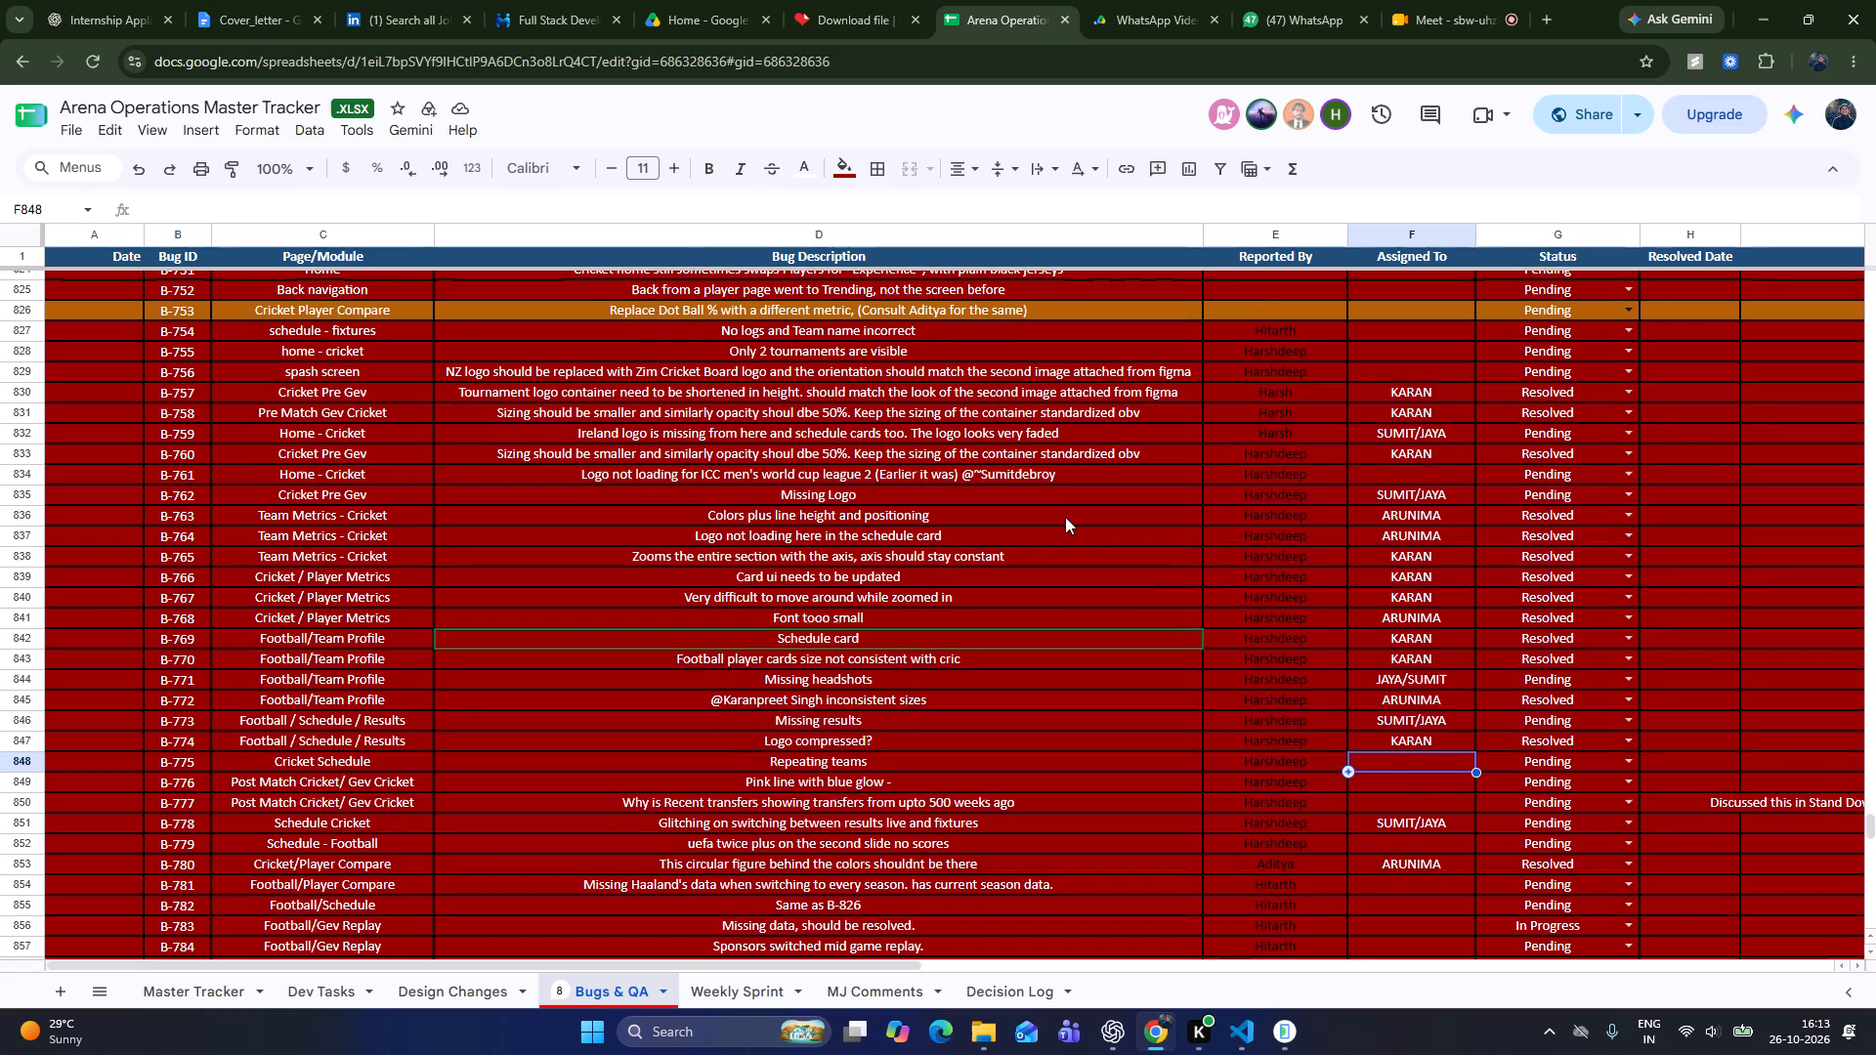
pyautogui.scroll(2, 1065, 517)
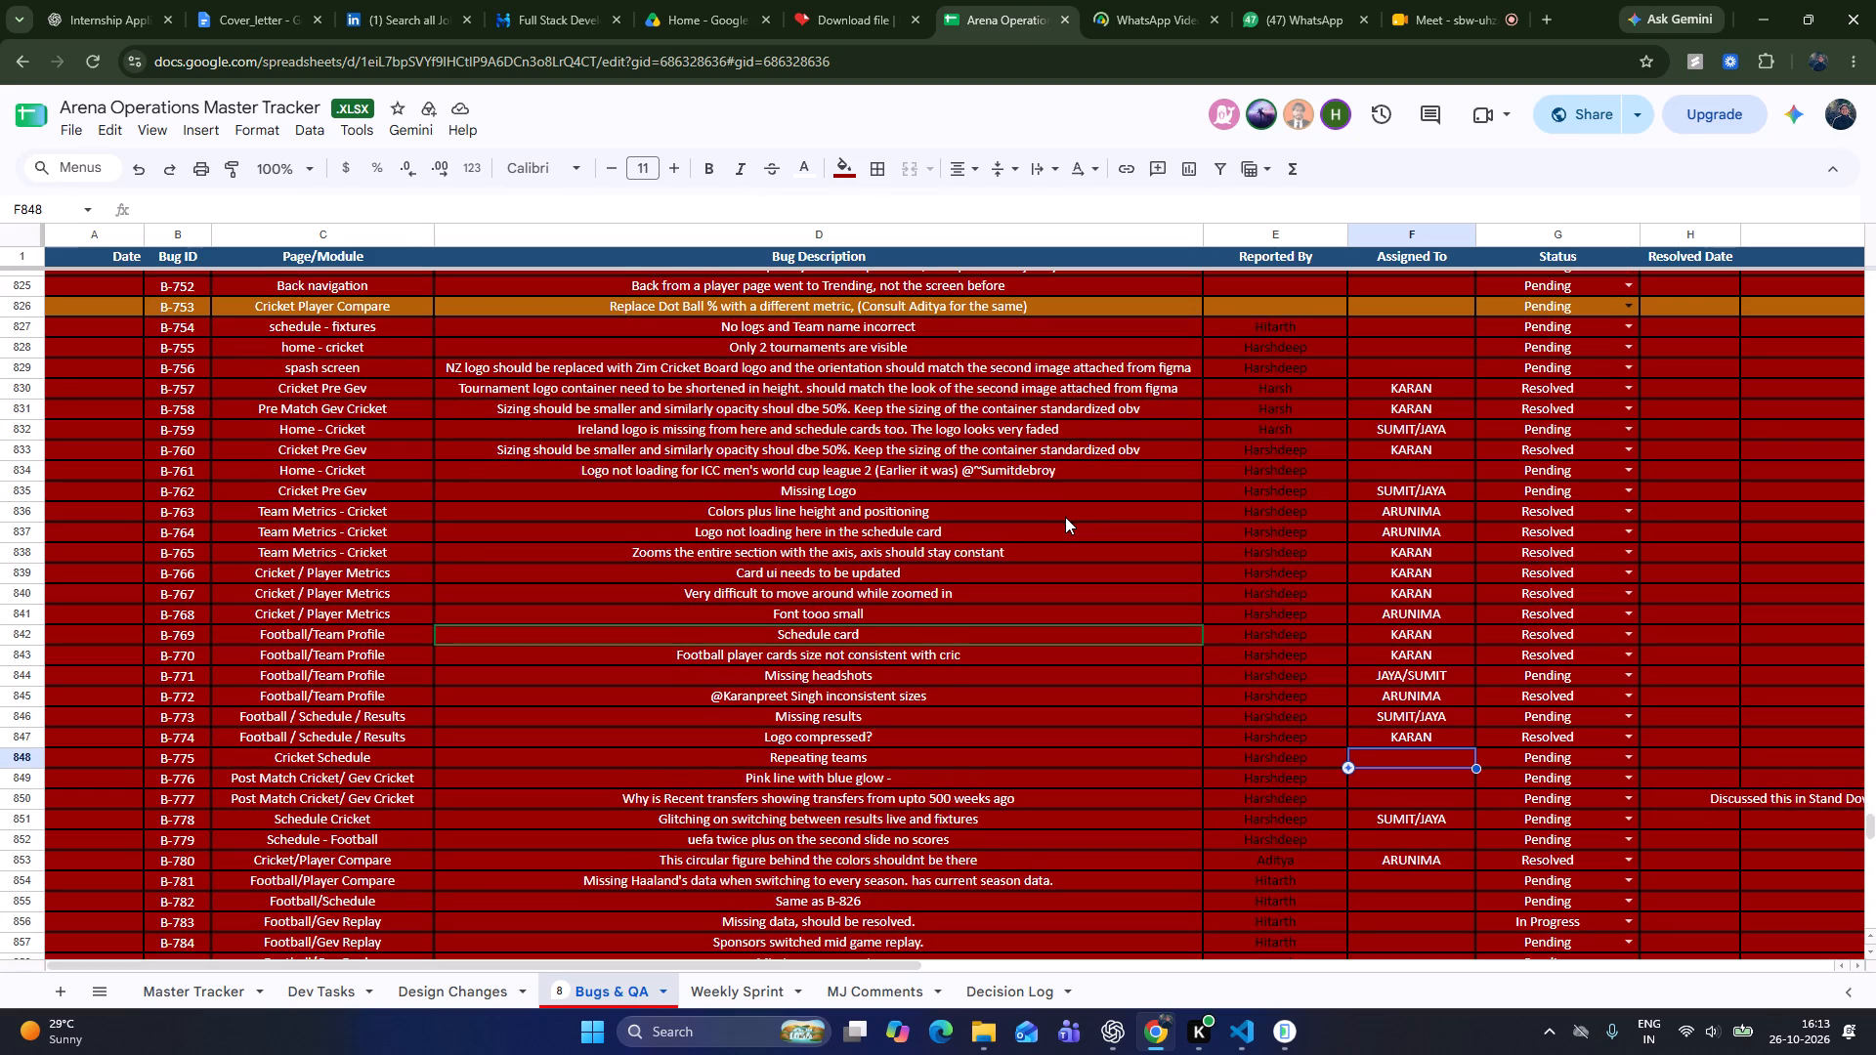
pyautogui.scroll(3, 1065, 517)
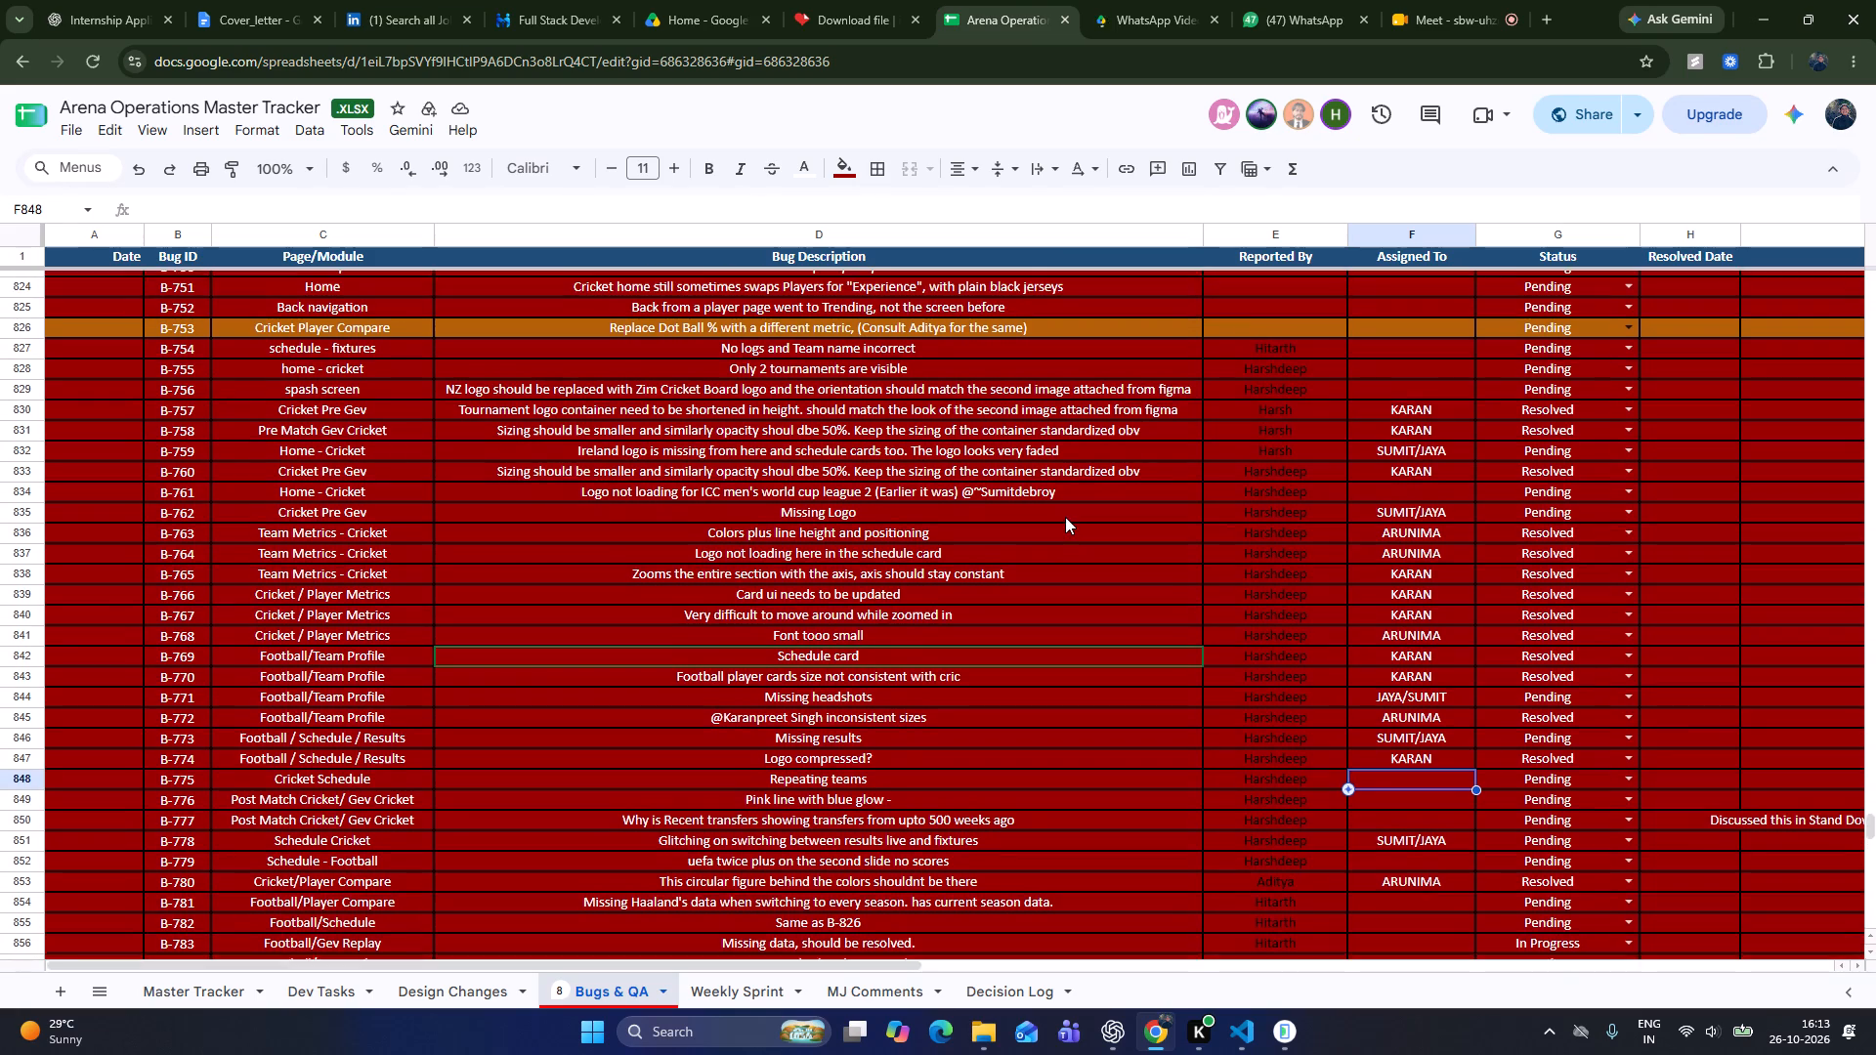
pyautogui.scroll(5, 1065, 517)
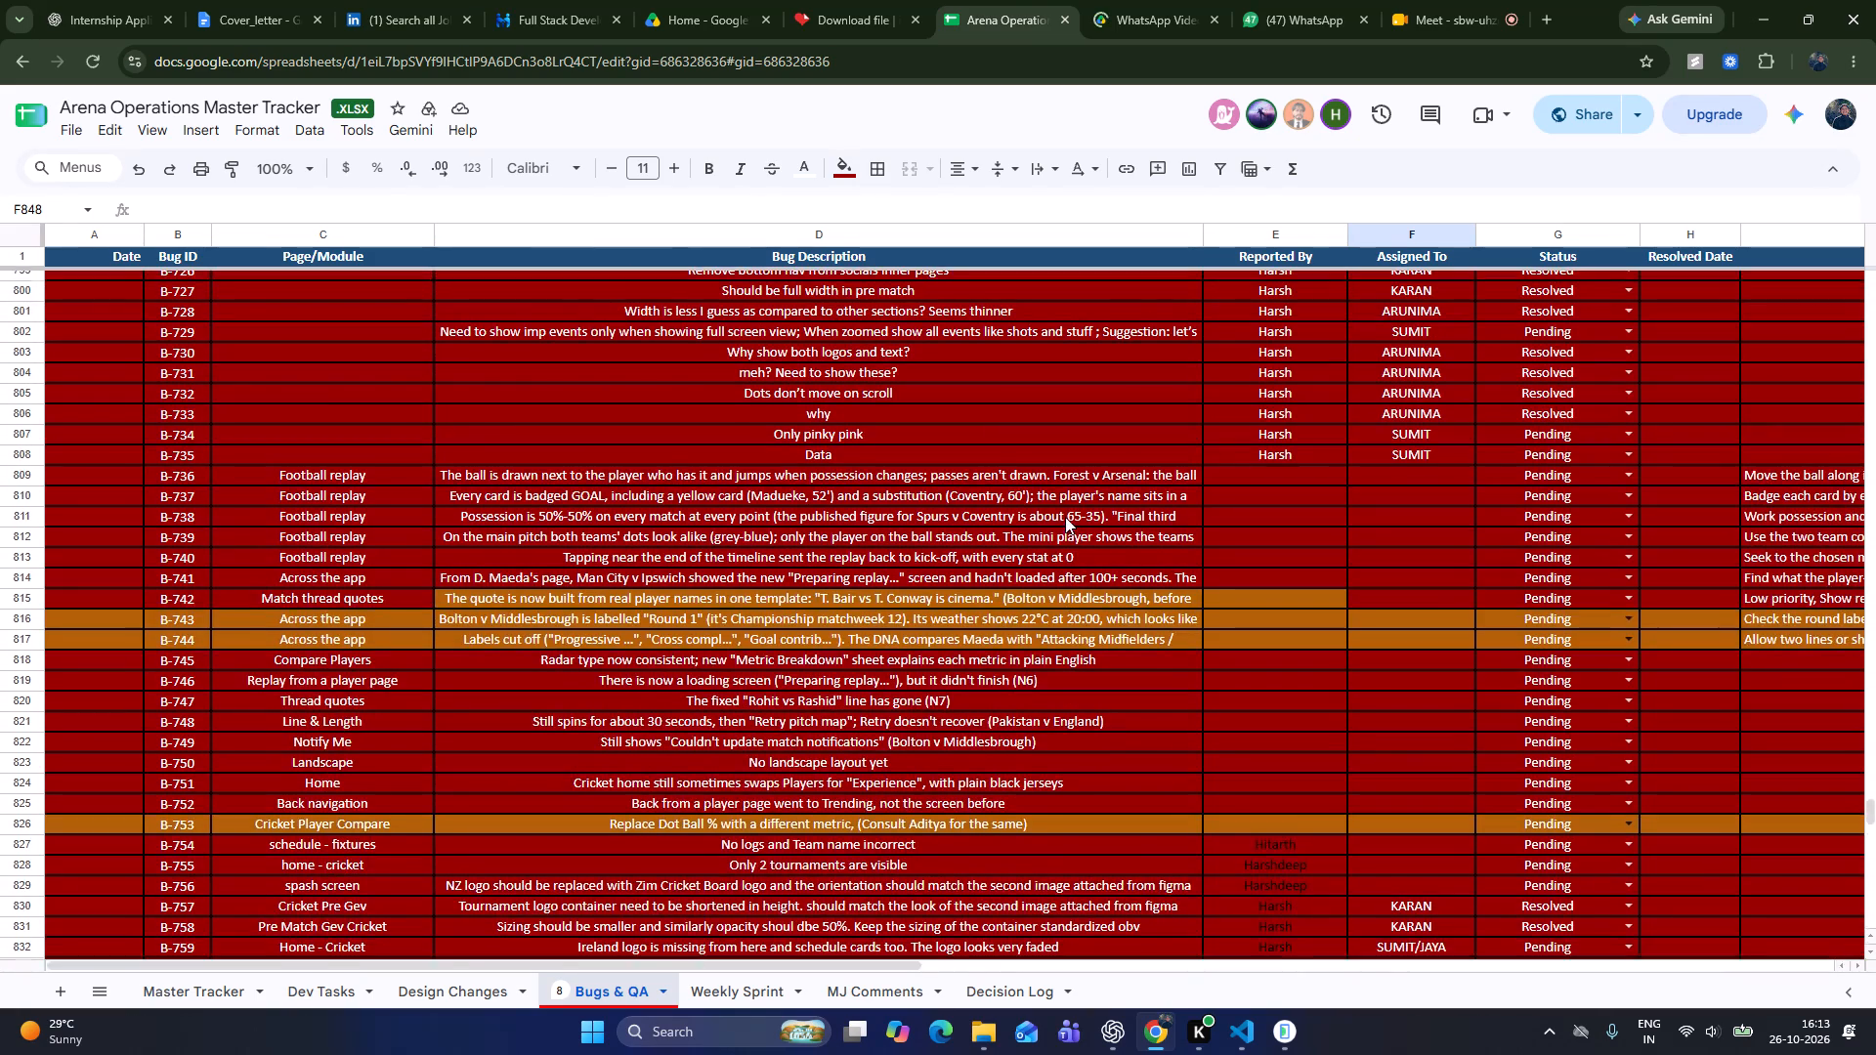
pyautogui.scroll(2, 1065, 517)
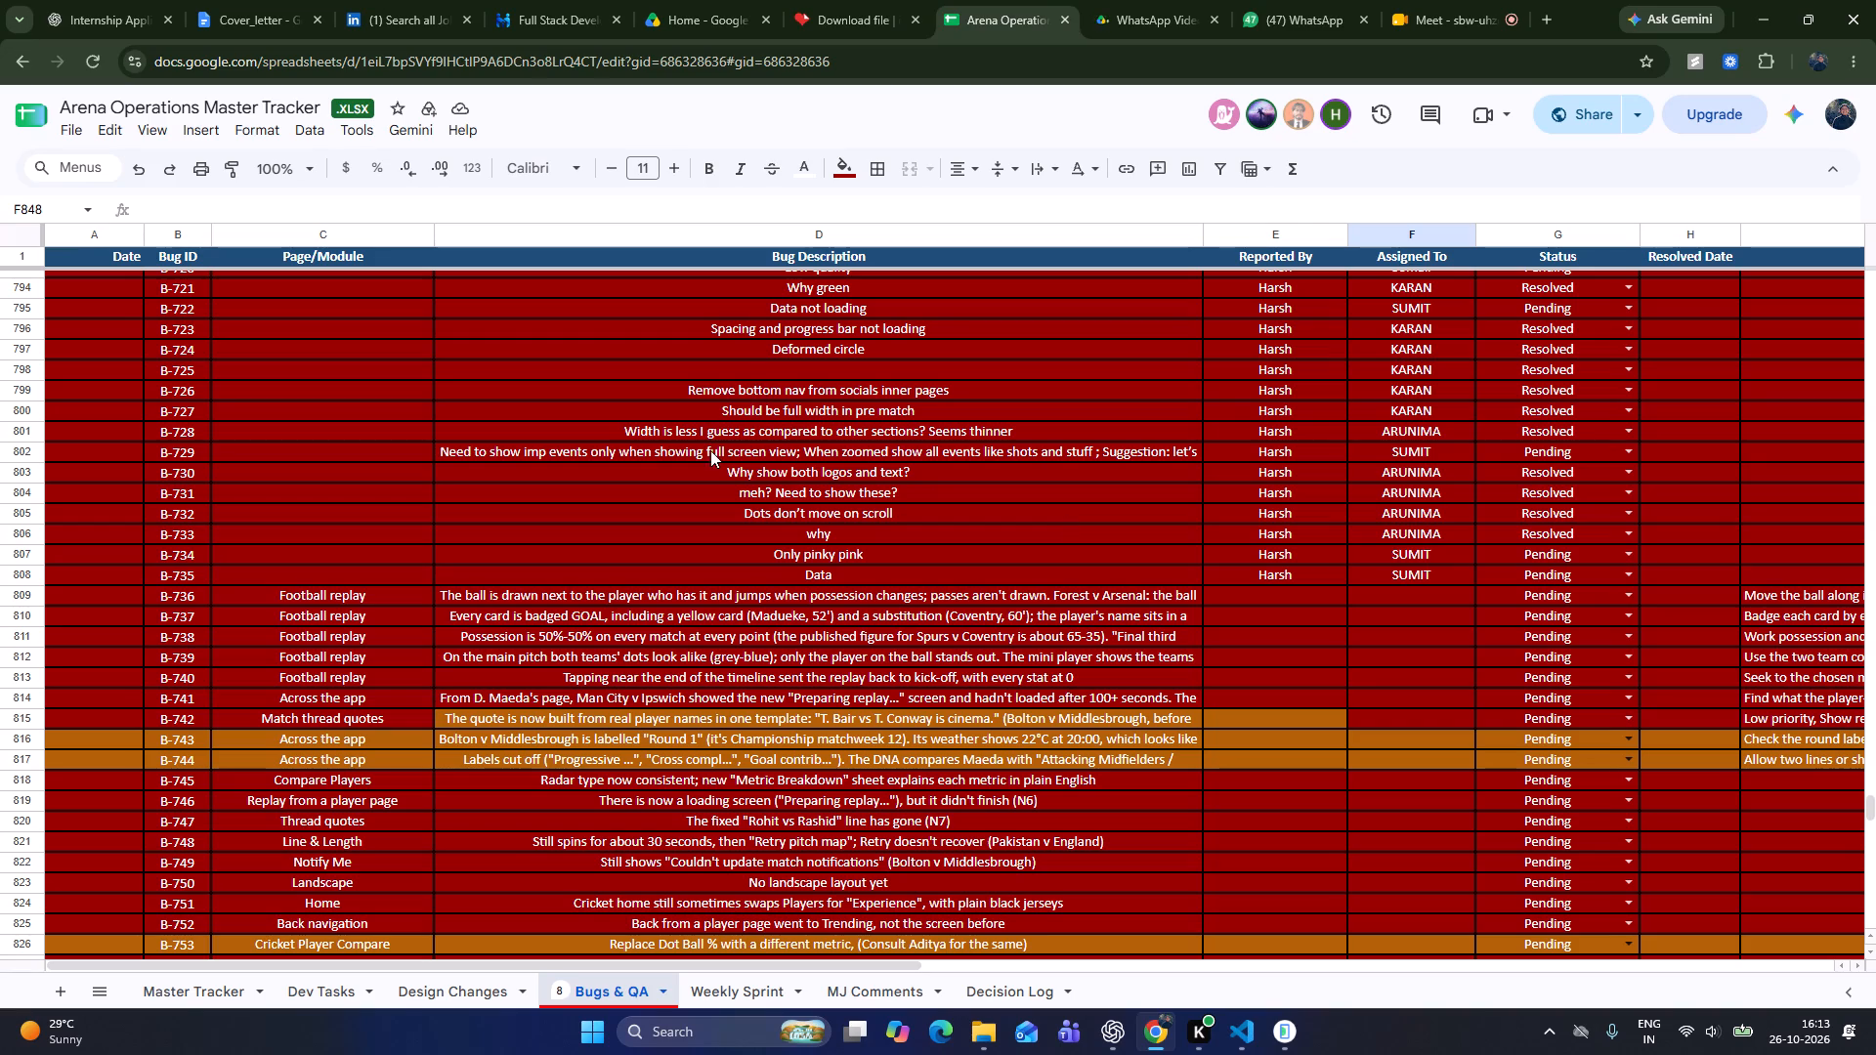
pyautogui.hscroll(-5, 732, 388)
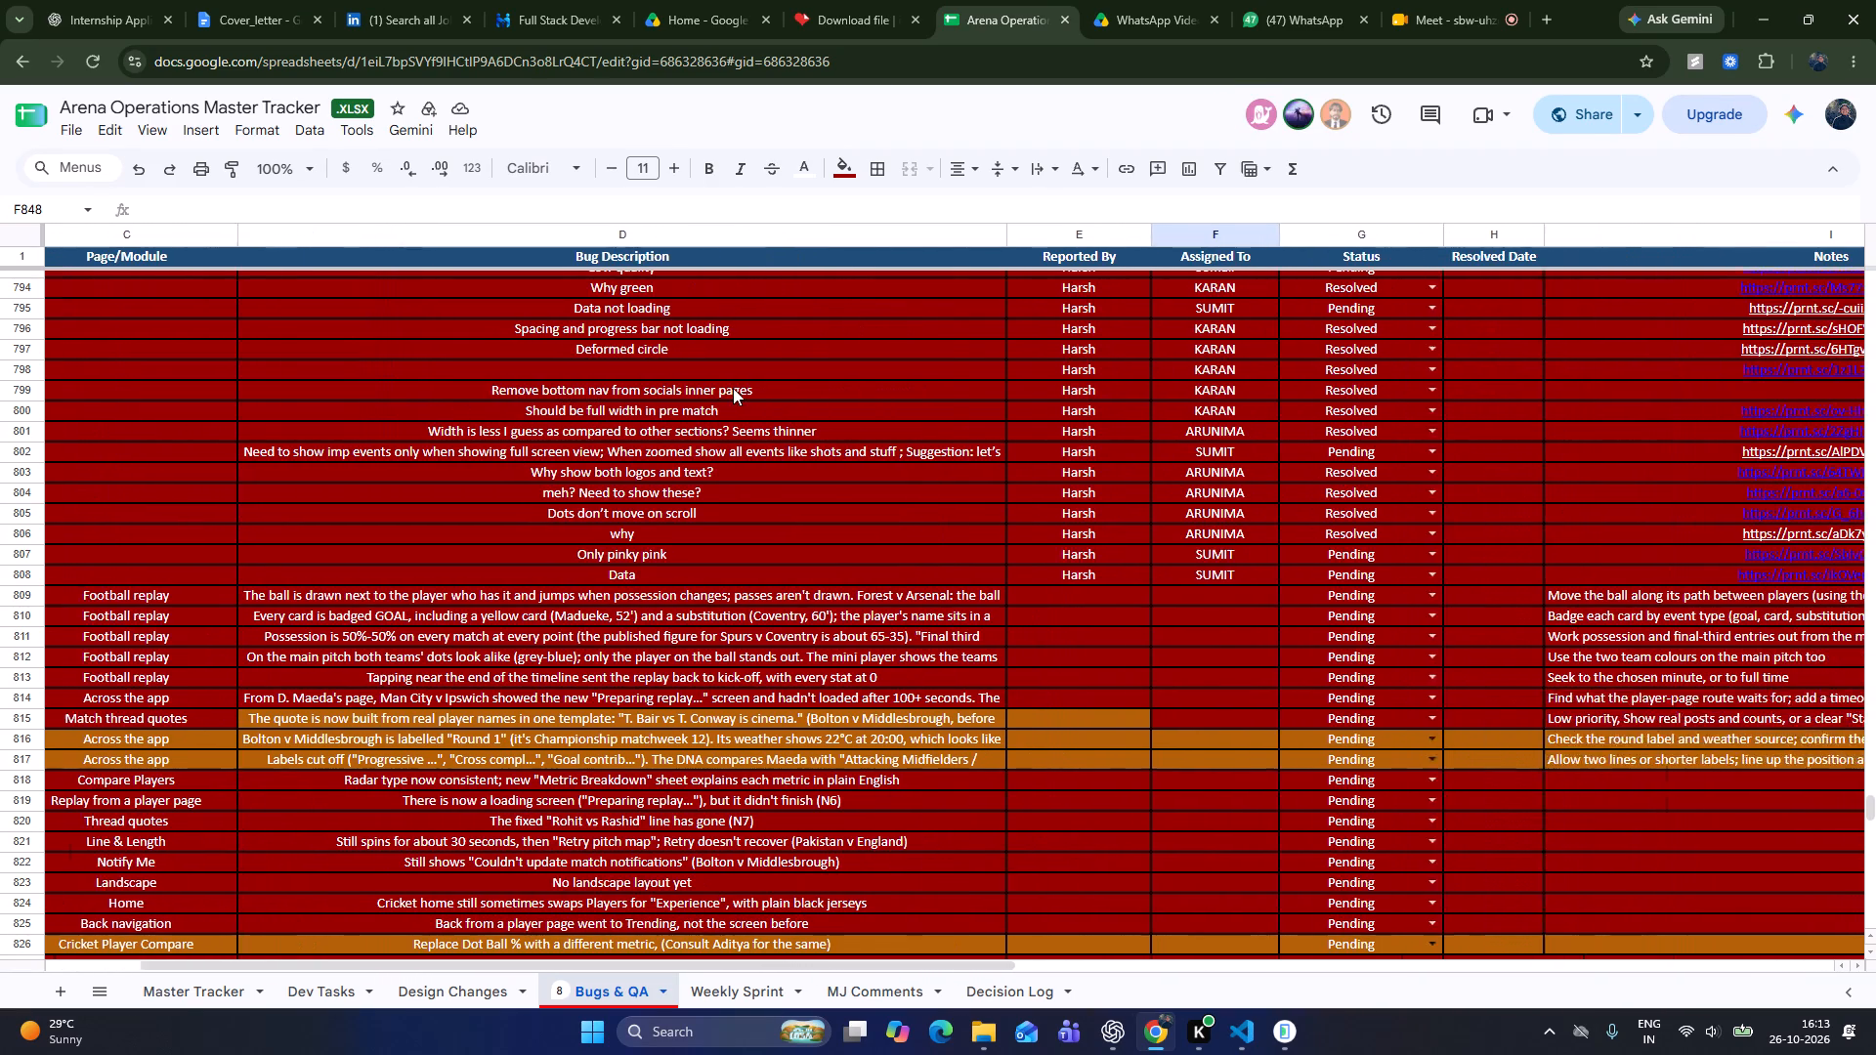
pyautogui.hscroll(-2, 733, 388)
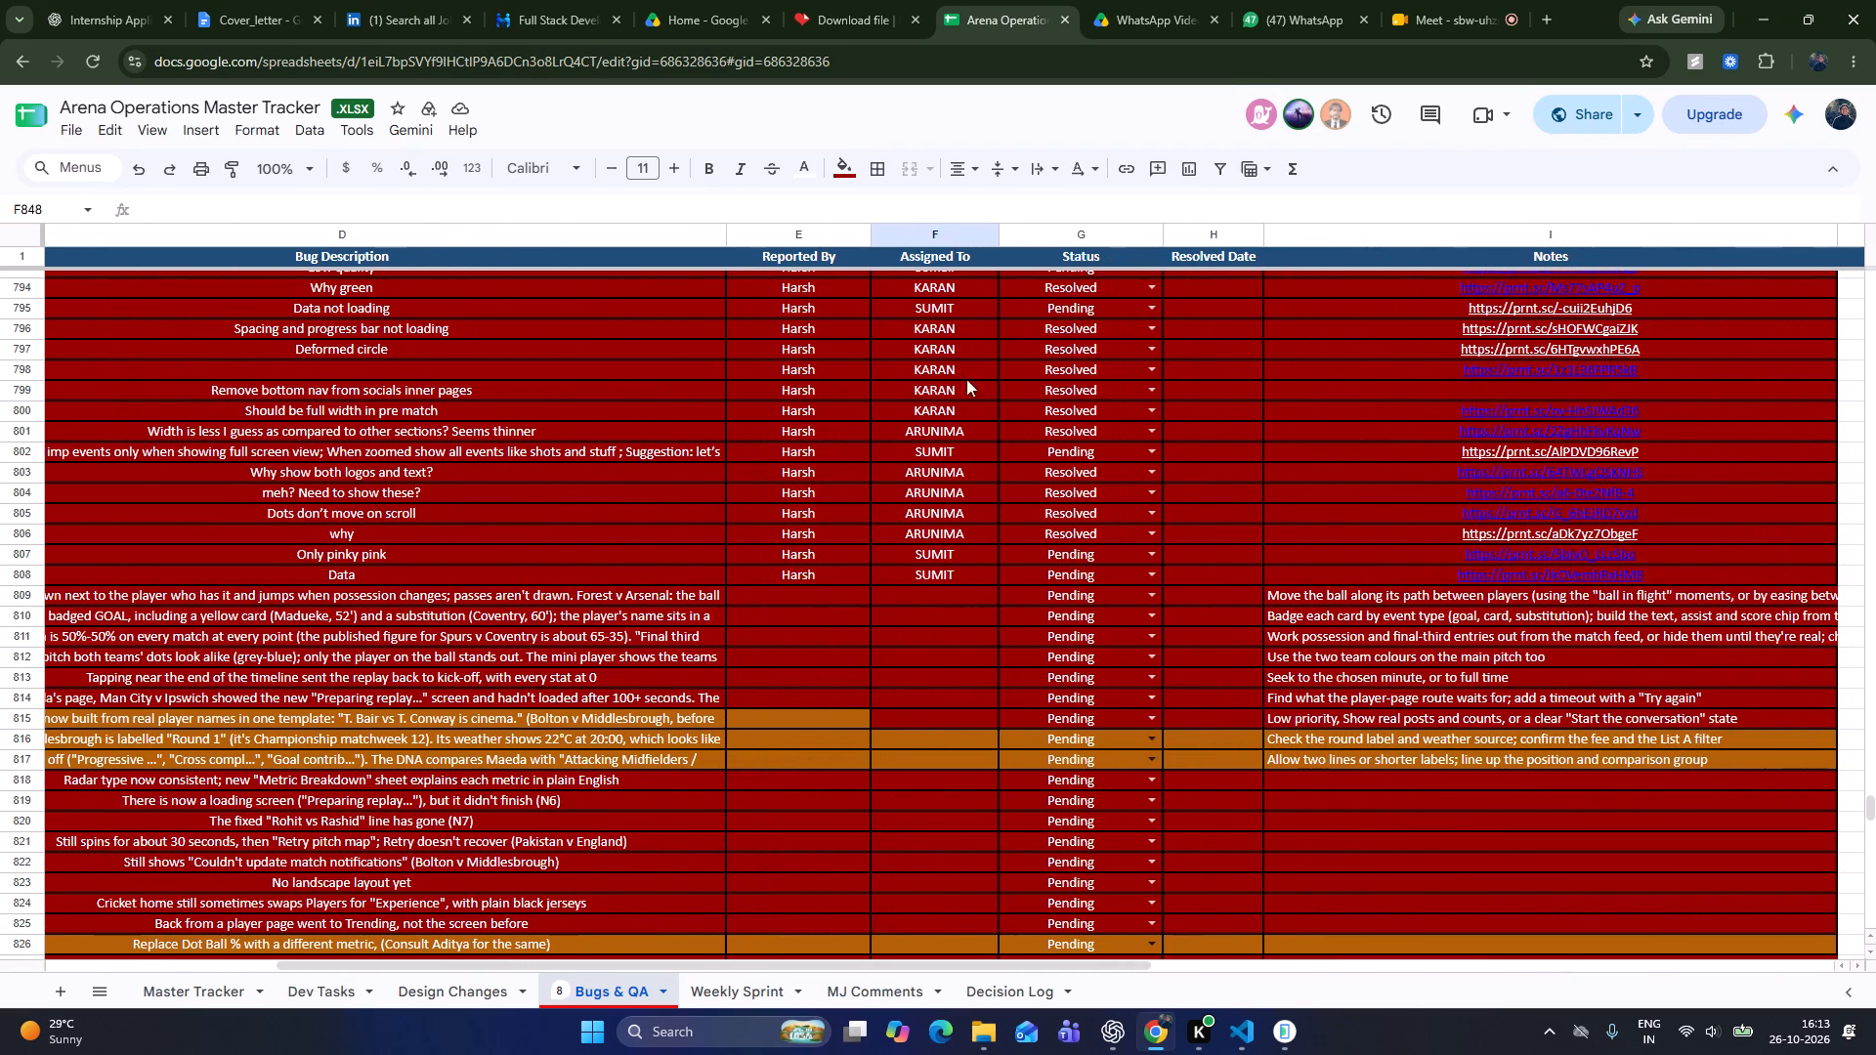
pyautogui.hscroll(-2, 1120, 390)
pyautogui.hscroll(2, 1120, 390)
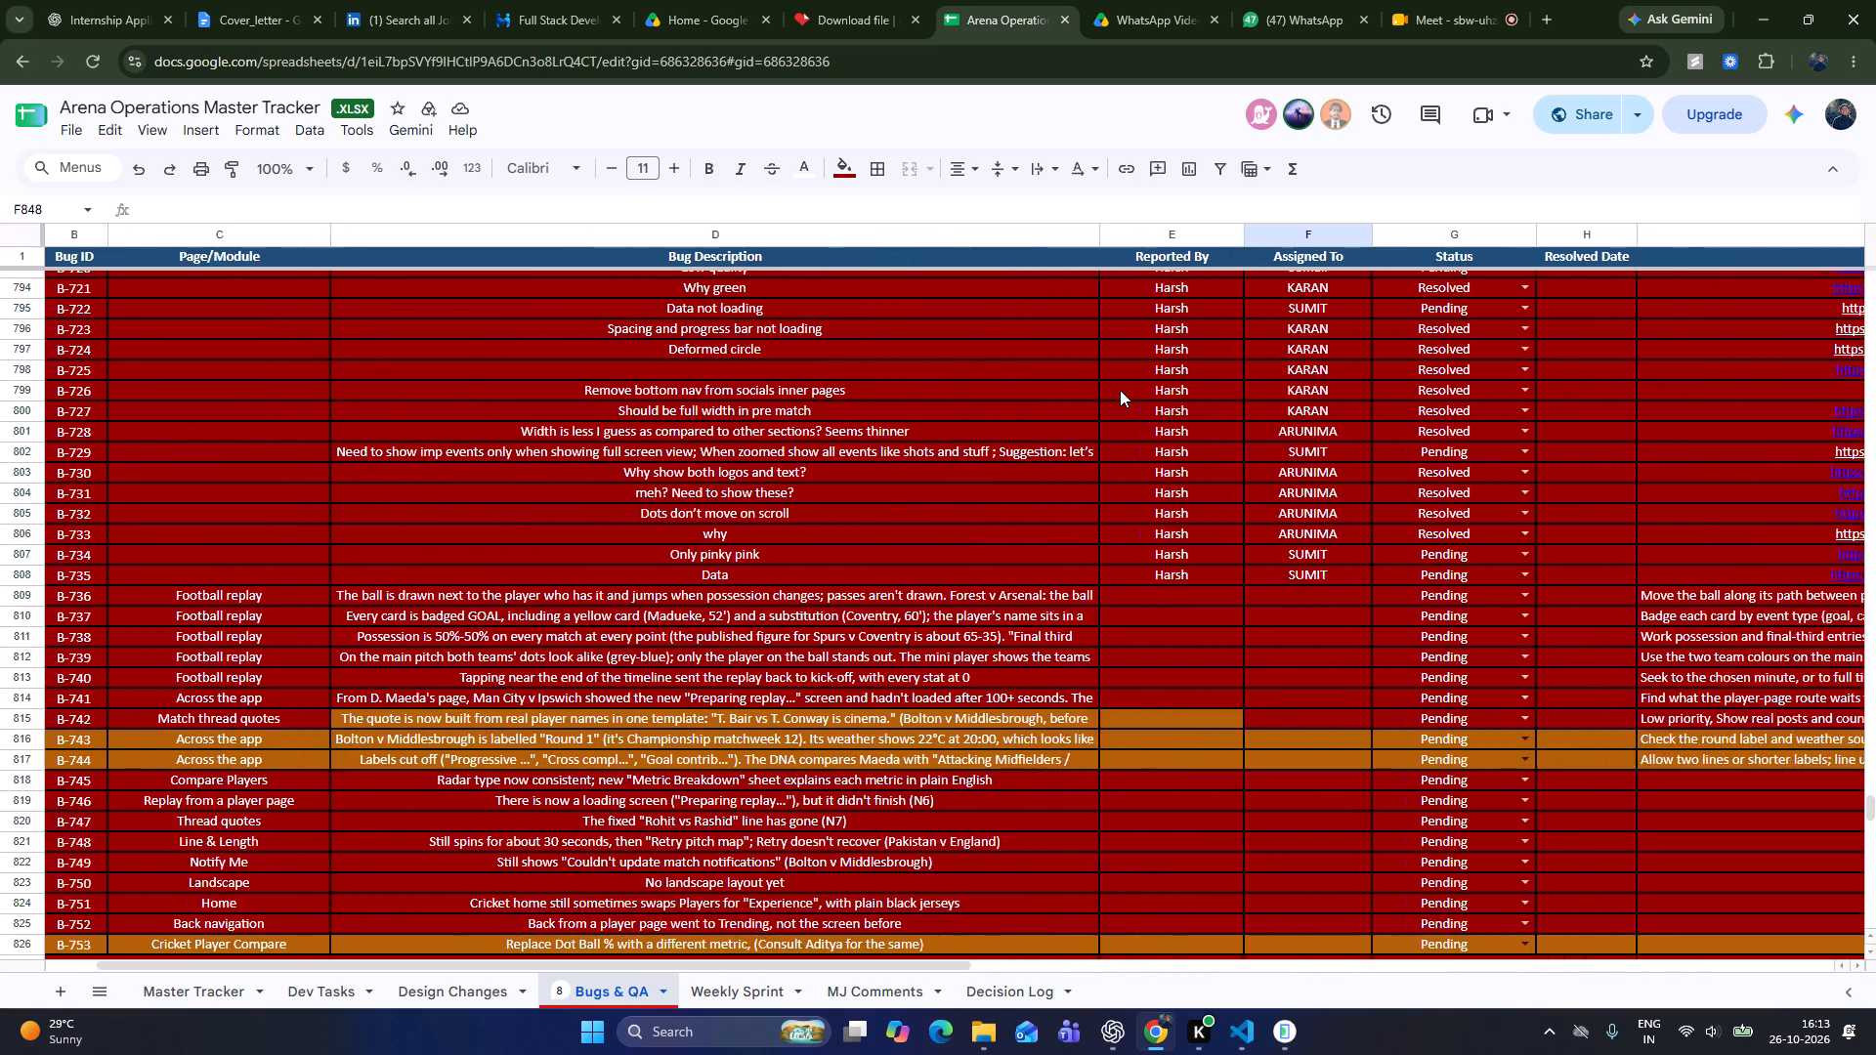
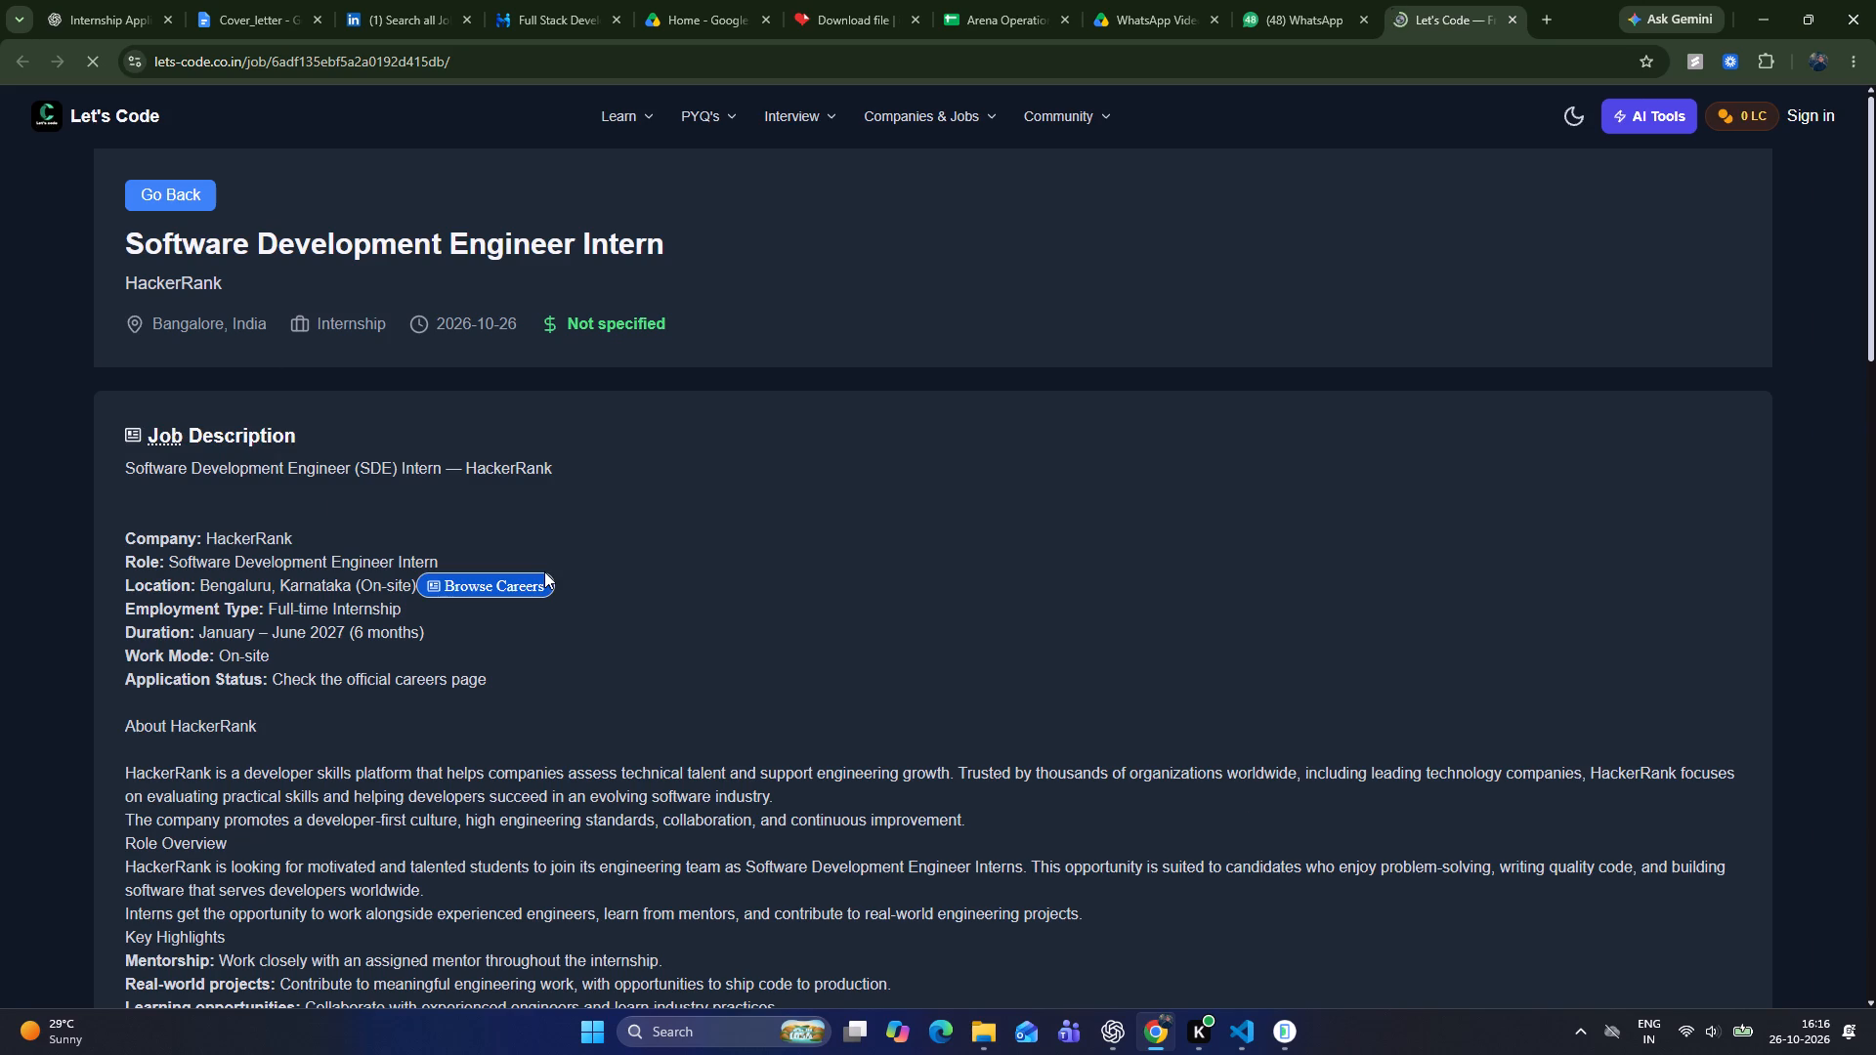
# Review the HackerRank Software Development Engineer Intern posting, including its duration, eligibility, benefits and application process.
pyautogui.scroll(-3, 277, 615)
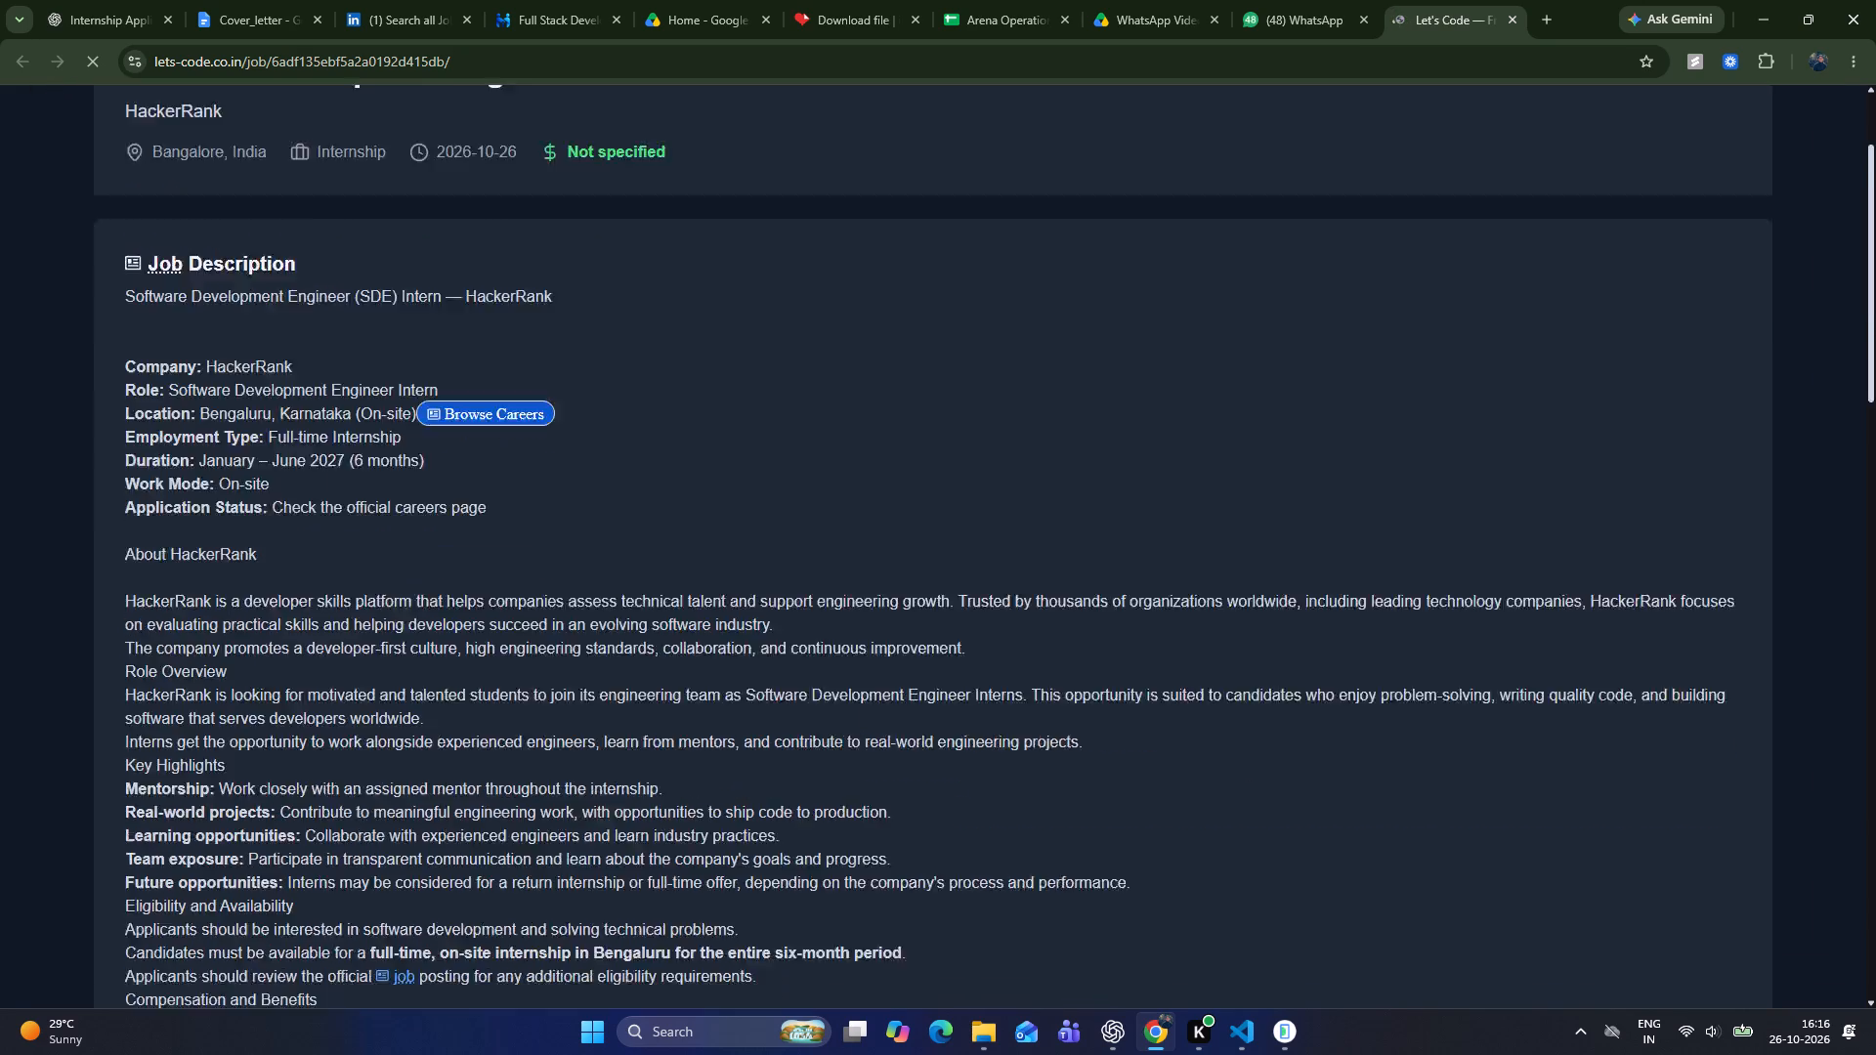
pyautogui.scroll(-7, 277, 615)
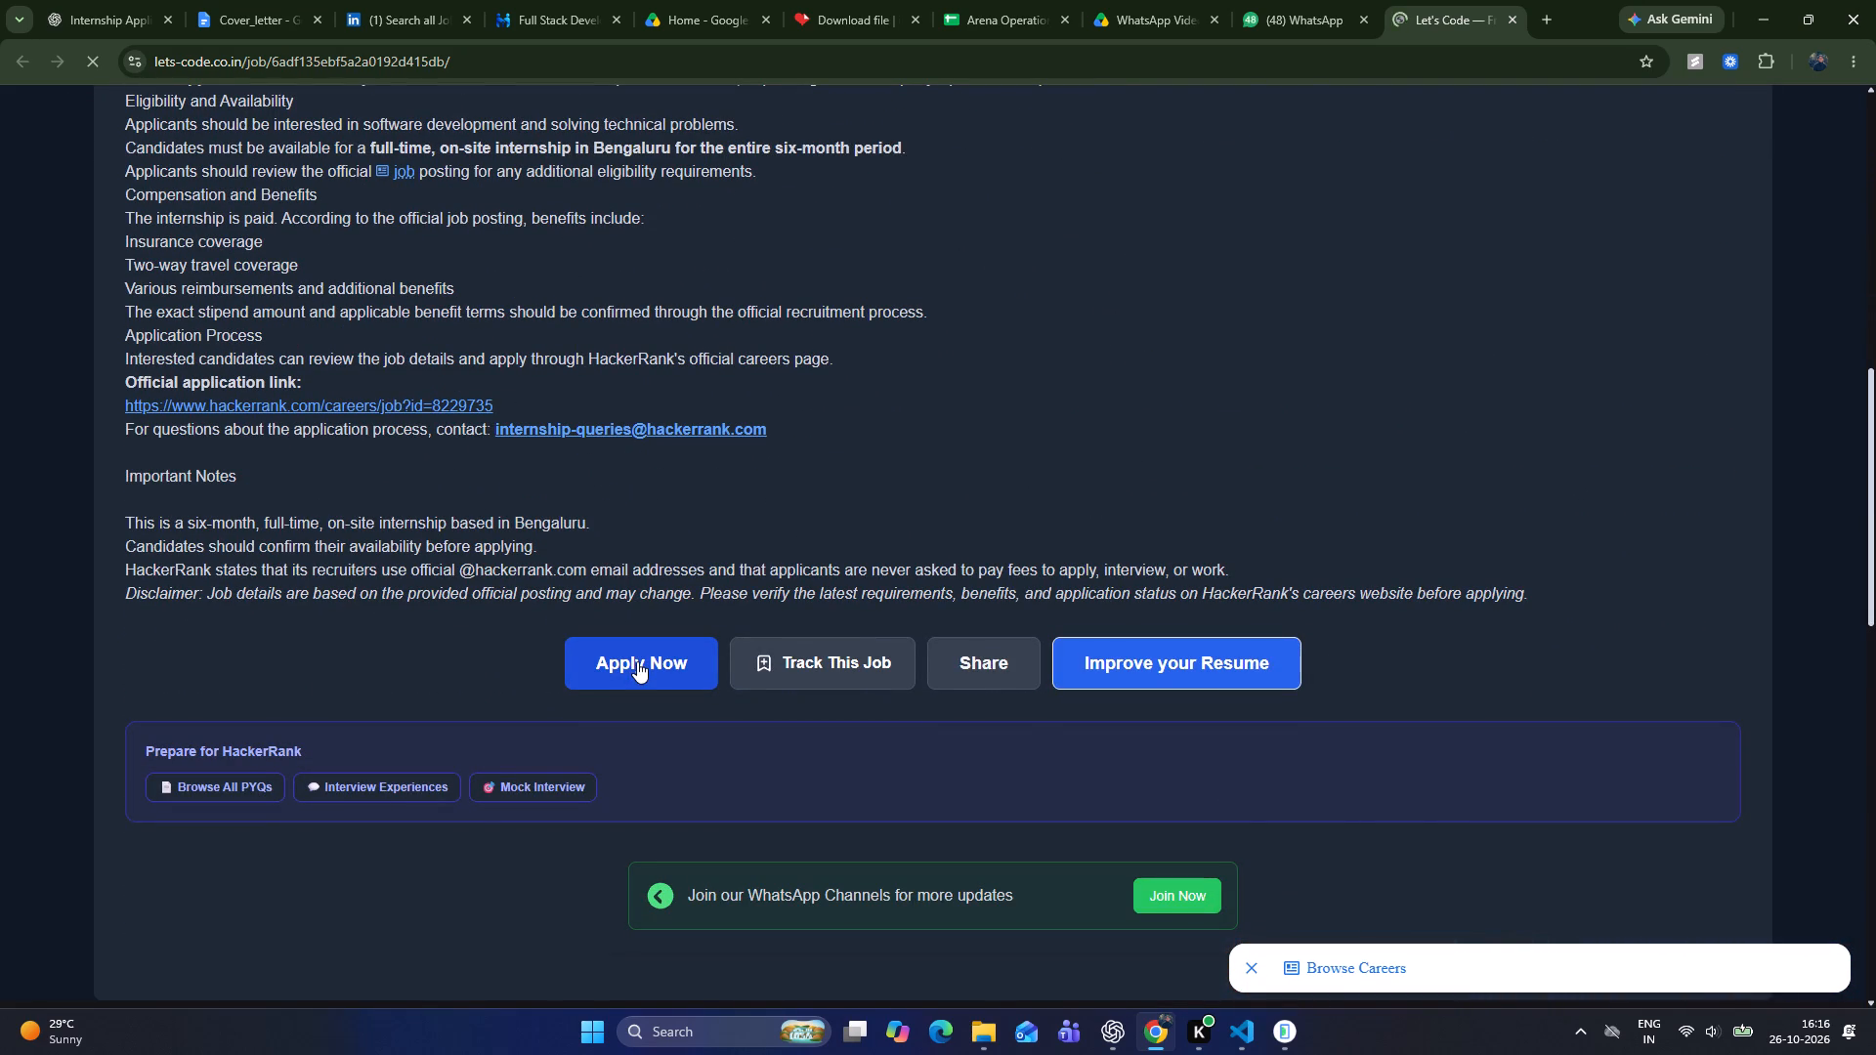
# Open the official HackerRank application link for the Software Development Engineer Intern posting.
pyautogui.scroll(-3, 1091, 696)
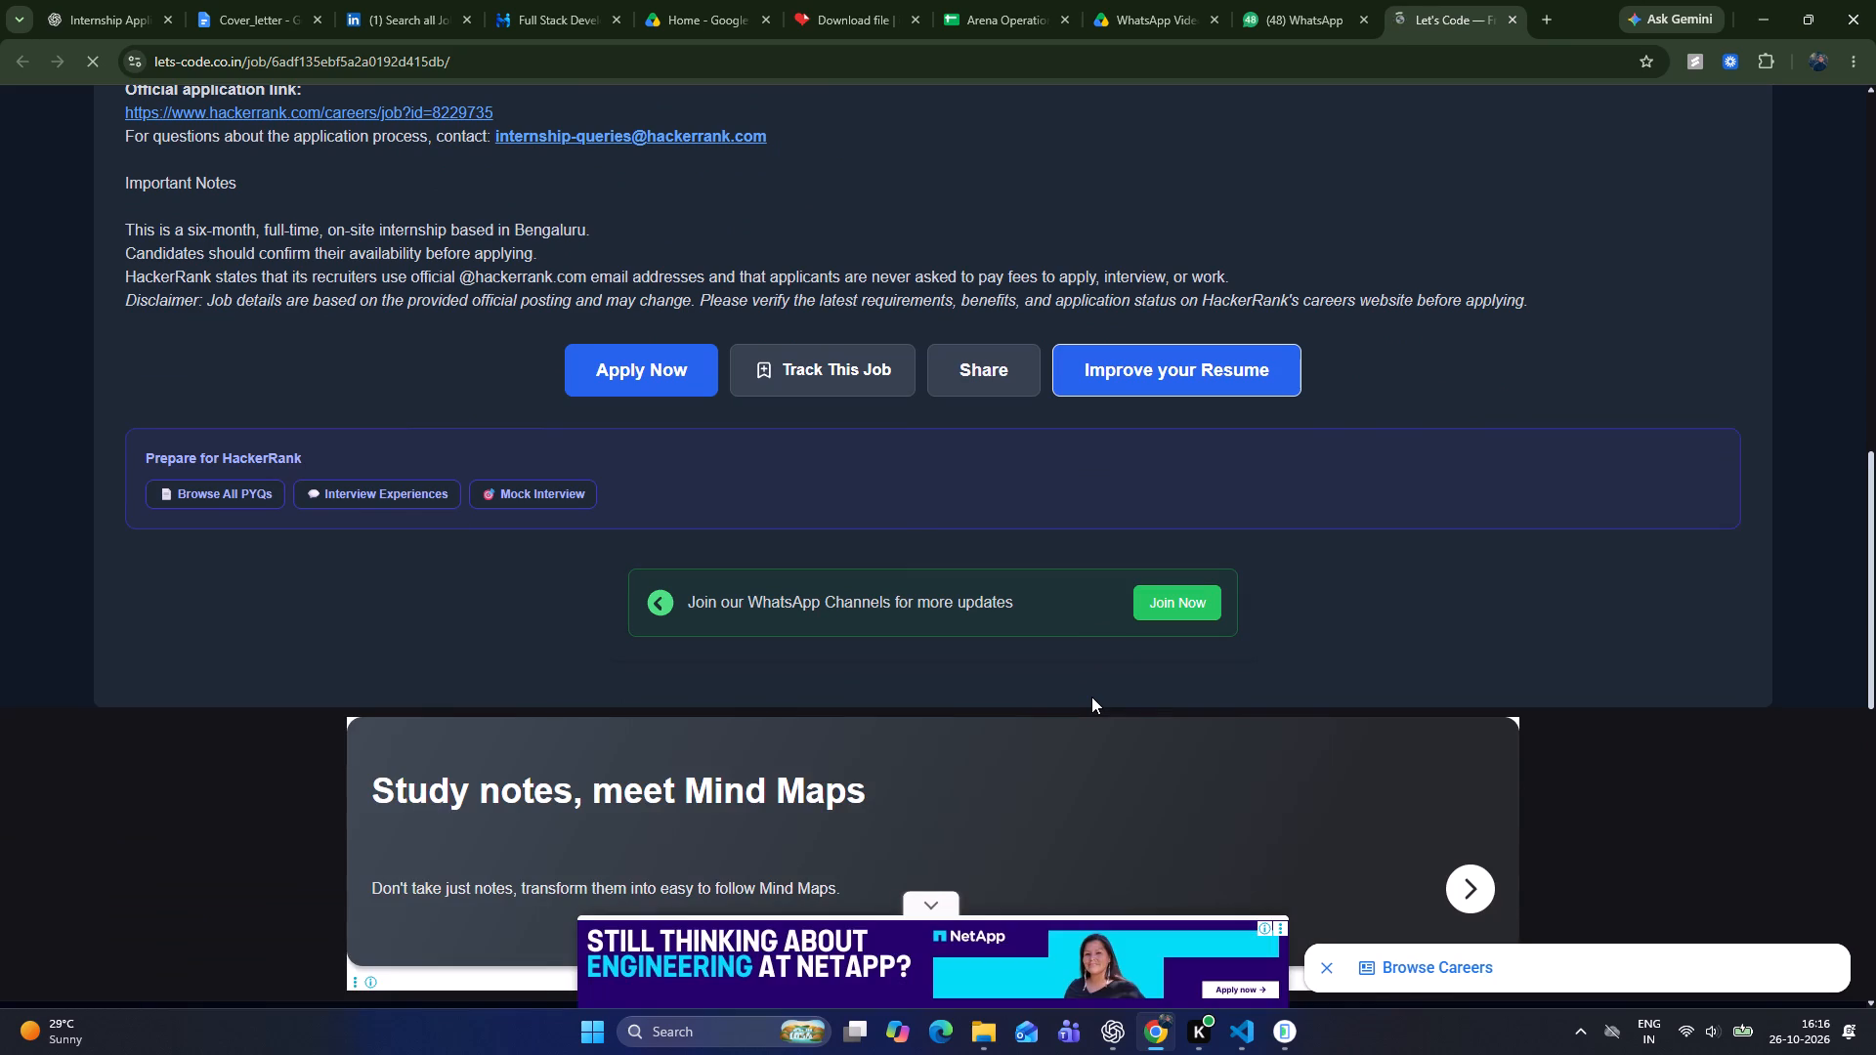
pyautogui.scroll(4, 1091, 696)
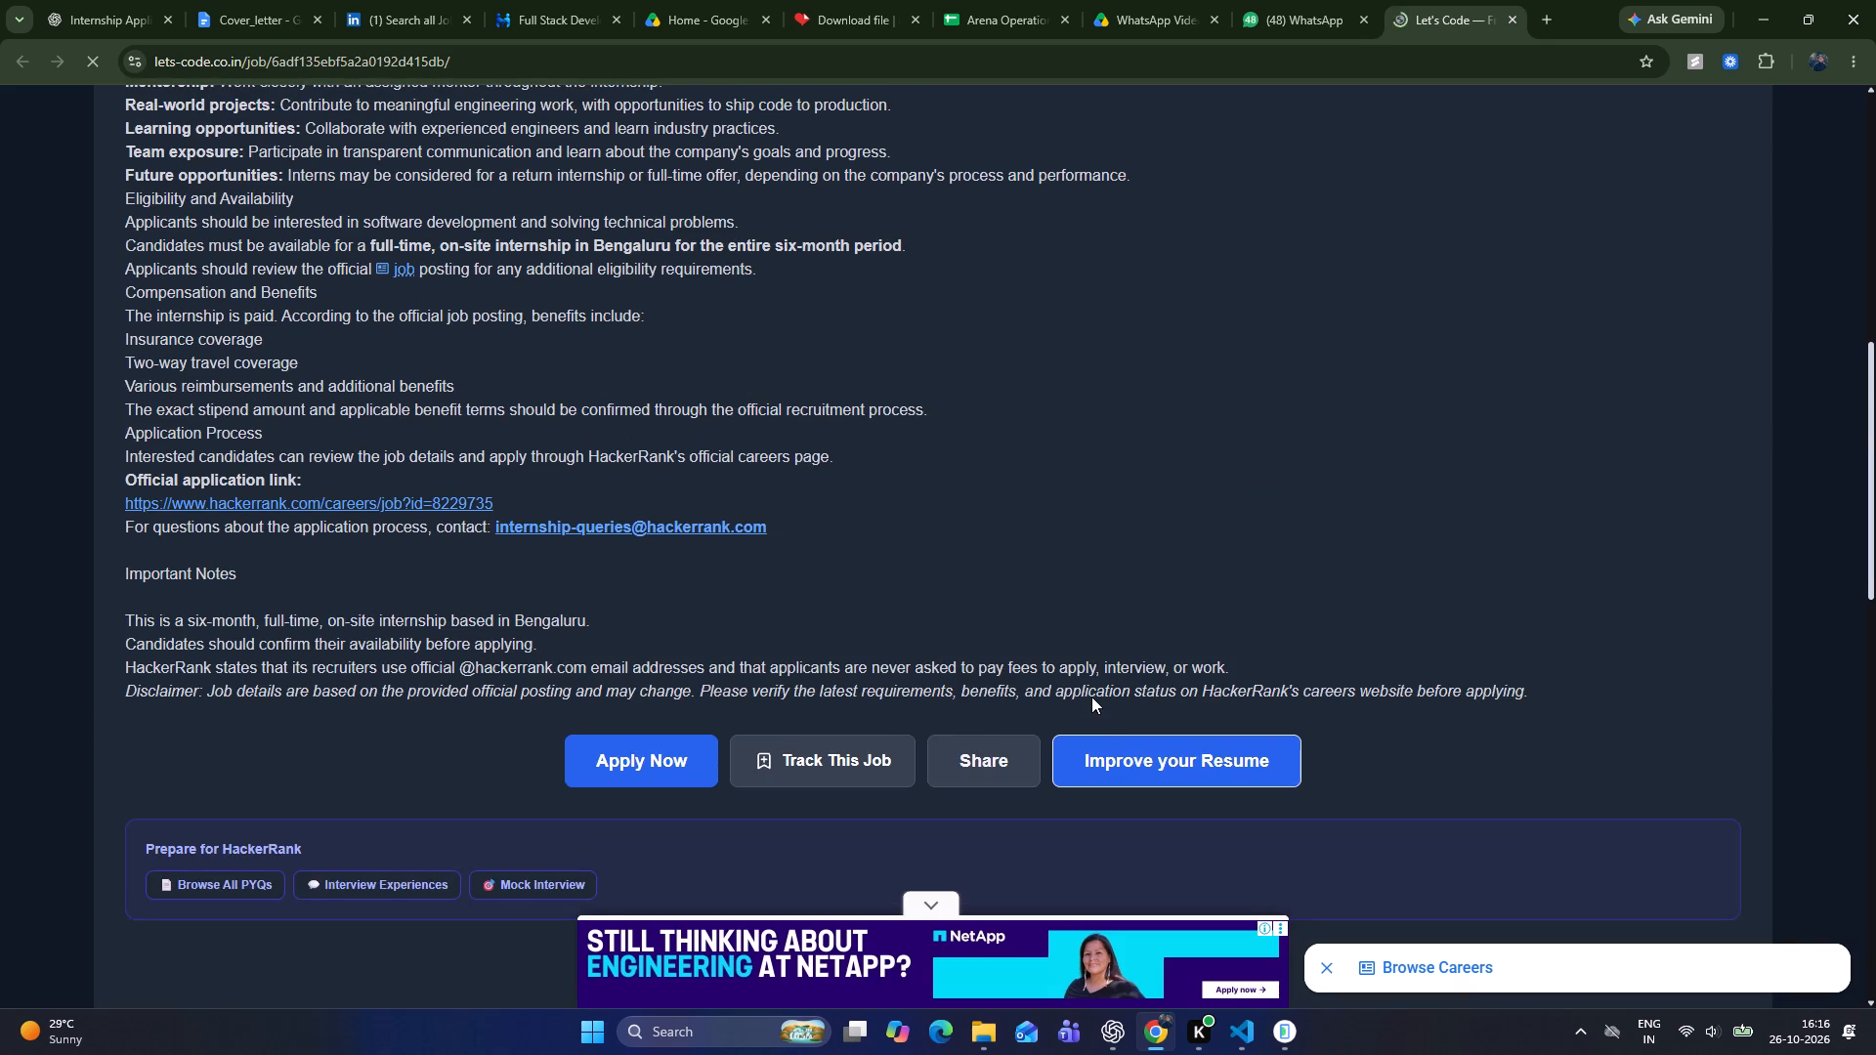
pyautogui.scroll(3, 1091, 696)
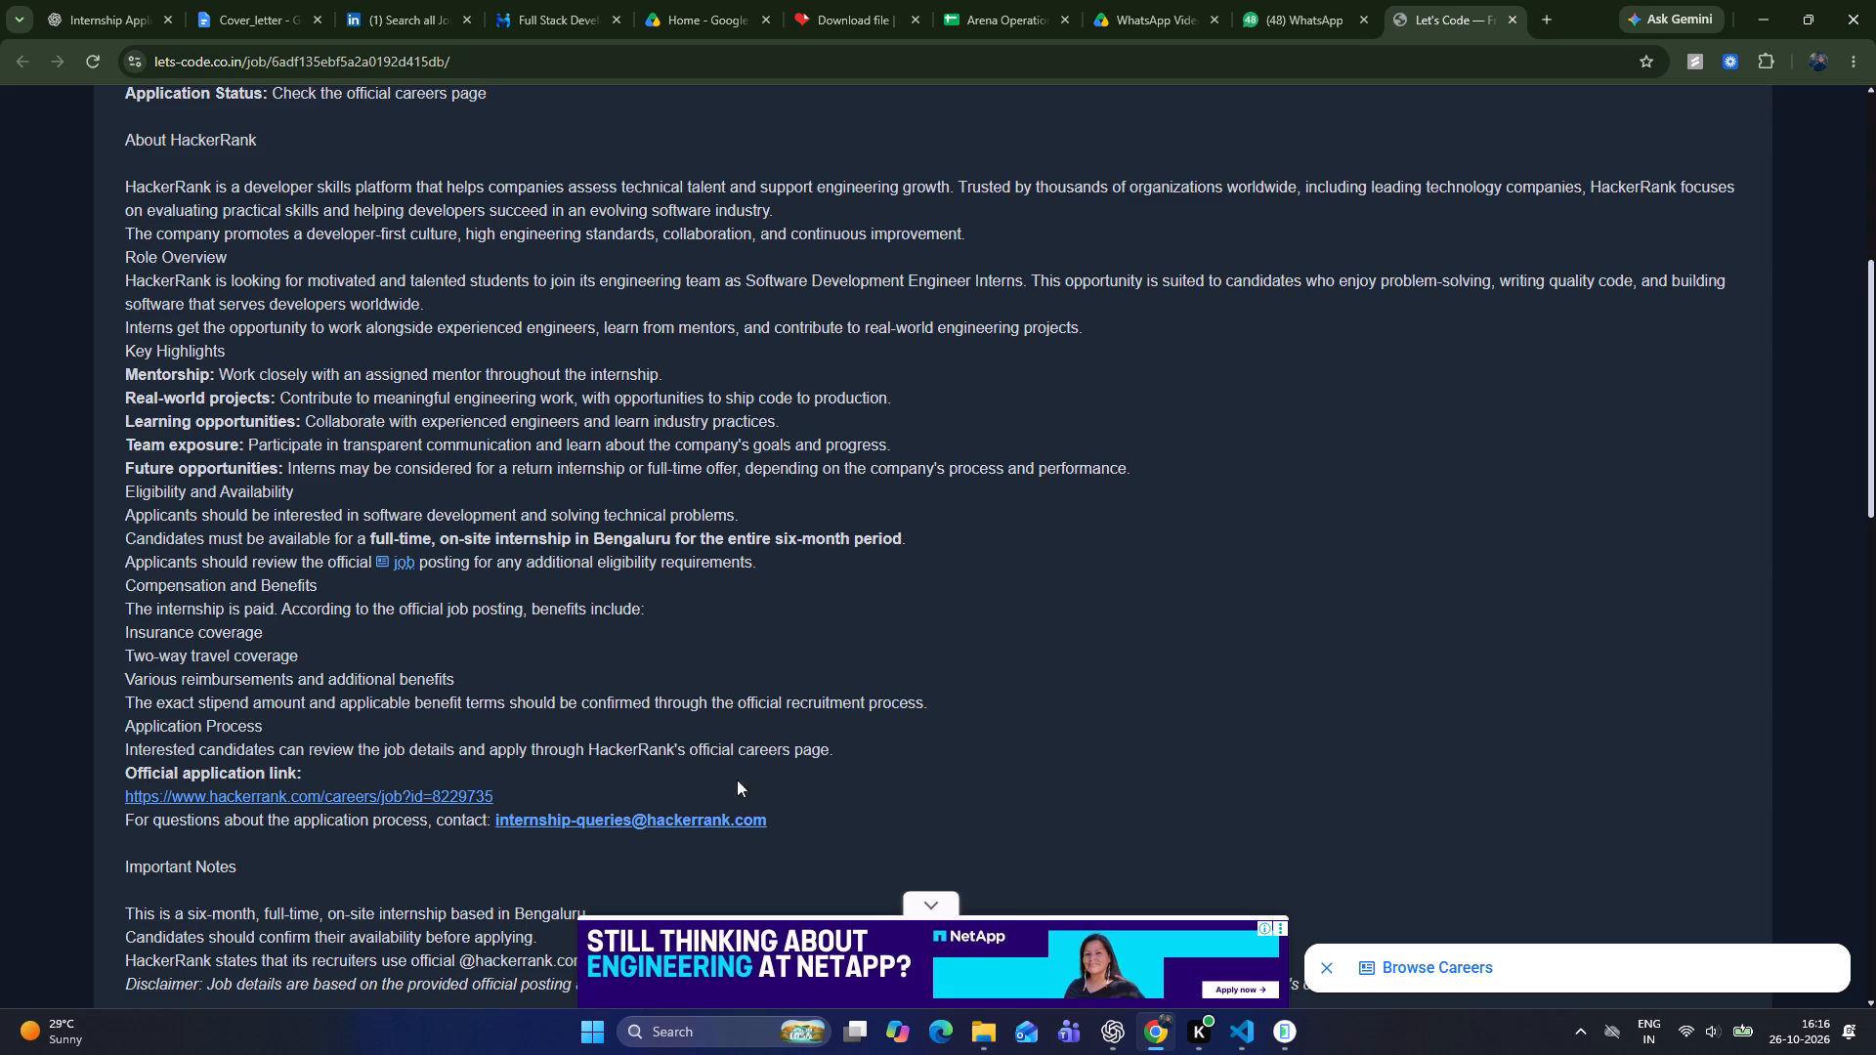
pyautogui.click(377, 791)
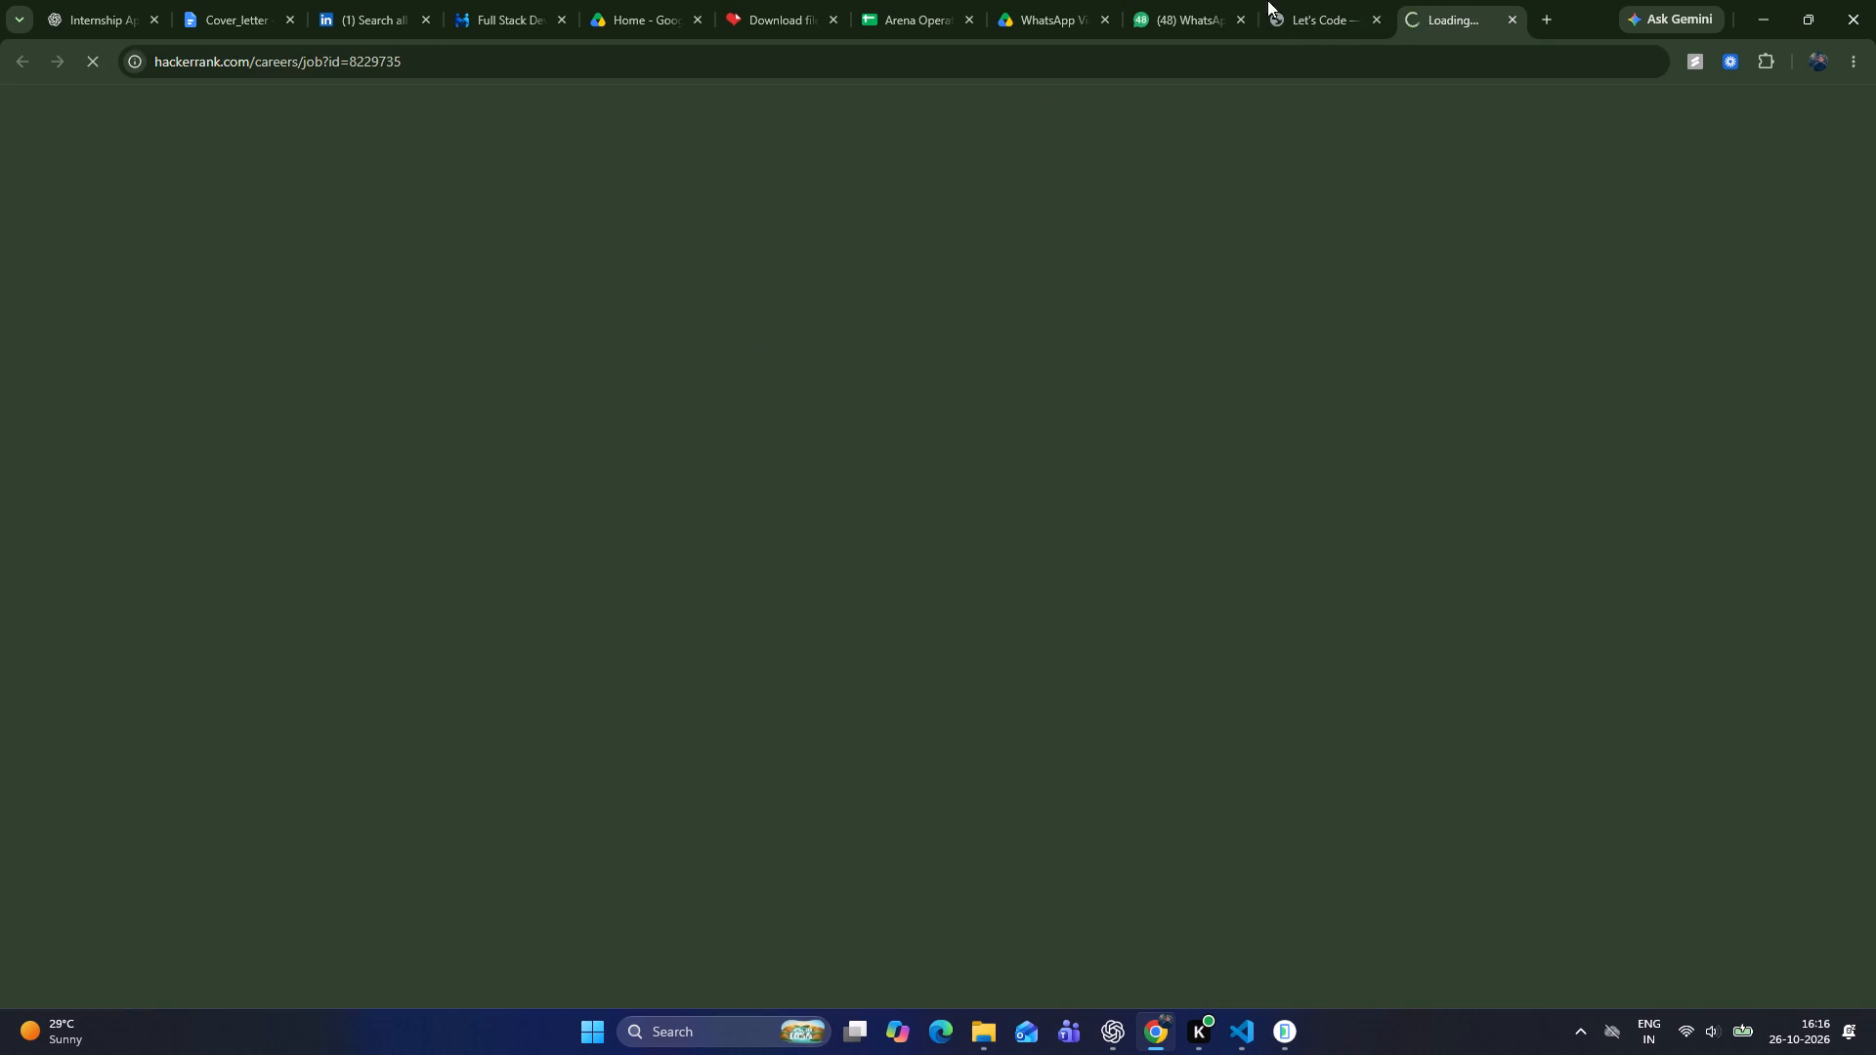